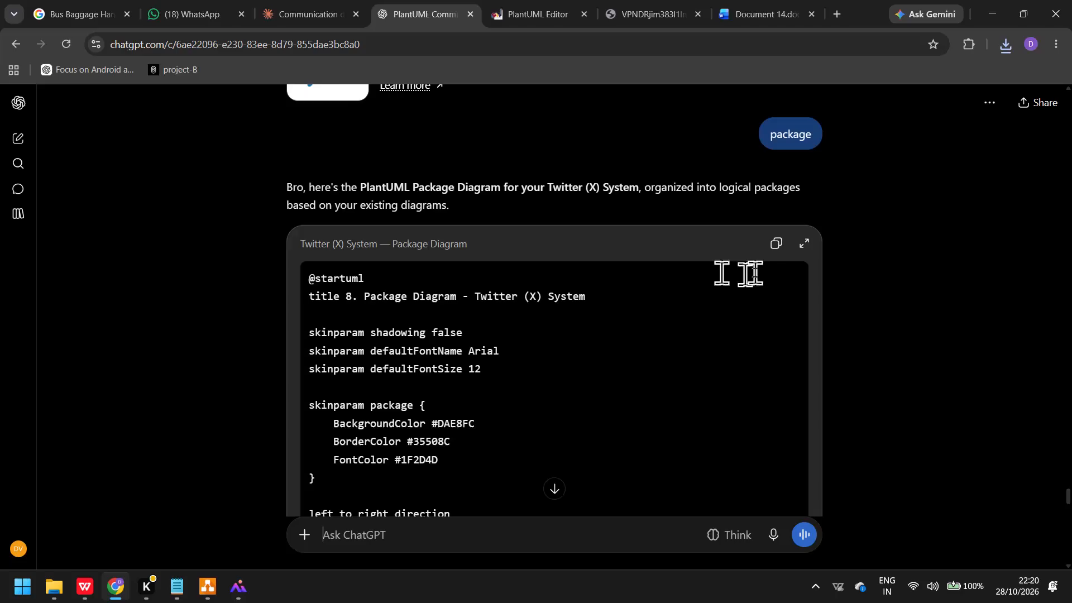
Copy the Twitter (X) System package diagram code and replace all the code in the PlantUML Editor with it.
{"action": "left_click", "coordinate": [779, 248]}
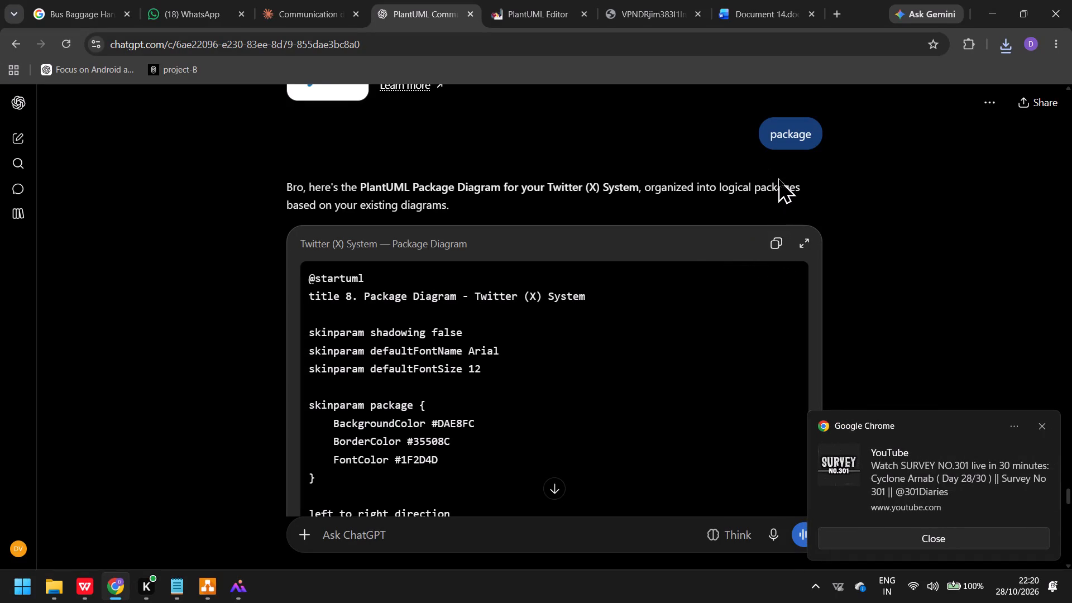
{"action": "left_click", "coordinate": [580, 0]}
{"action": "left_click", "coordinate": [381, 286]}
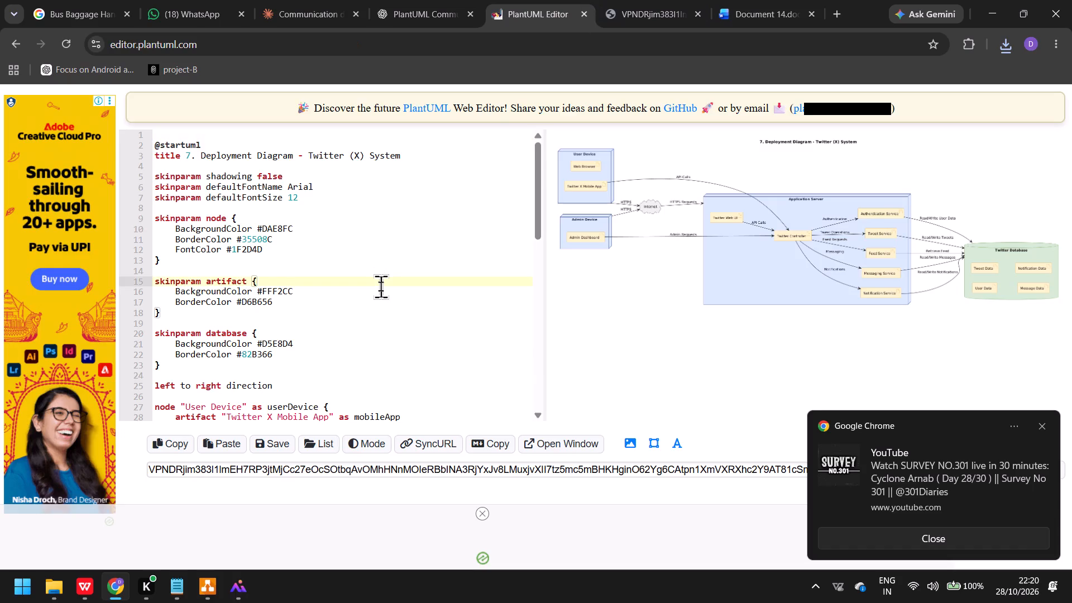
{"action": "key", "text": "ctrl+a"}
{"action": "key", "text": "ctrl+v"}
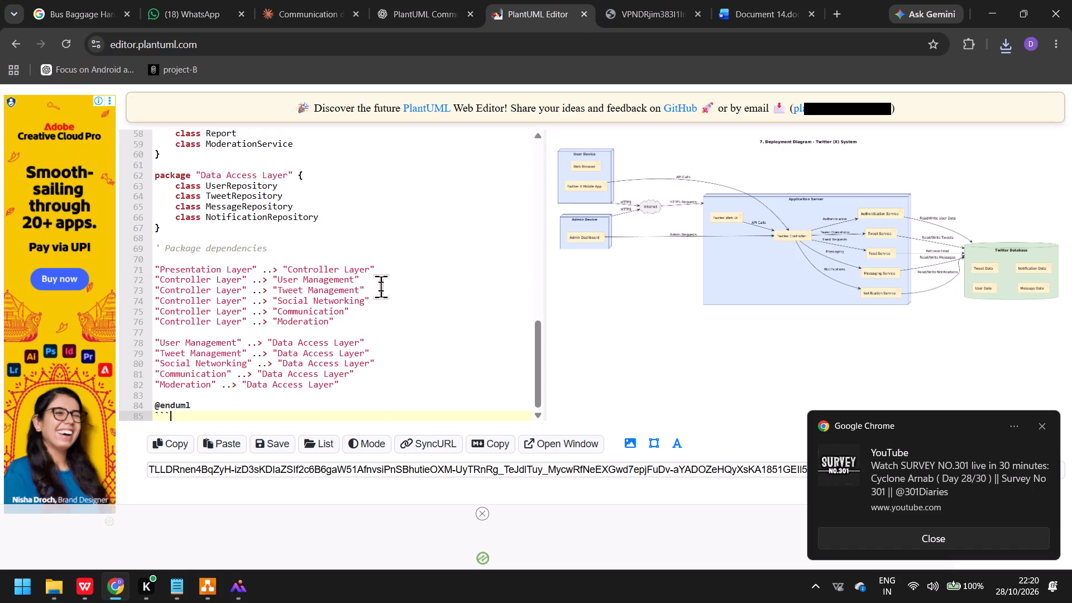
{"action": "key", "text": "BackSpace"}
{"action": "key", "text": "BackSpace"}
{"action": "key", "text": "BackSpace"}
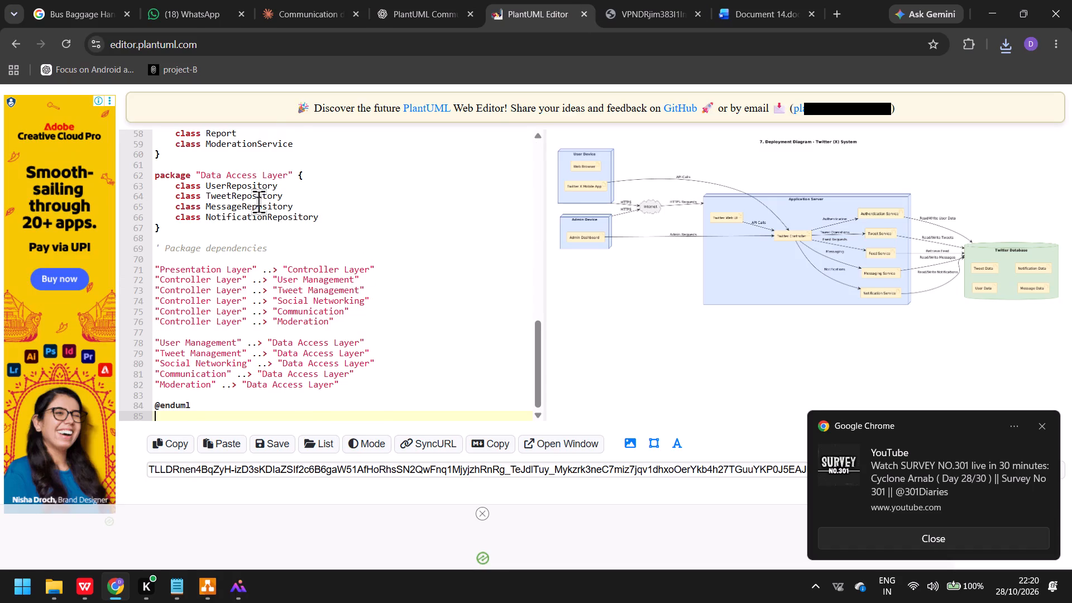
{"action": "scroll", "coordinate": [277, 245], "scroll_direction": "up", "scroll_amount": 10}
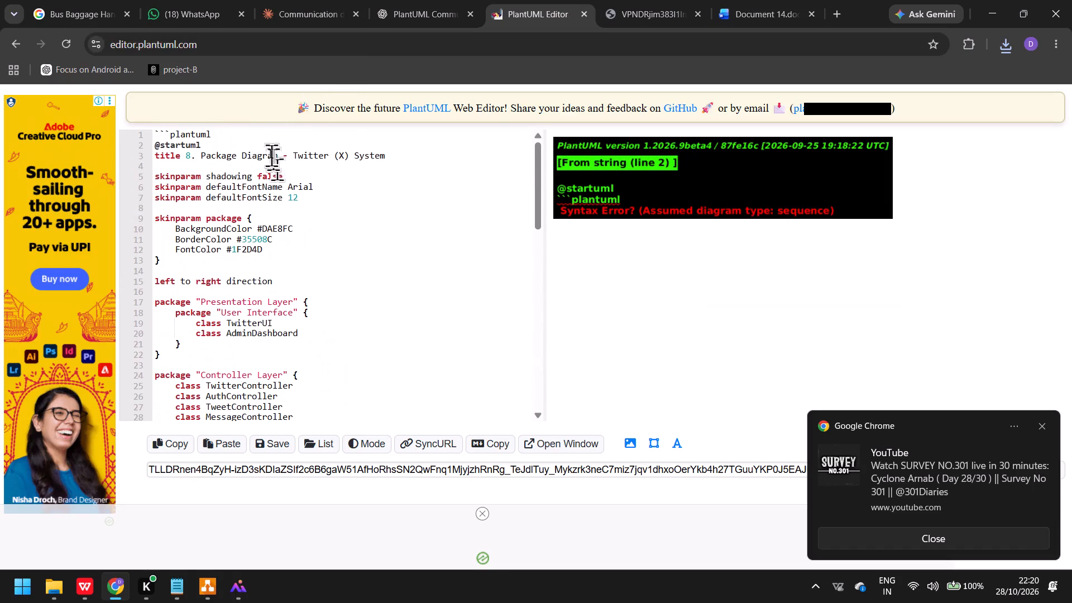
{"action": "left_click", "coordinate": [248, 132]}
{"action": "key", "text": "ctrl+BackSpace"}
{"action": "key", "text": "ctrl+BackSpace"}
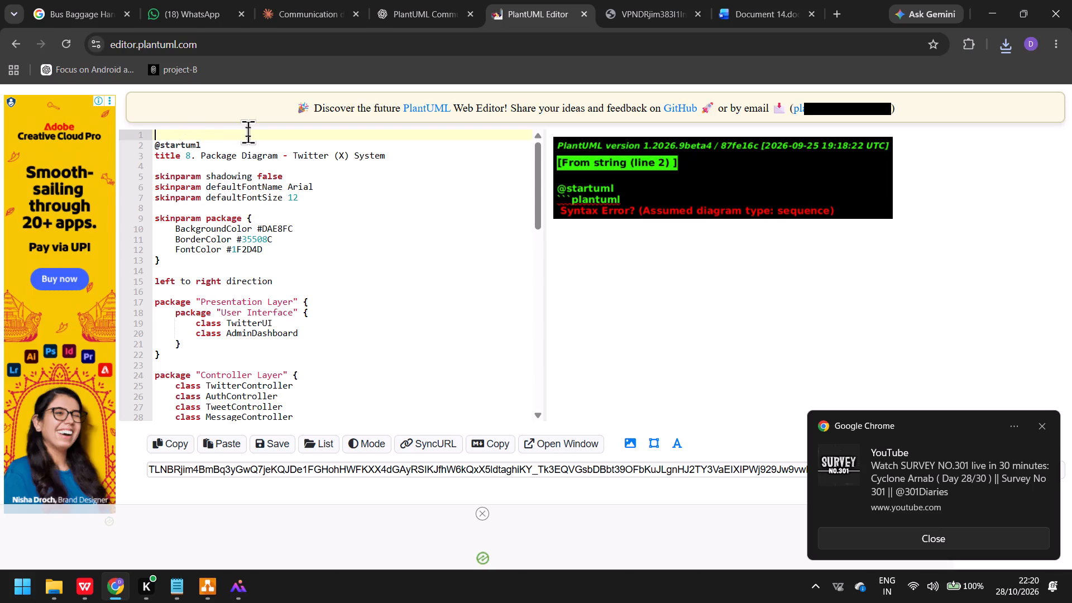
Open the package diagram's rendered image in a separate window.
{"action": "left_click", "coordinate": [548, 442]}
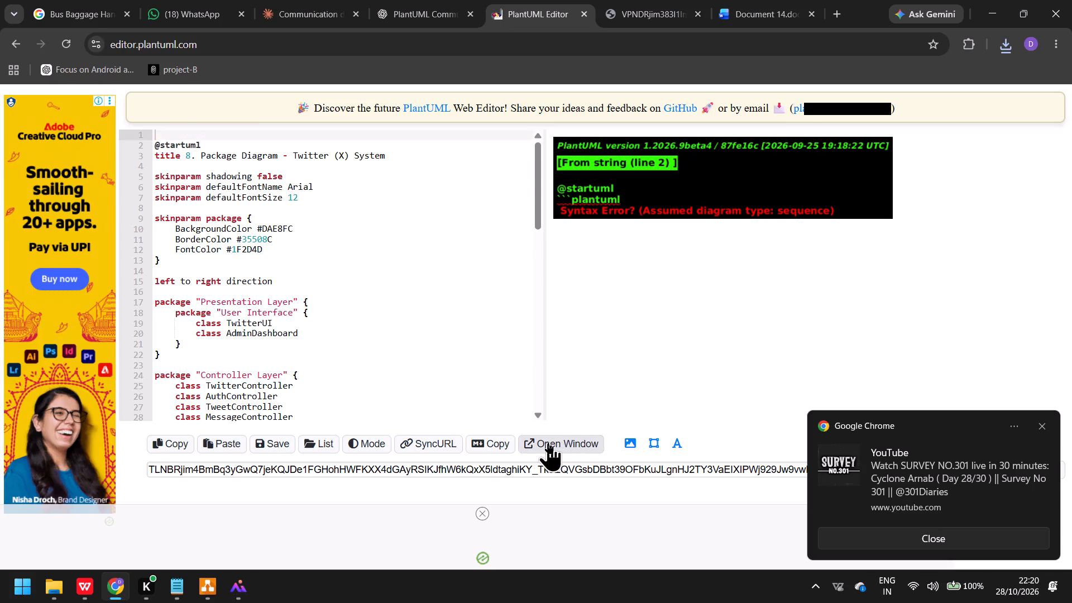
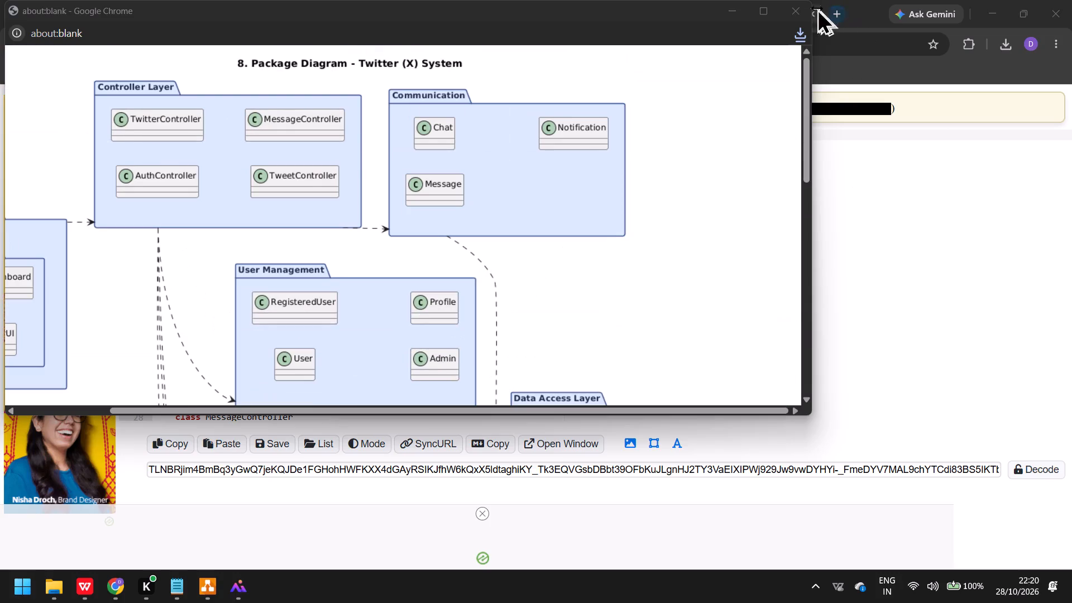
Close the separate image window, open the package diagram as a PNG in its own tab, and close the older diagram's image tab.
{"action": "left_click", "coordinate": [803, 12]}
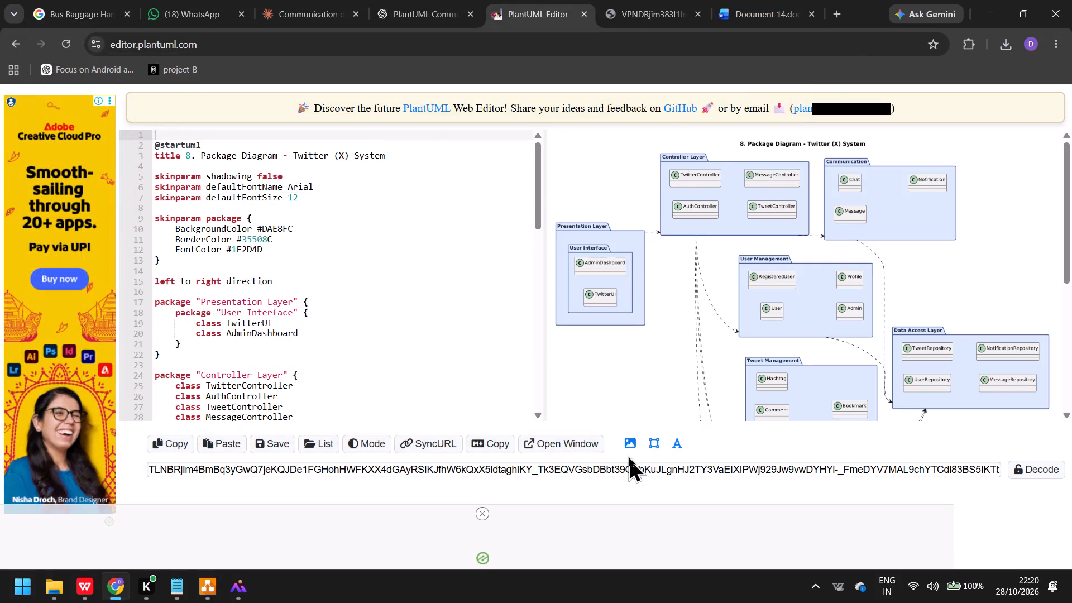
{"action": "left_click", "coordinate": [628, 441]}
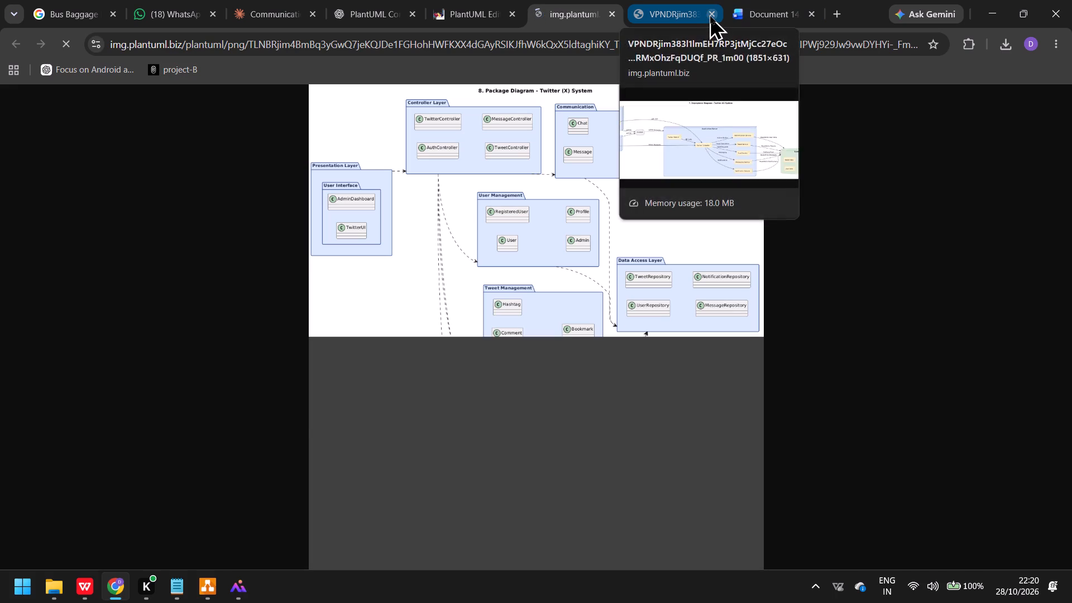
{"action": "left_click", "coordinate": [709, 15]}
{"action": "right_click", "coordinate": [630, 256]}
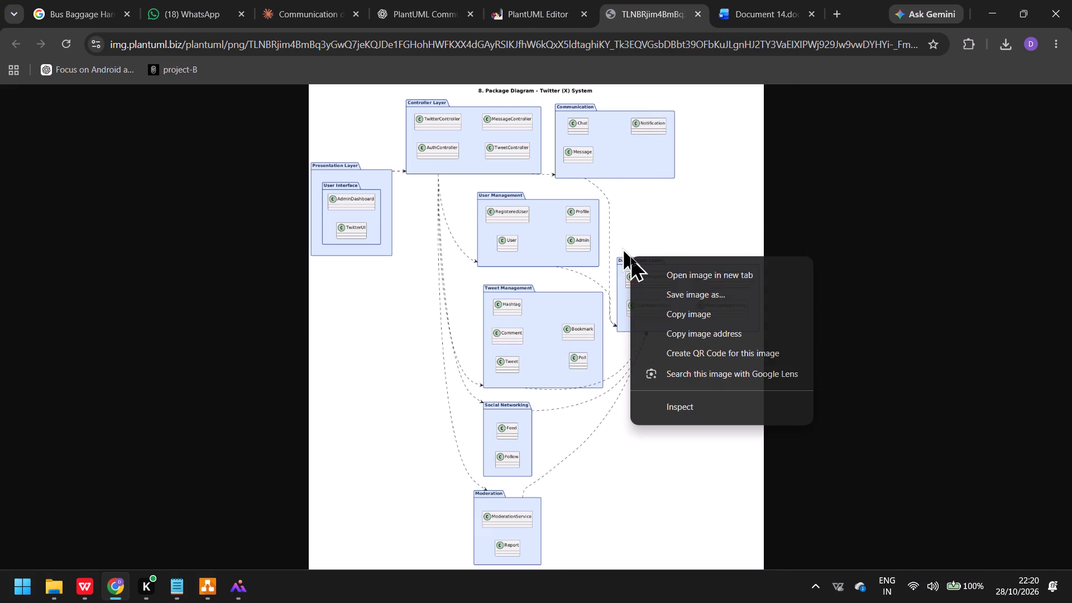
{"action": "left_click", "coordinate": [682, 301]}
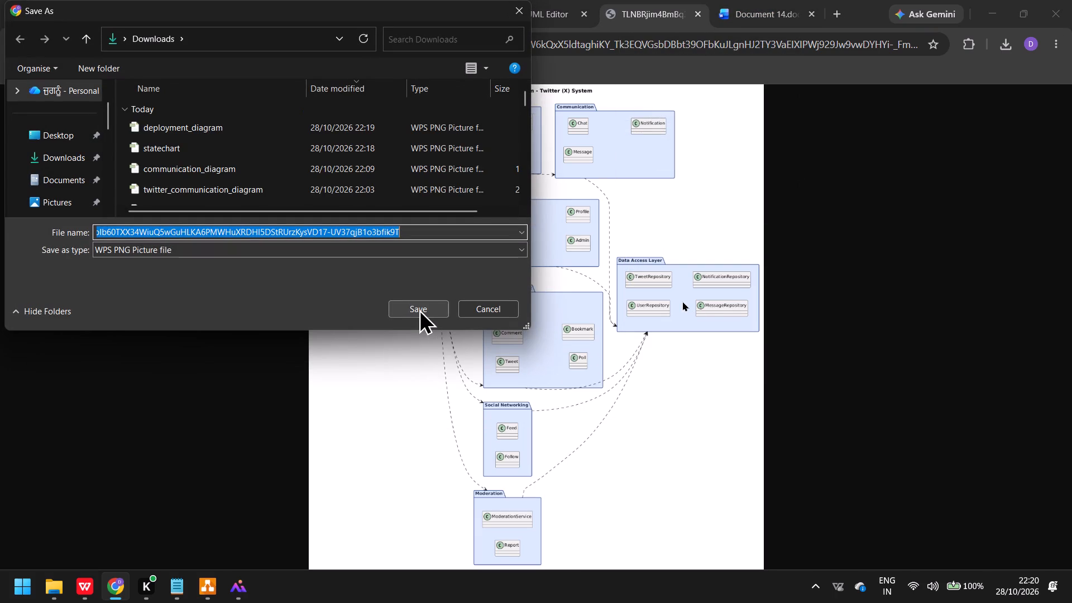
{"action": "key", "text": "BackSpace"}
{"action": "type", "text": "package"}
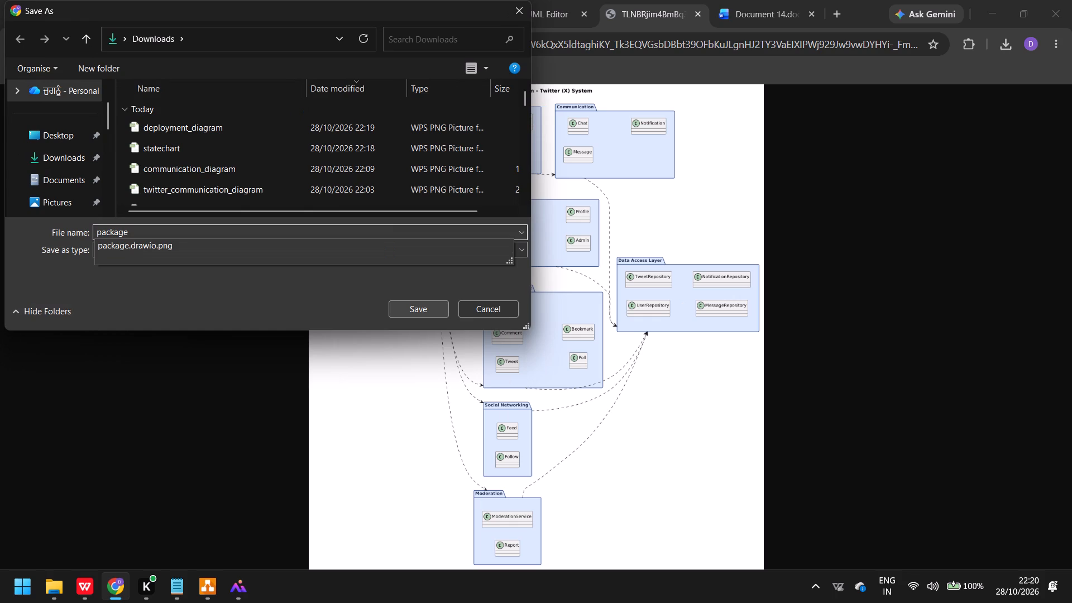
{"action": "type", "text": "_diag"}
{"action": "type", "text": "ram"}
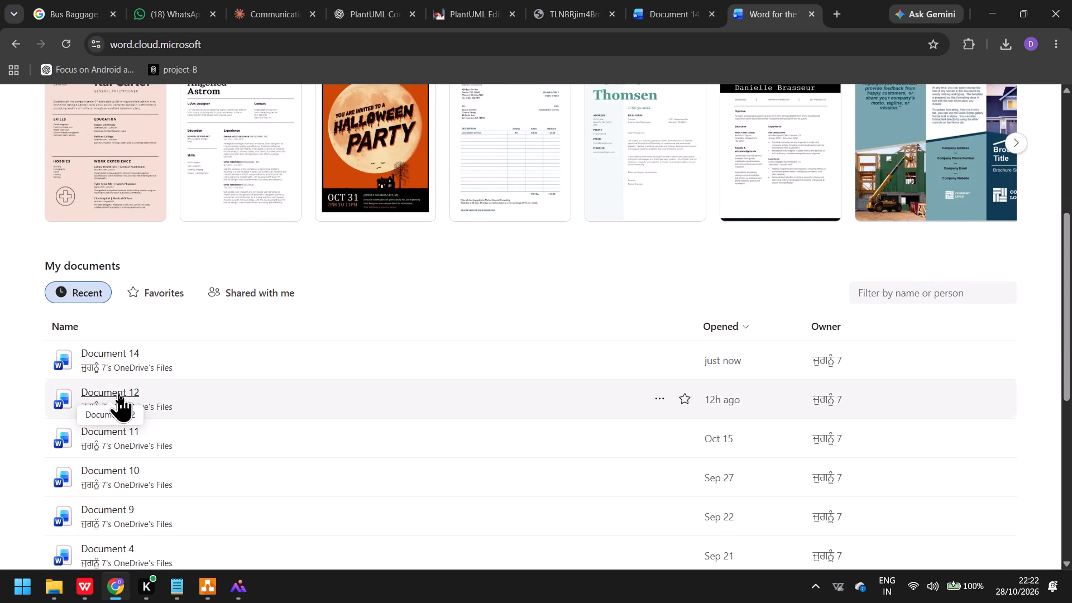
{"action": "left_click", "coordinate": [118, 393]}
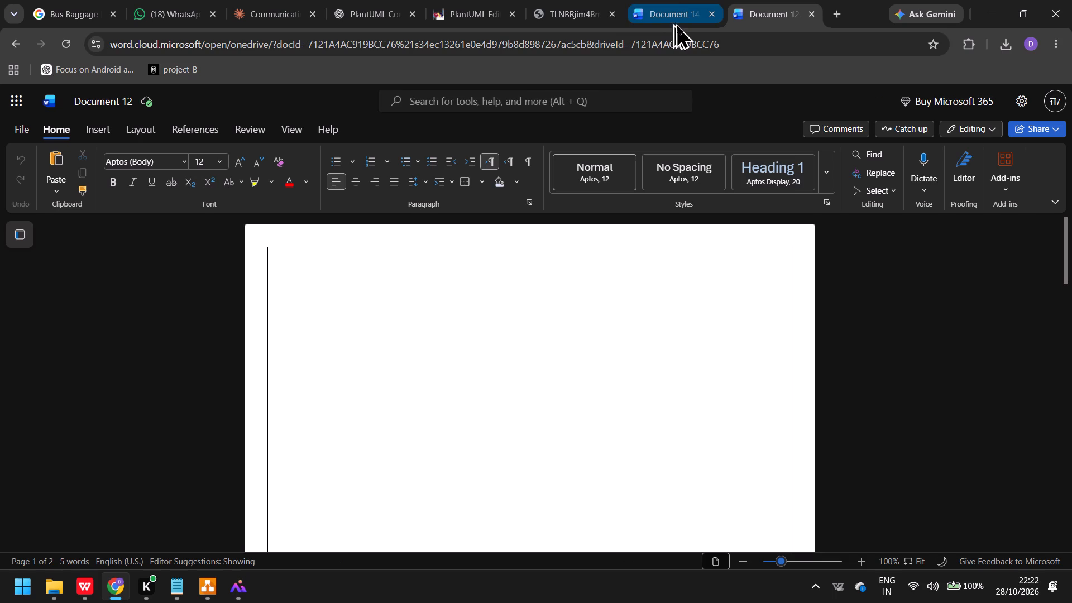
Go back to Word's recent documents list, look through it, close its tab and return to Document 14.
{"action": "scroll", "coordinate": [586, 333], "scroll_direction": "down", "scroll_amount": 5}
{"action": "scroll", "coordinate": [586, 333], "scroll_direction": "right", "scroll_amount": 5}
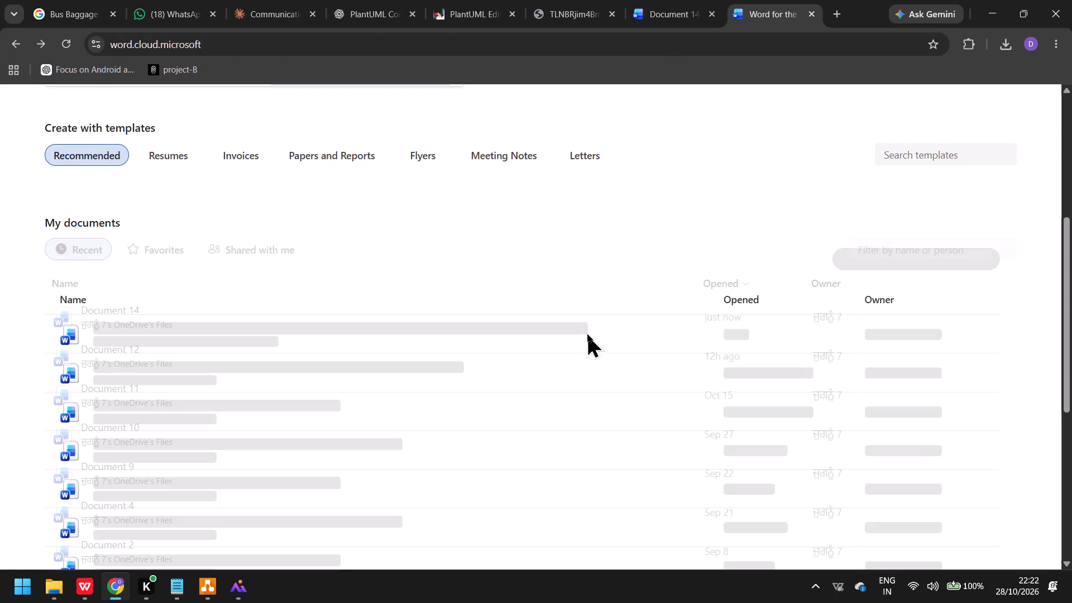
{"action": "scroll", "coordinate": [455, 234], "scroll_direction": "down", "scroll_amount": 2}
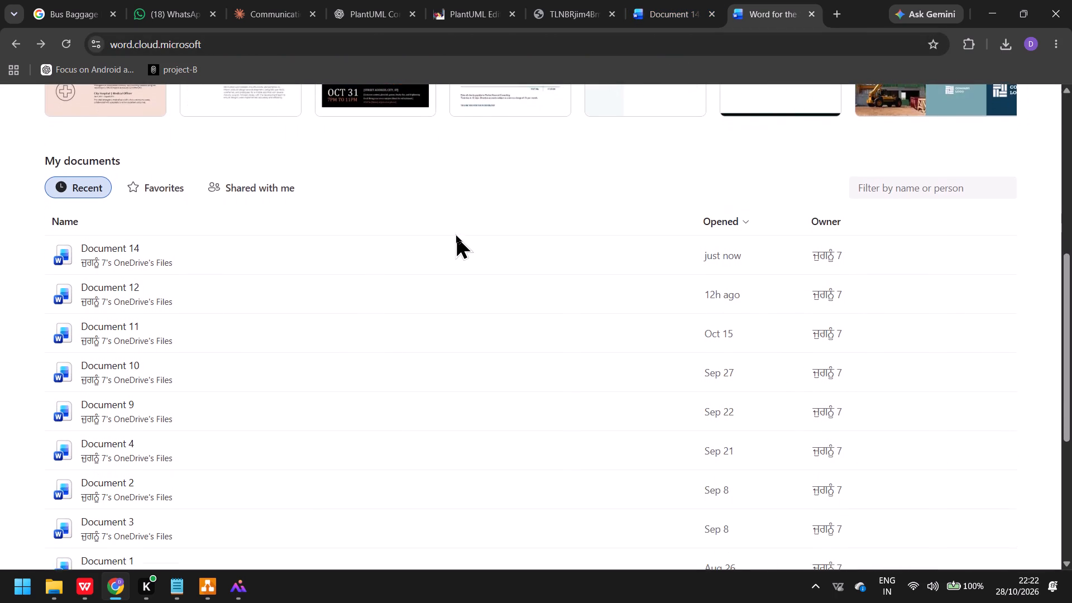
{"action": "scroll", "coordinate": [455, 234], "scroll_direction": "down", "scroll_amount": 3}
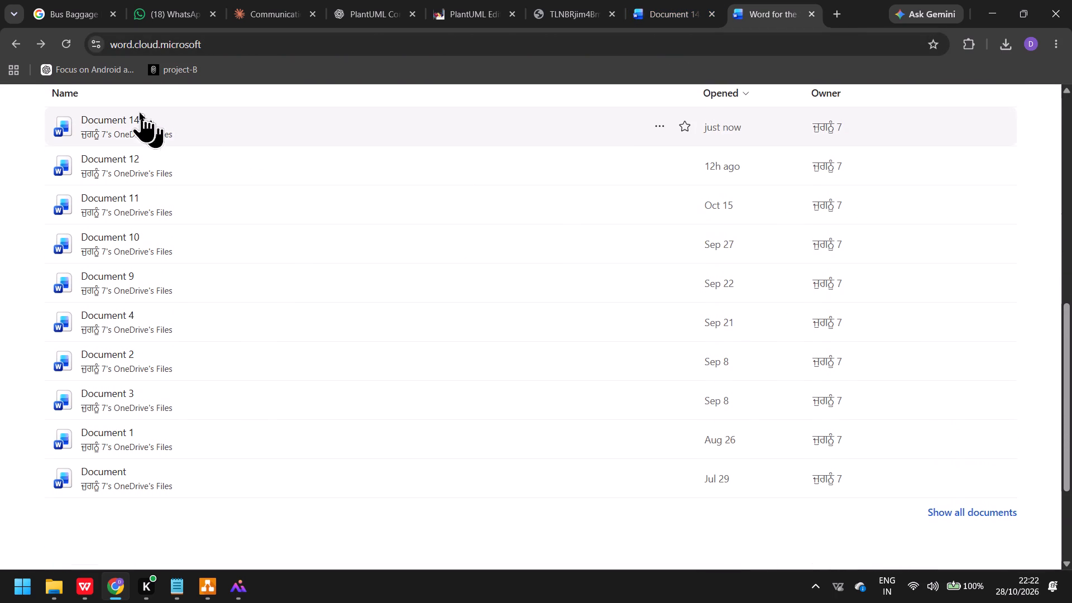
{"action": "left_click", "coordinate": [667, 0]}
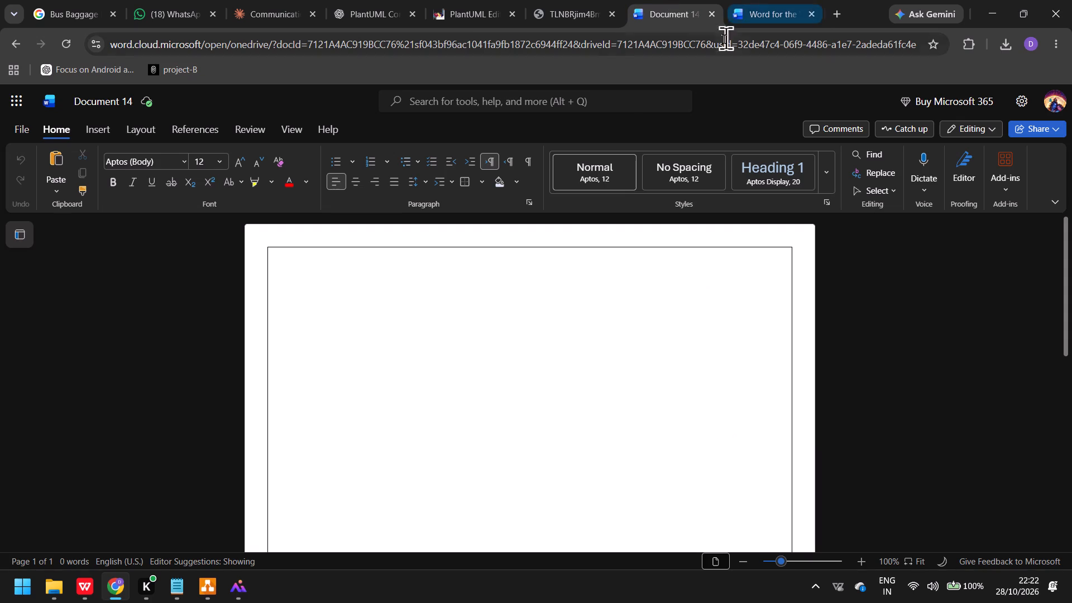
{"action": "left_click", "coordinate": [812, 17]}
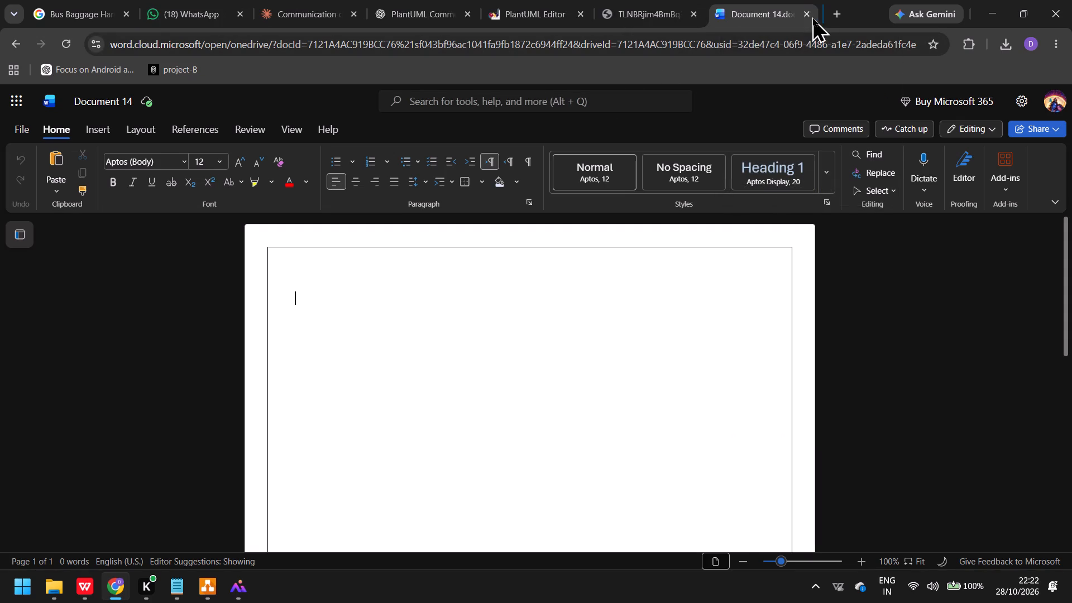
Search Google for "vitap png" in a new tab.
{"action": "key", "text": "ctrl+t"}
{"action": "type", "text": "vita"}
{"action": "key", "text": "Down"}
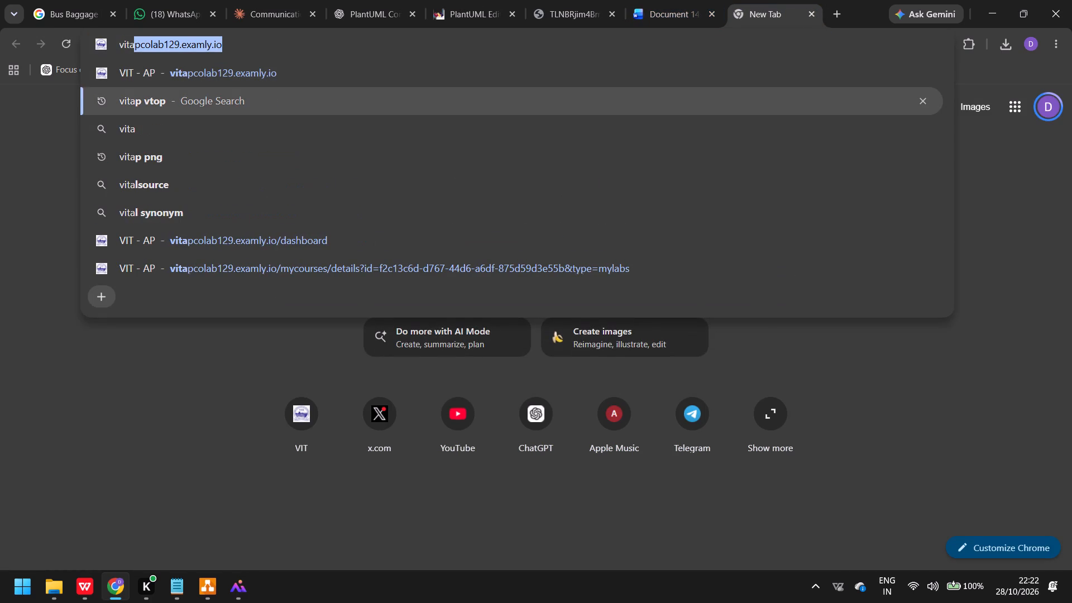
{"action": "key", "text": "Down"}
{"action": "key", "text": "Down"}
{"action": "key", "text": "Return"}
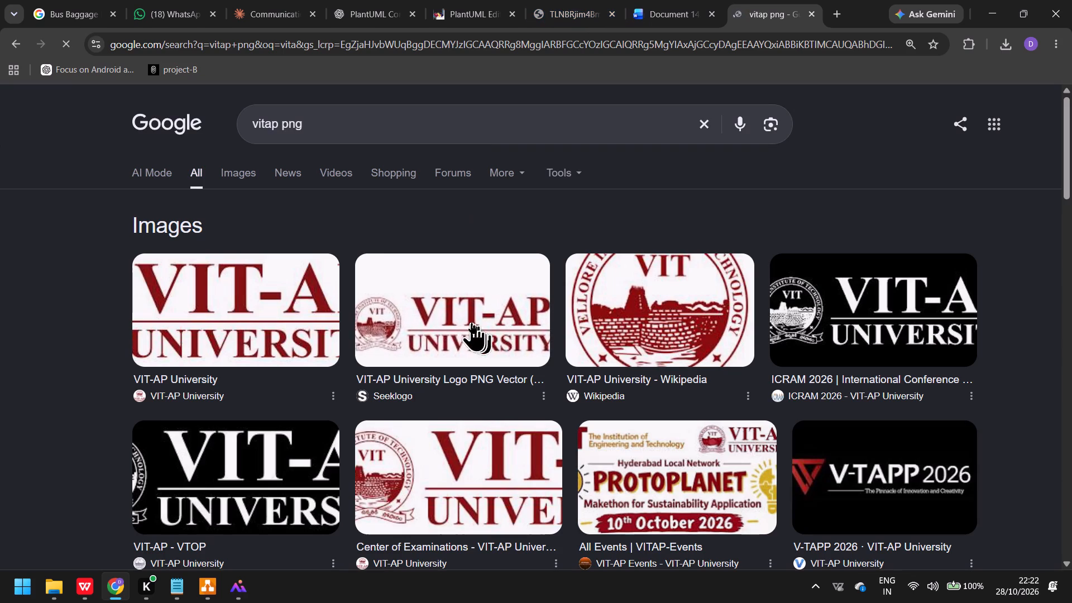
Copy the wide VIT-AP University logo from the university's own image result and paste it at the start of Document 14.
{"action": "left_click", "coordinate": [488, 271]}
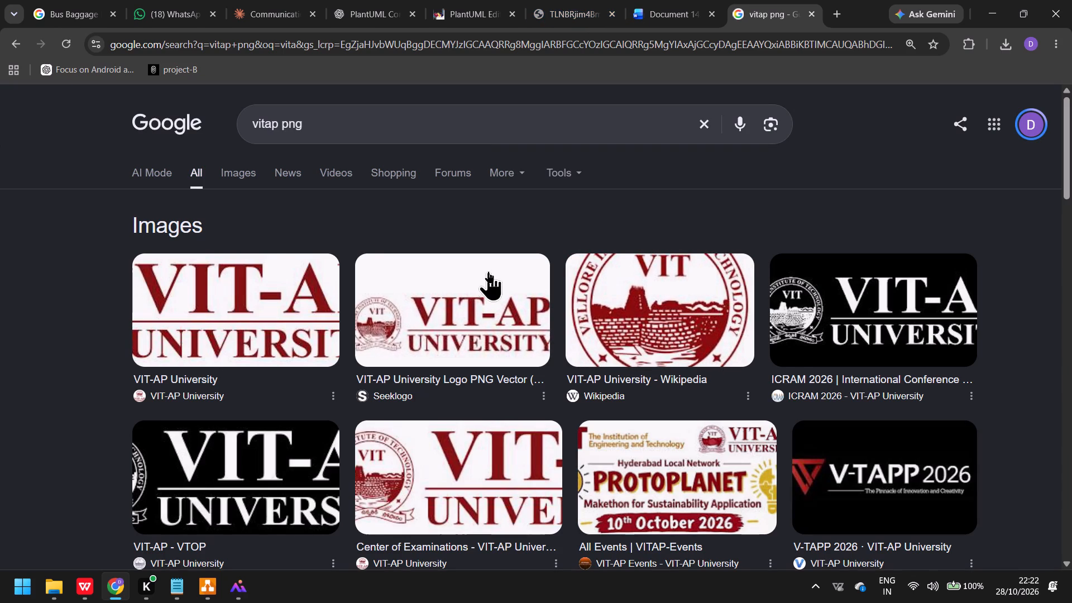
{"action": "right_click", "coordinate": [797, 318]}
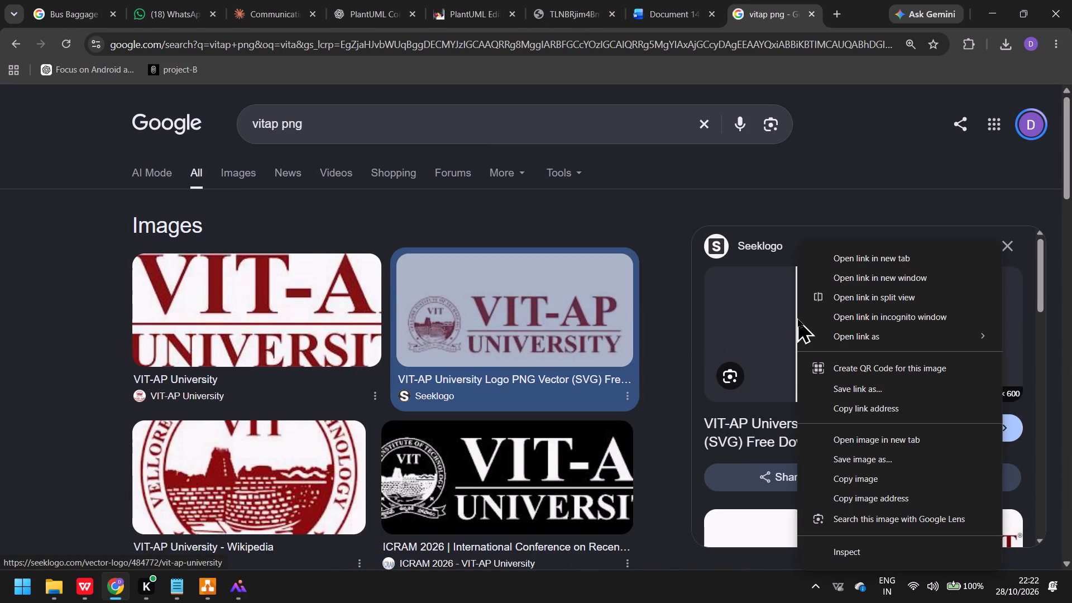
{"action": "left_click", "coordinate": [305, 317]}
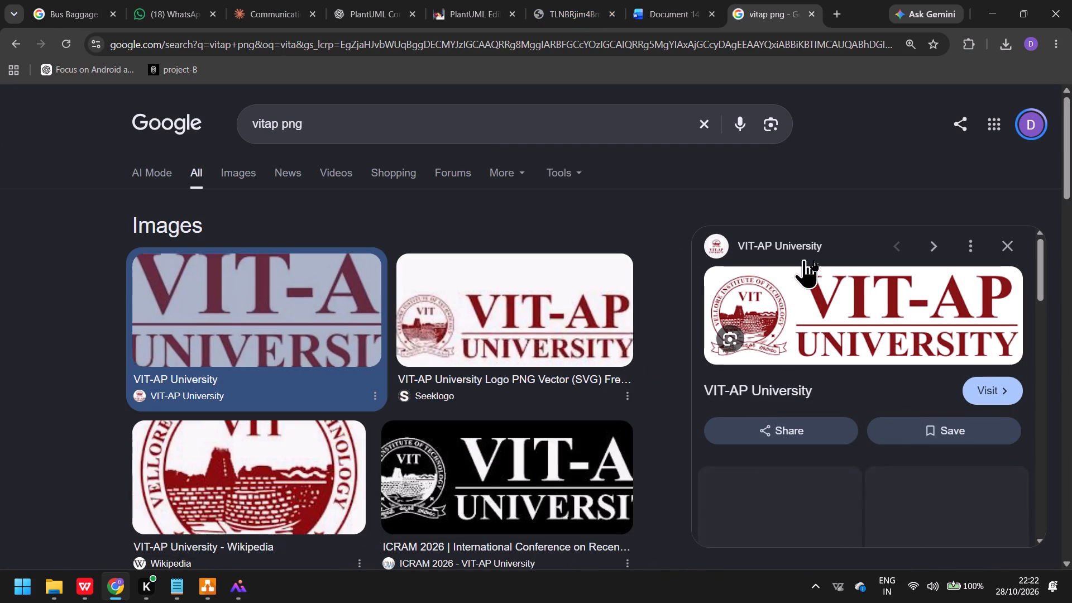
{"action": "right_click", "coordinate": [884, 301]}
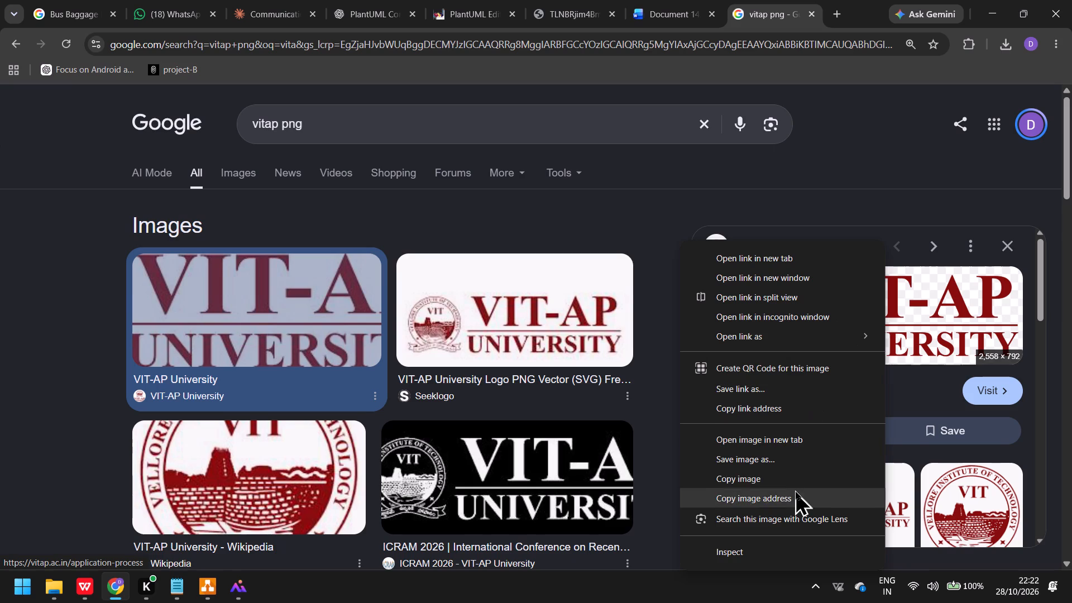
{"action": "left_click", "coordinate": [795, 474]}
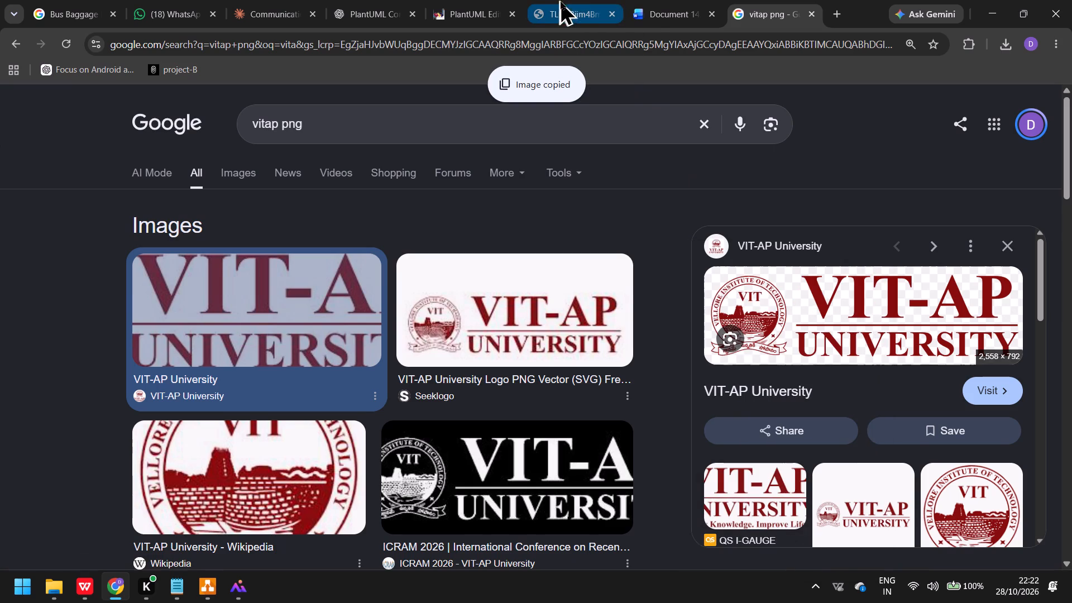
{"action": "left_click", "coordinate": [648, 3]}
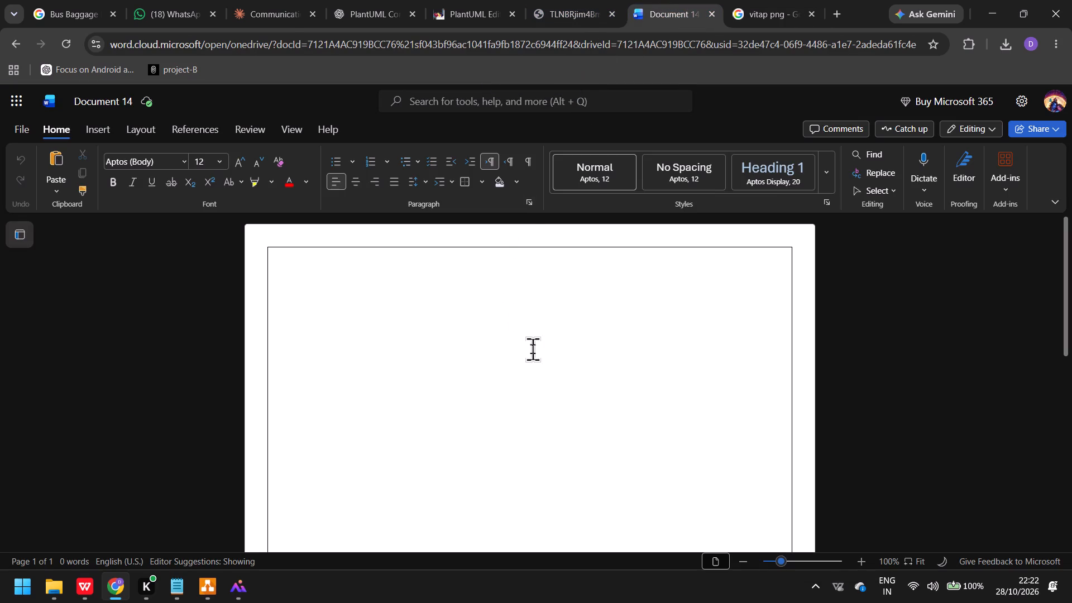
{"action": "key", "text": "ctrl+v"}
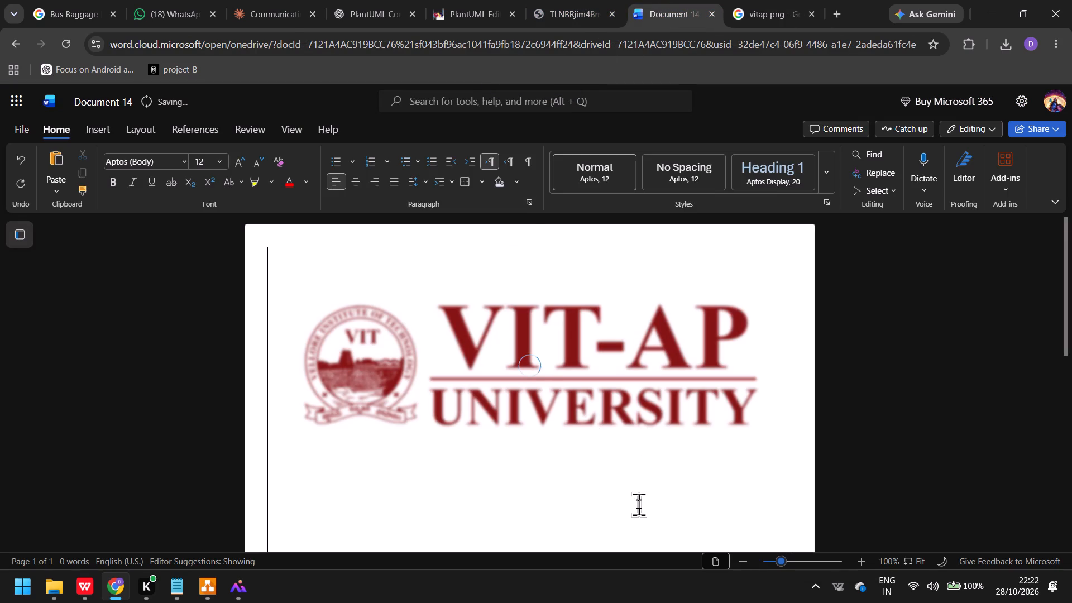
Add a new line below the logo, apply the Heading 1 style and centre it.
{"action": "scroll", "coordinate": [639, 504], "scroll_direction": "down", "scroll_amount": 2}
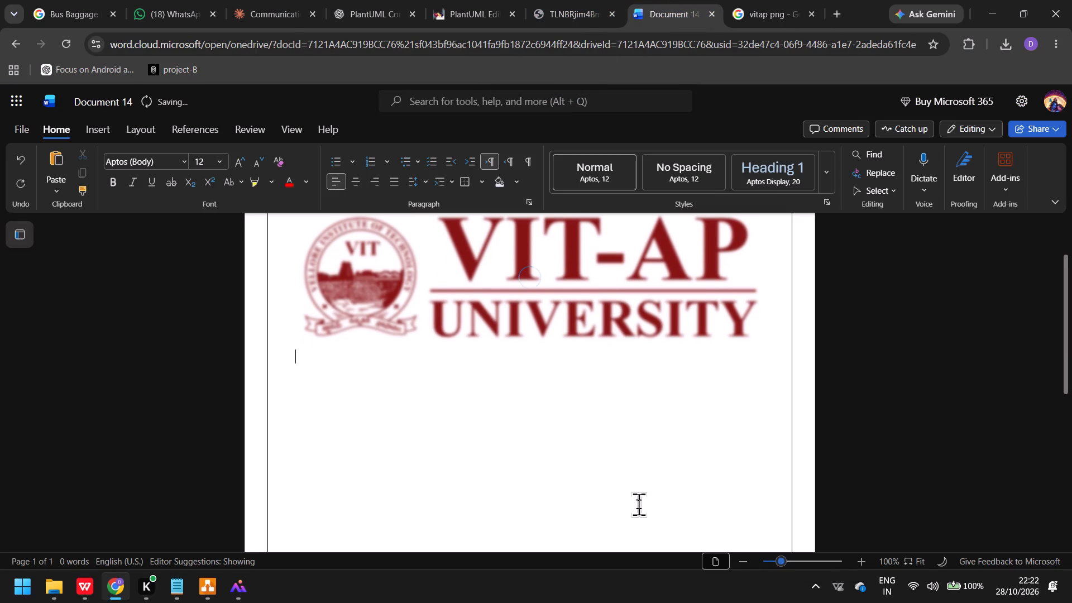
{"action": "scroll", "coordinate": [639, 504], "scroll_direction": "down", "scroll_amount": 1}
{"action": "key", "text": "Return"}
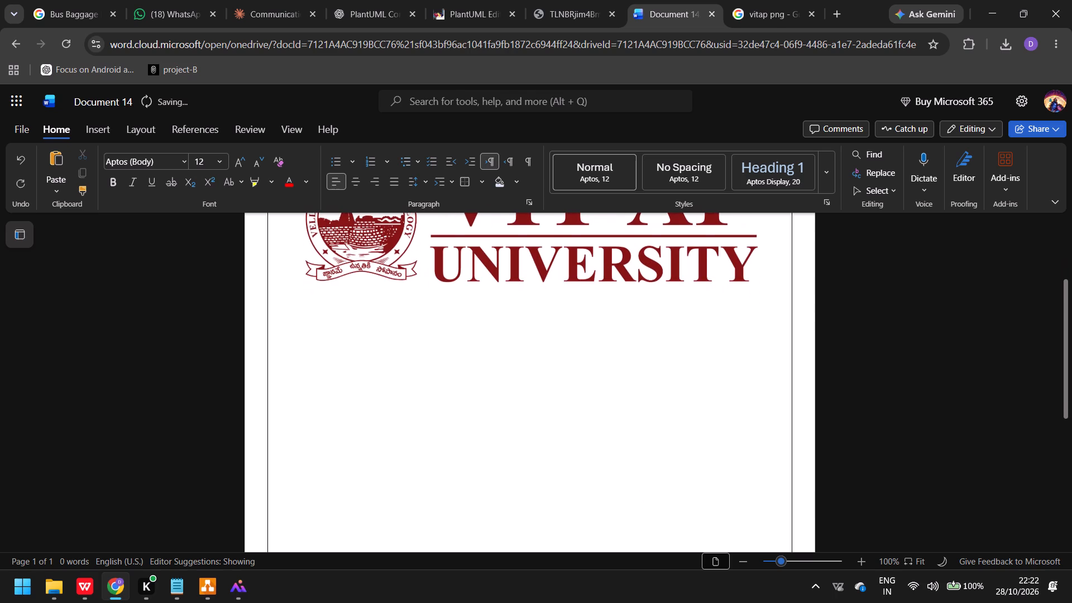
{"action": "left_click", "coordinate": [767, 172]}
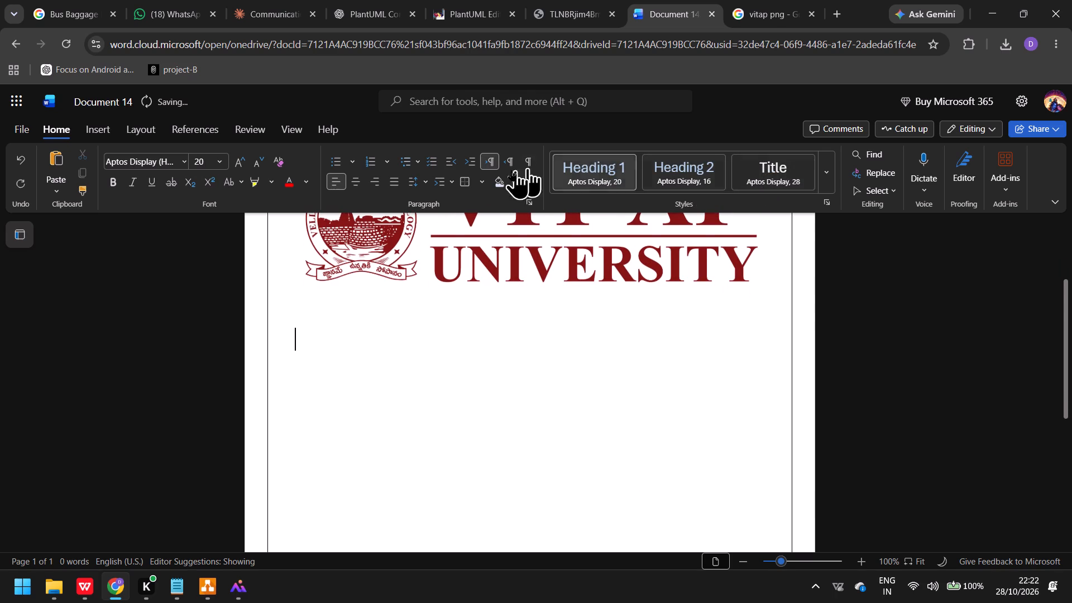
{"action": "left_click", "coordinate": [357, 181]}
Copy the suggested search phrase "object oriented analysis and design" from a new tab and paste it as the heading below the logo.
{"action": "left_click", "coordinate": [846, 7]}
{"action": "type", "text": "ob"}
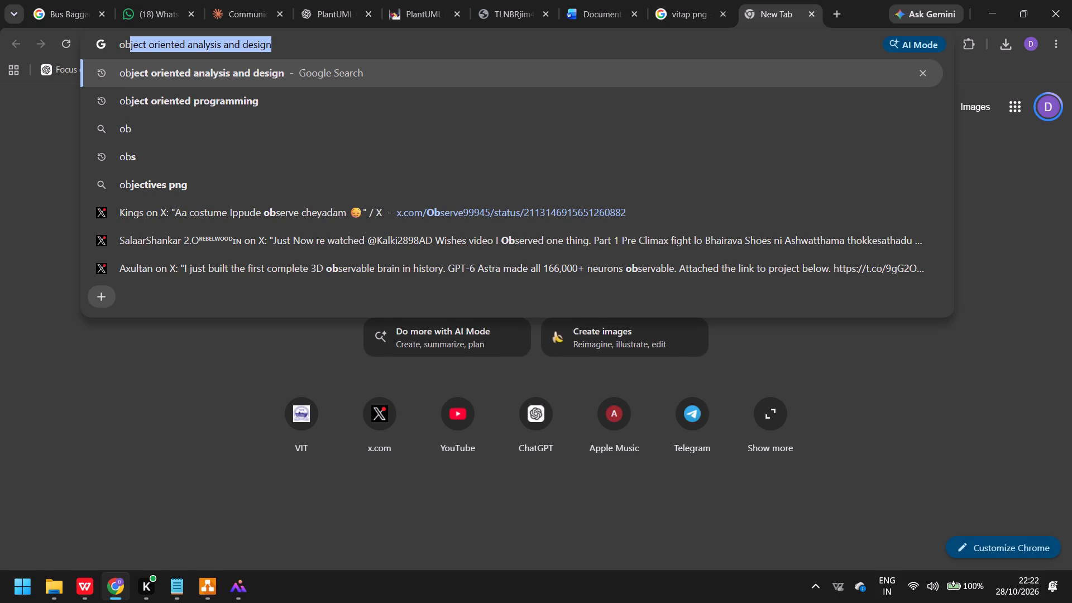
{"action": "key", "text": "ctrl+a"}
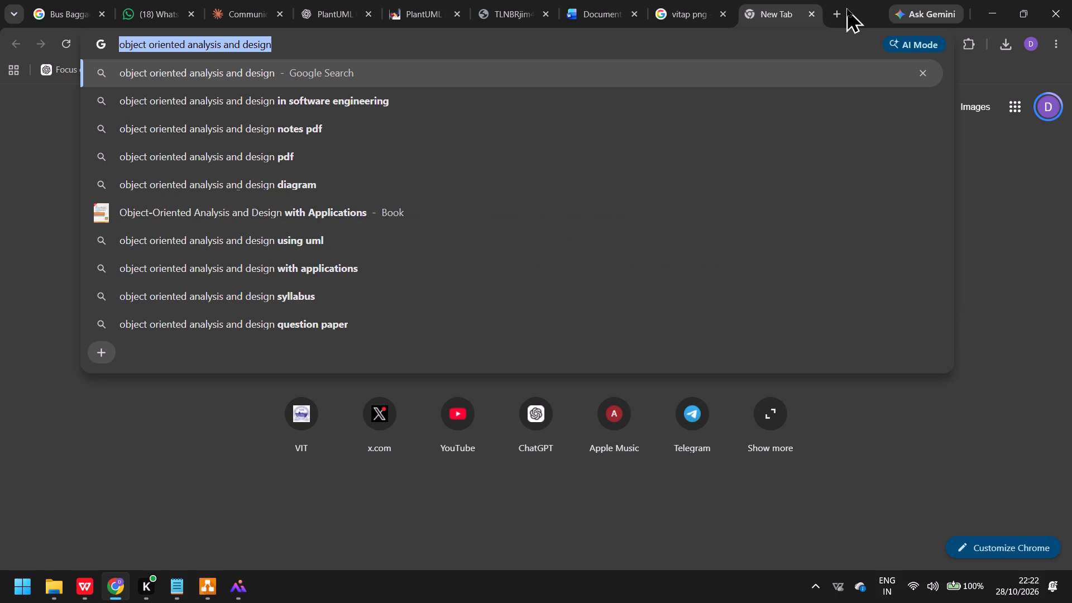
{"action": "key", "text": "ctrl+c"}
{"action": "left_click", "coordinate": [598, 5]}
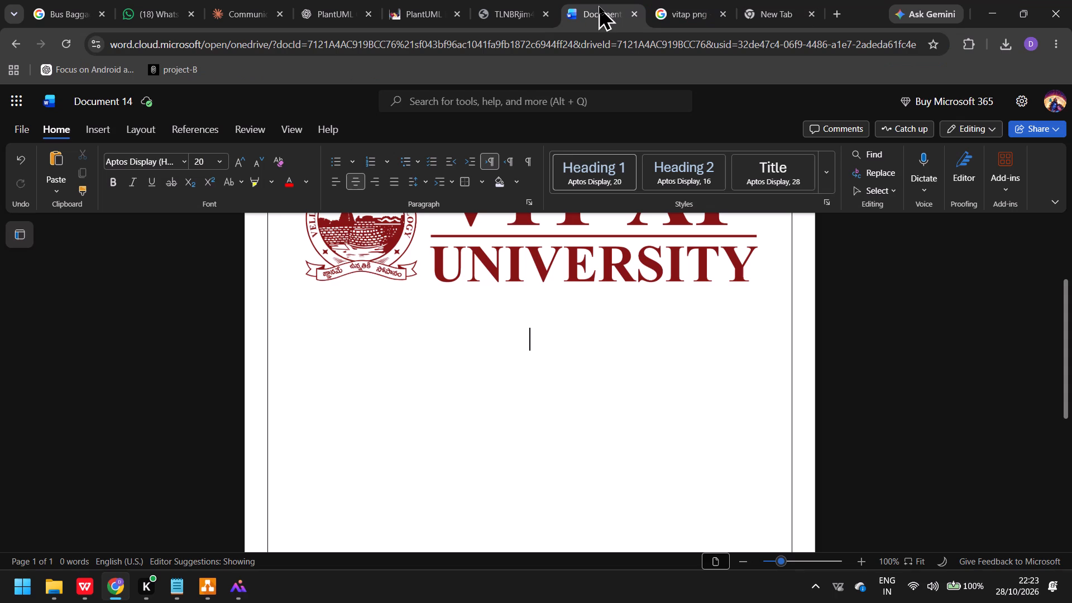
{"action": "key", "text": "ctrl+v"}
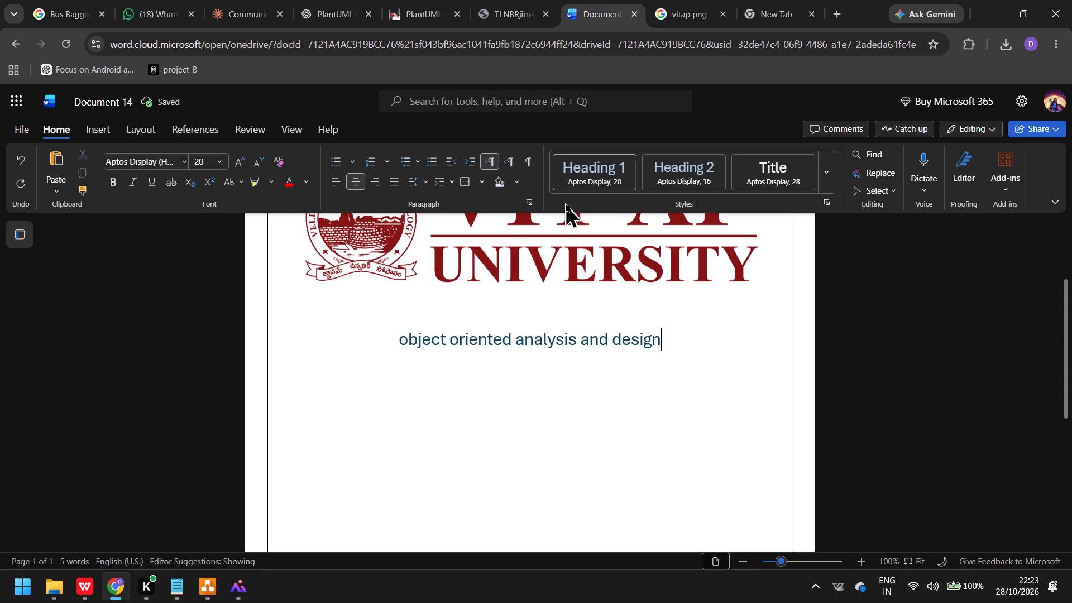
Make the whole "object oriented analysis and design" heading bold.
{"action": "key", "text": "ctrl+Left"}
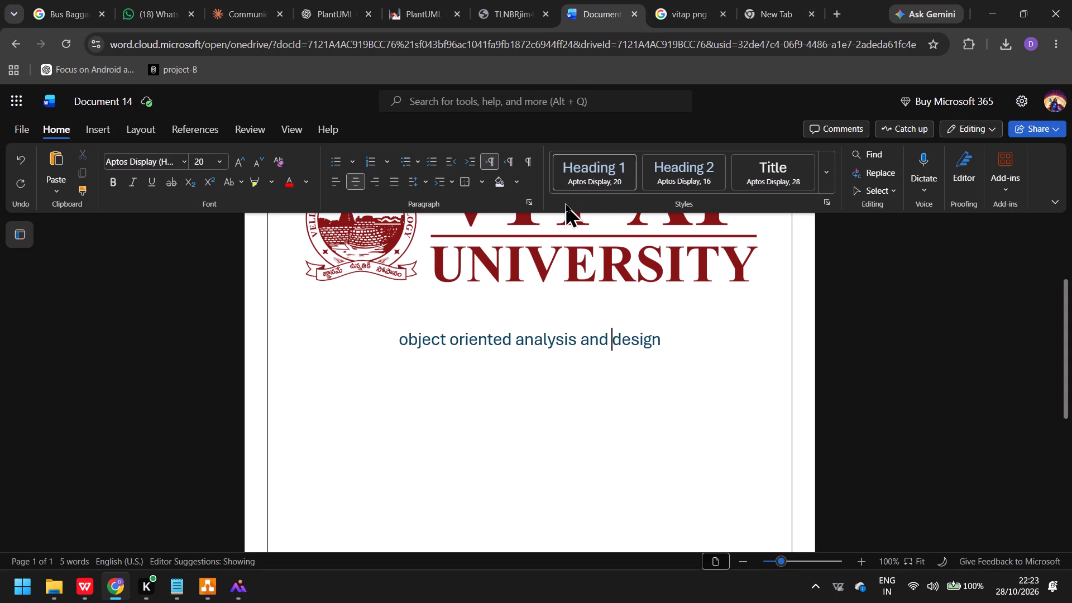
{"action": "key", "text": "Right"}
{"action": "key", "text": "Right"}
{"action": "key", "text": "Right"}
{"action": "key", "text": "Right"}
{"action": "key", "text": "Right"}
{"action": "key", "text": "Right"}
{"action": "key", "text": "shift+Left"}
{"action": "key", "text": "shift+Left"}
{"action": "key", "text": "shift+Left"}
{"action": "key", "text": "shift+Left"}
{"action": "key", "text": "shift+Left"}
{"action": "key", "text": "shift+Left"}
{"action": "key", "text": "shift+Left"}
{"action": "key", "text": "shift+Left"}
{"action": "key", "text": "shift+Left"}
{"action": "key", "text": "shift+Left"}
{"action": "key", "text": "shift+Left"}
{"action": "key", "text": "shift+Left"}
{"action": "key", "text": "shift+Left"}
{"action": "key", "text": "shift+Left"}
{"action": "key", "text": "shift+Left"}
{"action": "key", "text": "shift+Left"}
{"action": "key", "text": "shift+Left"}
{"action": "key", "text": "shift+Left"}
{"action": "key", "text": "shift+Left"}
{"action": "key", "text": "shift+Left"}
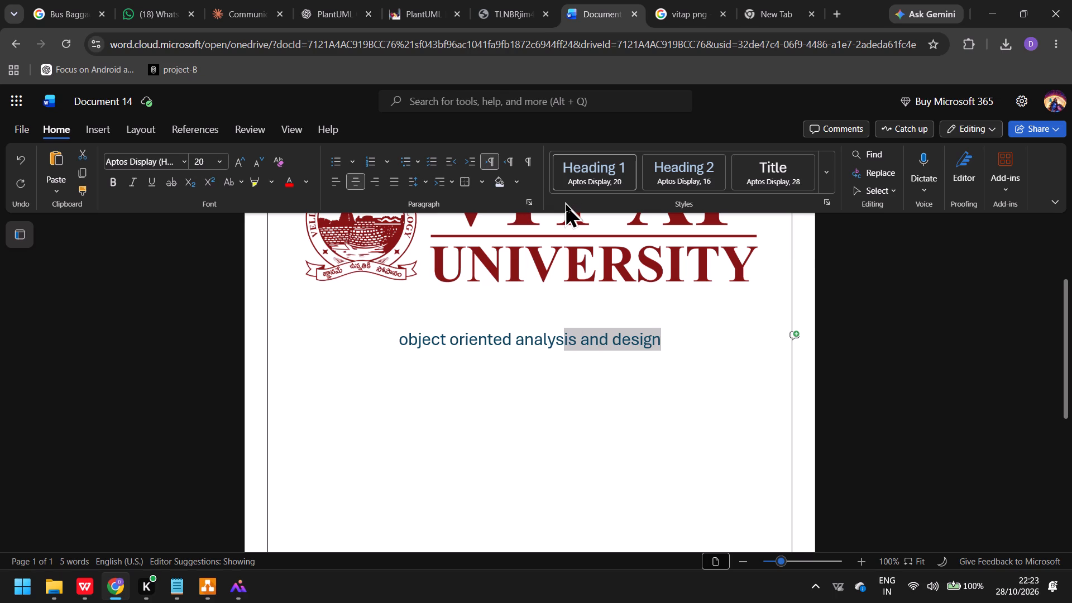
{"action": "key", "text": "shift+Left"}
{"action": "key", "text": "shift+Left"}
{"action": "key", "text": "shift+Left"}
{"action": "key", "text": "shift+Left"}
{"action": "key", "text": "shift+Left"}
{"action": "key", "text": "shift+Left"}
{"action": "key", "text": "shift+Left"}
{"action": "key", "text": "shift+Left"}
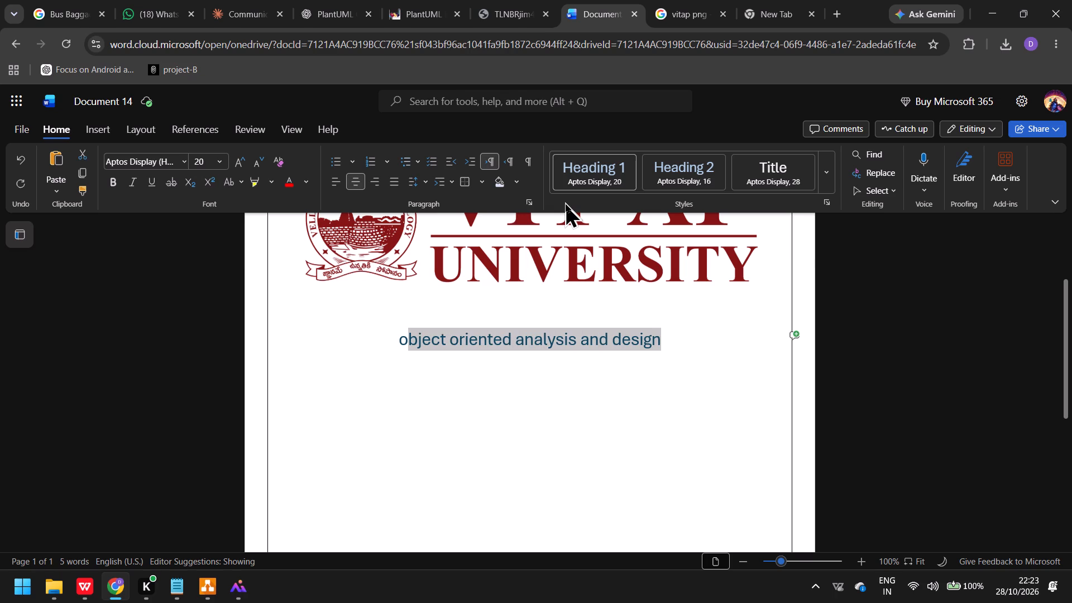
{"action": "key", "text": "ctrl+b"}
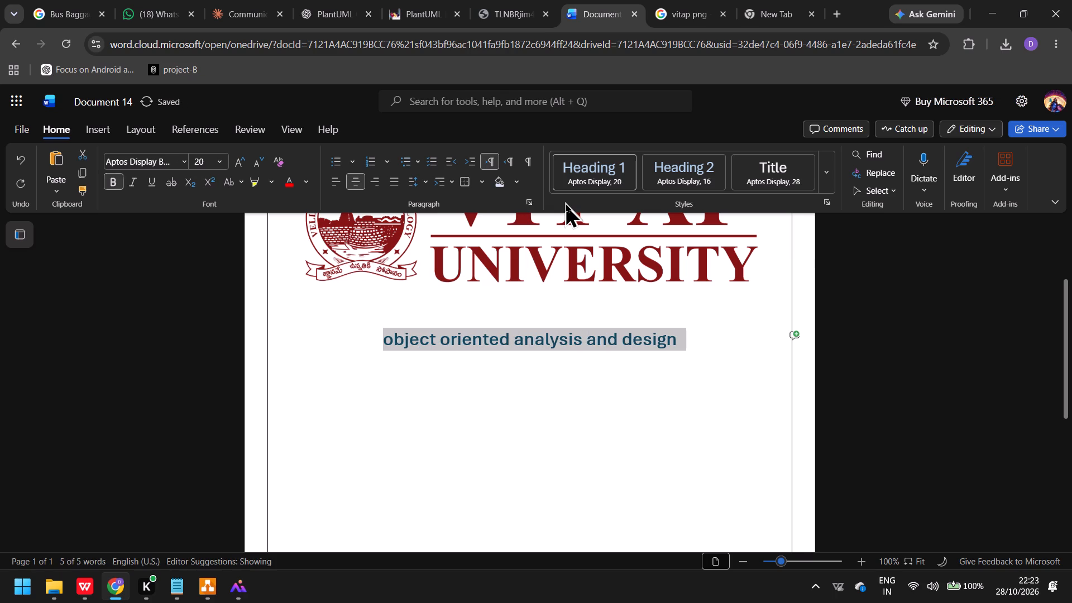
Capitalise the heading's main words so that it reads "Object Oriented Analysis and Design".
{"action": "left_click", "coordinate": [643, 348]}
{"action": "key", "text": "Left"}
{"action": "key", "text": "Left"}
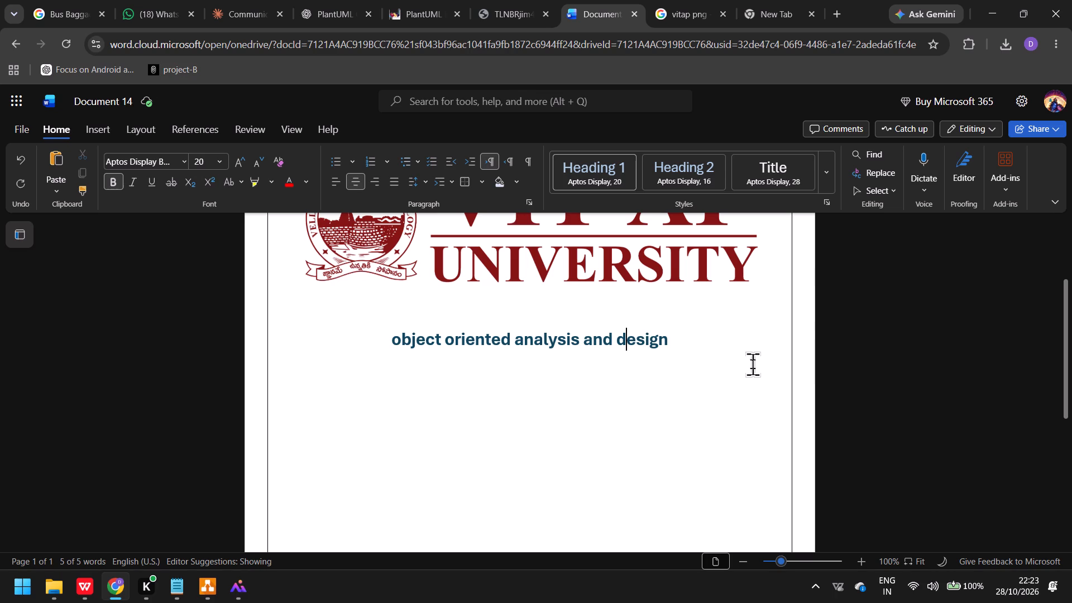
{"action": "key", "text": "BackSpace"}
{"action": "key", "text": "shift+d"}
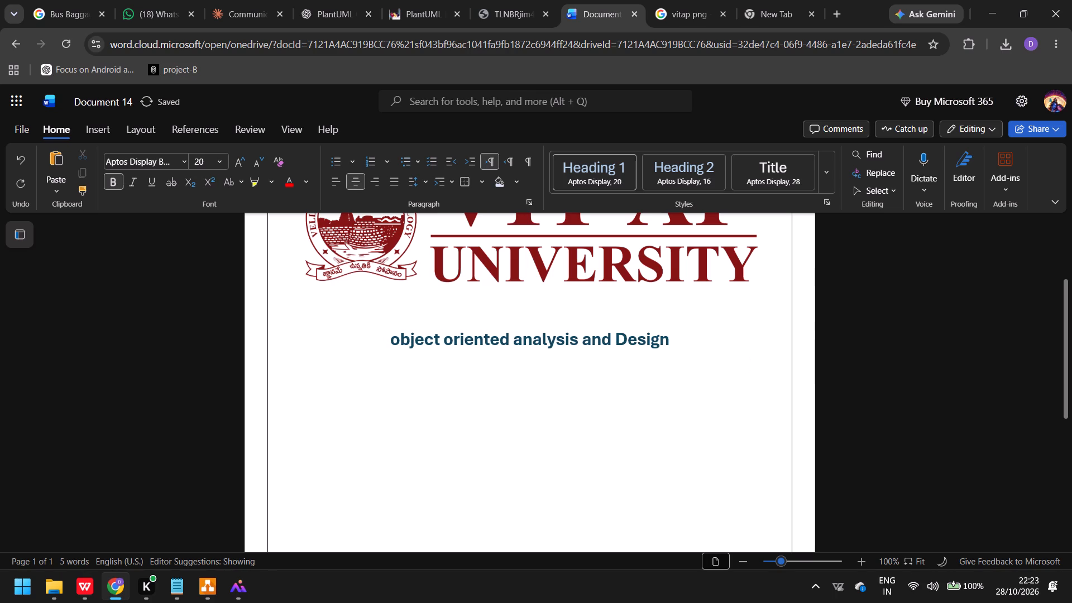
{"action": "key", "text": "Left"}
{"action": "key", "text": "Left"}
{"action": "key", "text": "Left"}
{"action": "key", "text": "Left"}
{"action": "key", "text": "Left"}
{"action": "key", "text": "Left"}
{"action": "key", "text": "Left"}
{"action": "key", "text": "Left"}
{"action": "key", "text": "Left"}
{"action": "key", "text": "Left"}
{"action": "key", "text": "Left"}
{"action": "key", "text": "Left"}
{"action": "key", "text": "Left"}
{"action": "key", "text": "BackSpace"}
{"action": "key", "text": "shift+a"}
{"action": "key", "text": "Left"}
{"action": "key", "text": "Left"}
{"action": "key", "text": "Left"}
{"action": "key", "text": "Left"}
{"action": "key", "text": "Left"}
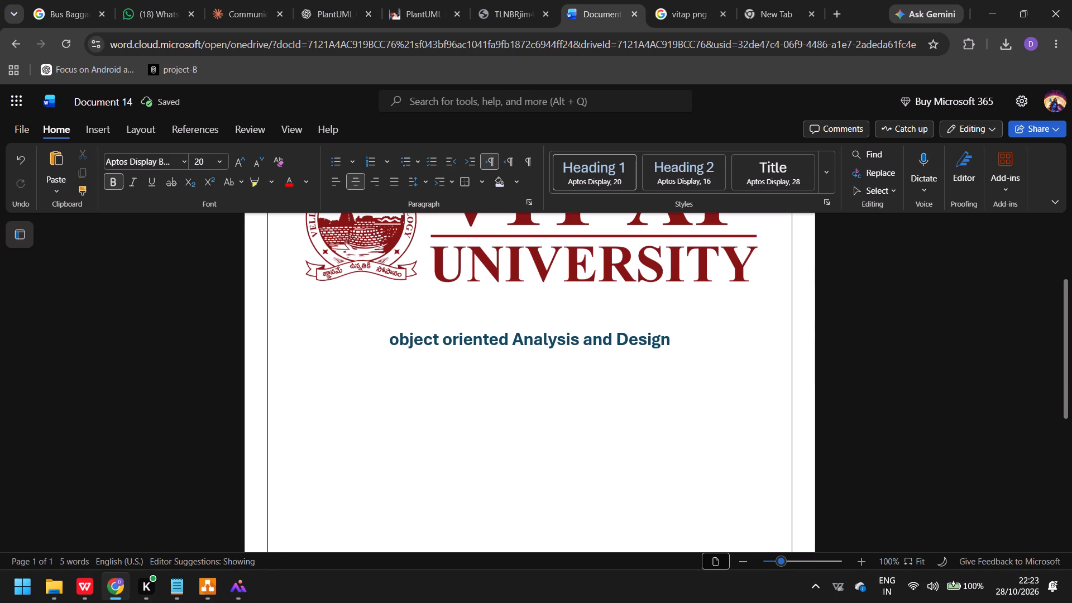
{"action": "key", "text": "Left"}
{"action": "key", "text": "Left"}
{"action": "key", "text": "Left"}
{"action": "key", "text": "Left"}
{"action": "key", "text": "BackSpace"}
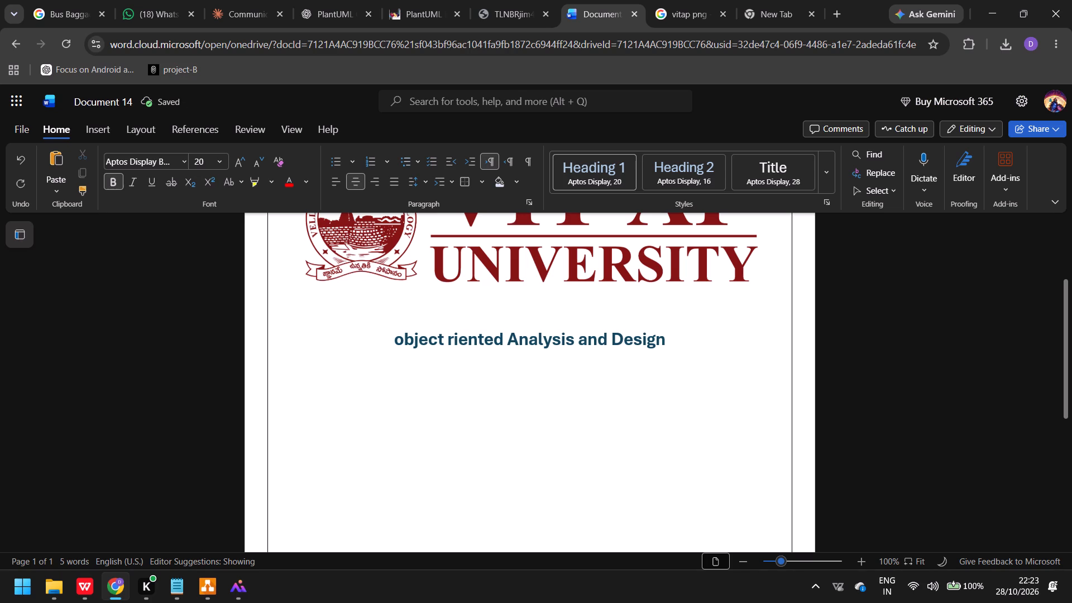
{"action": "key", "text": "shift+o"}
{"action": "key", "text": "Left"}
{"action": "key", "text": "Left"}
{"action": "key", "text": "Left"}
{"action": "key", "text": "shift+Left"}
{"action": "key", "text": "shift+Left"}
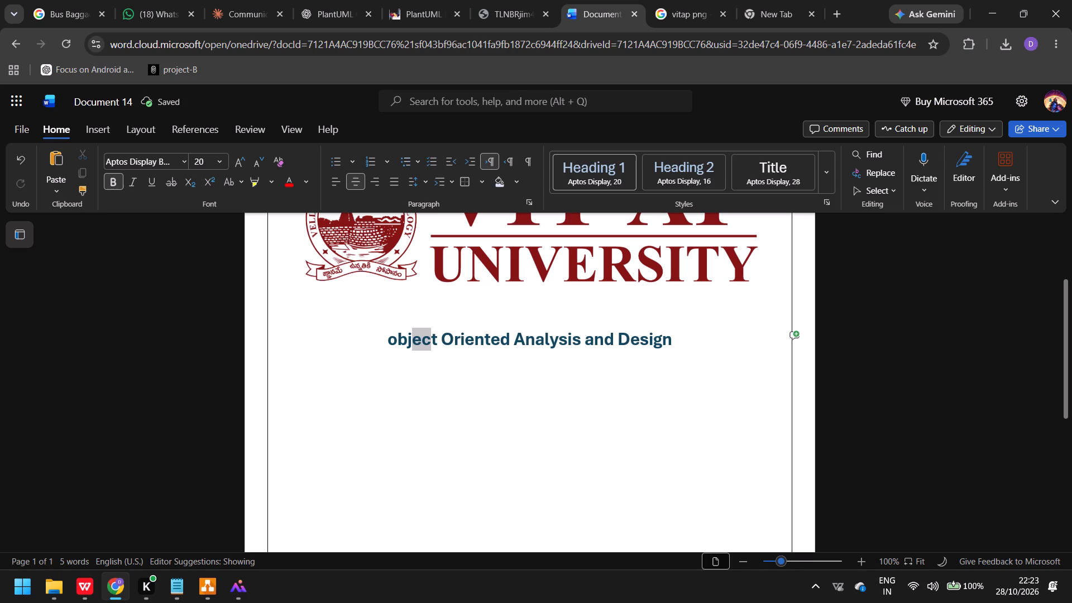
{"action": "key", "text": "Escape"}
{"action": "key", "text": "Left"}
{"action": "key", "text": "Left"}
{"action": "key", "text": "Left"}
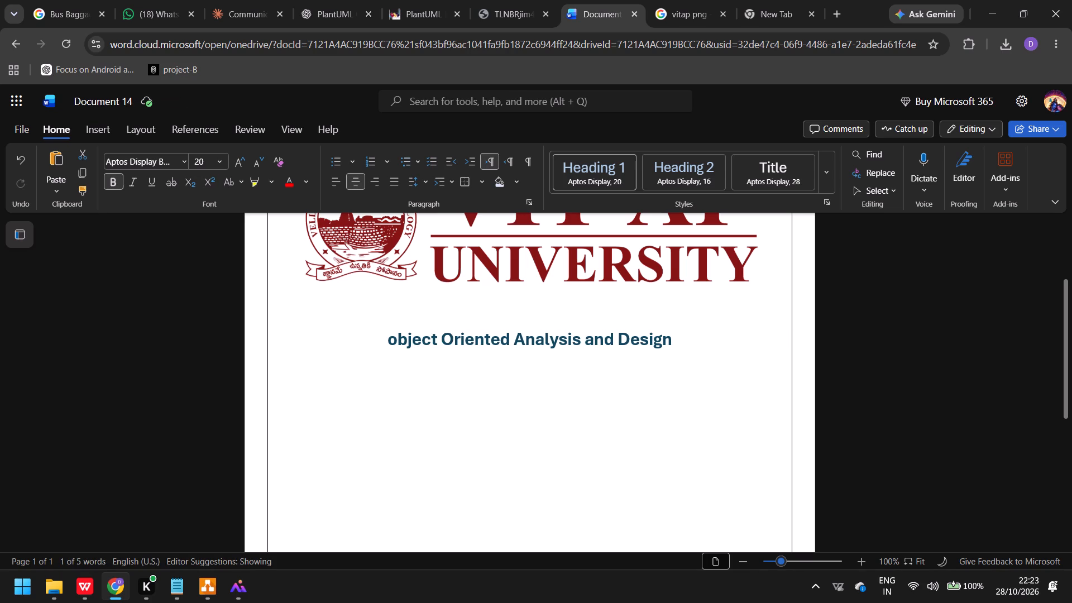
{"action": "key", "text": "BackSpace"}
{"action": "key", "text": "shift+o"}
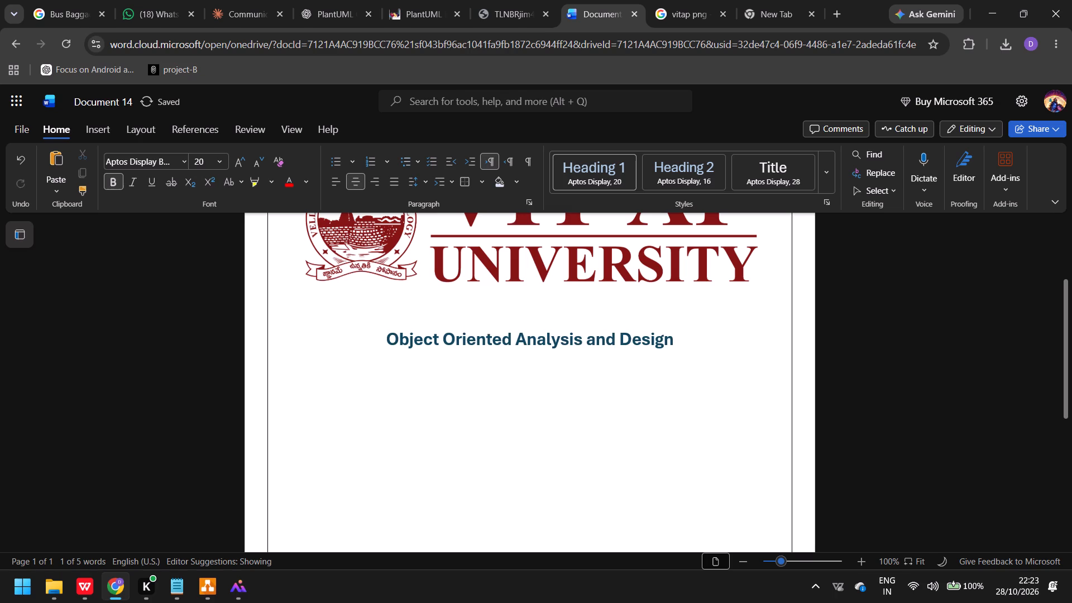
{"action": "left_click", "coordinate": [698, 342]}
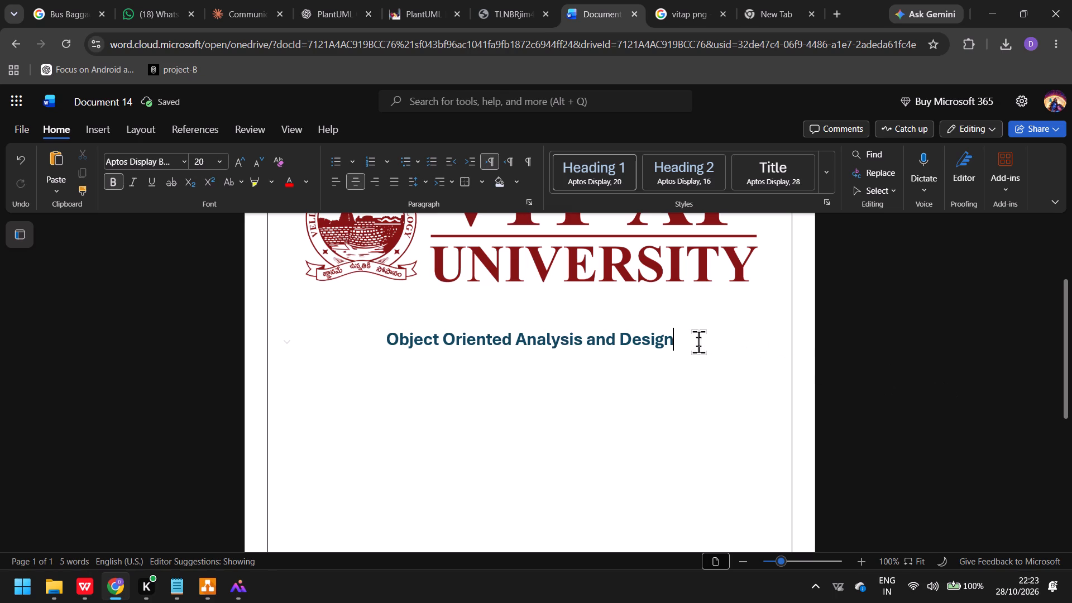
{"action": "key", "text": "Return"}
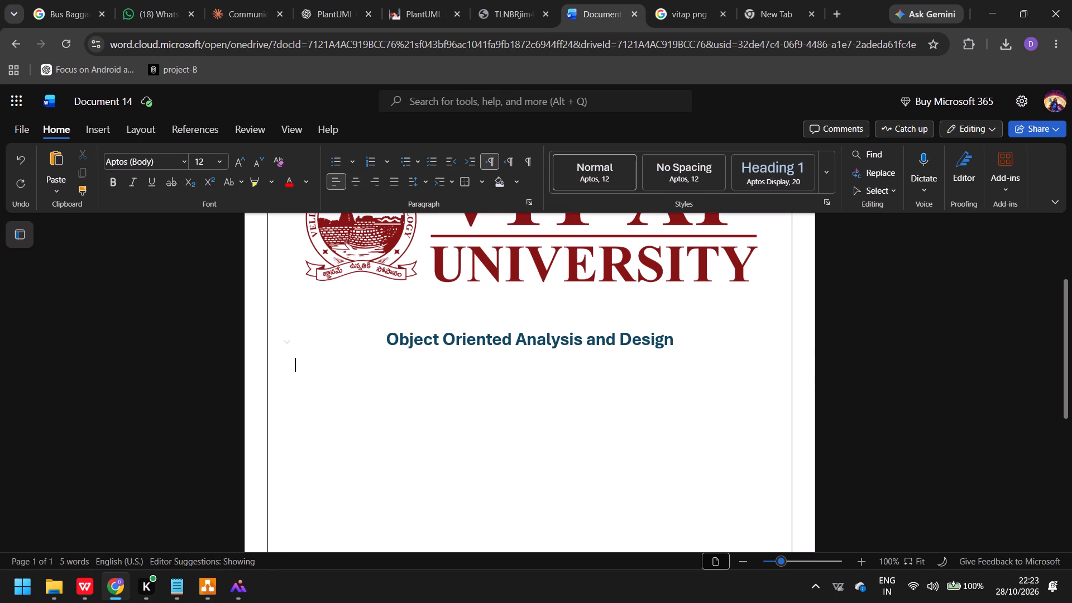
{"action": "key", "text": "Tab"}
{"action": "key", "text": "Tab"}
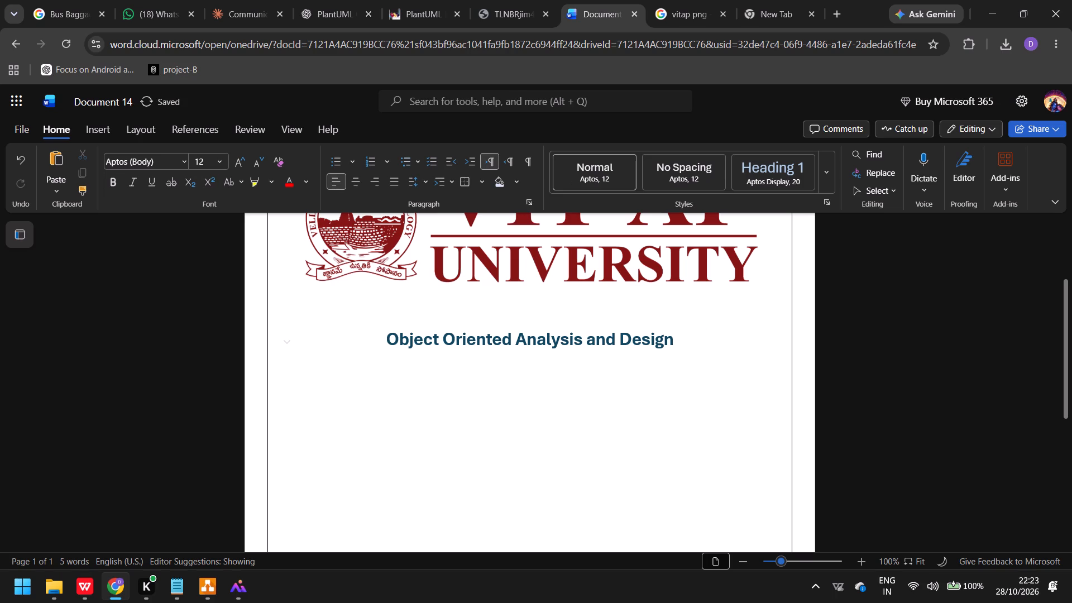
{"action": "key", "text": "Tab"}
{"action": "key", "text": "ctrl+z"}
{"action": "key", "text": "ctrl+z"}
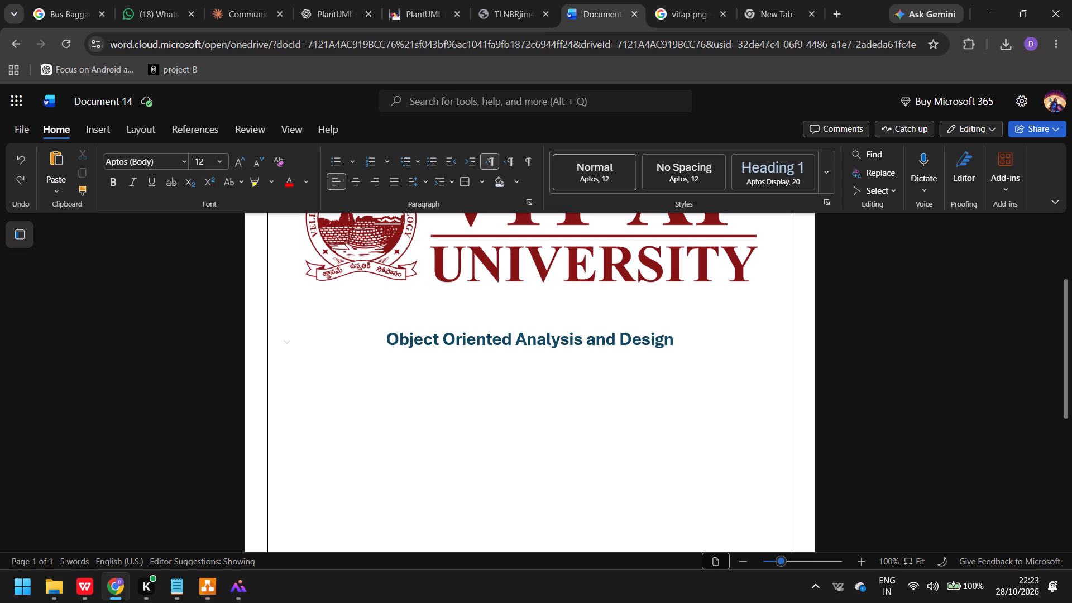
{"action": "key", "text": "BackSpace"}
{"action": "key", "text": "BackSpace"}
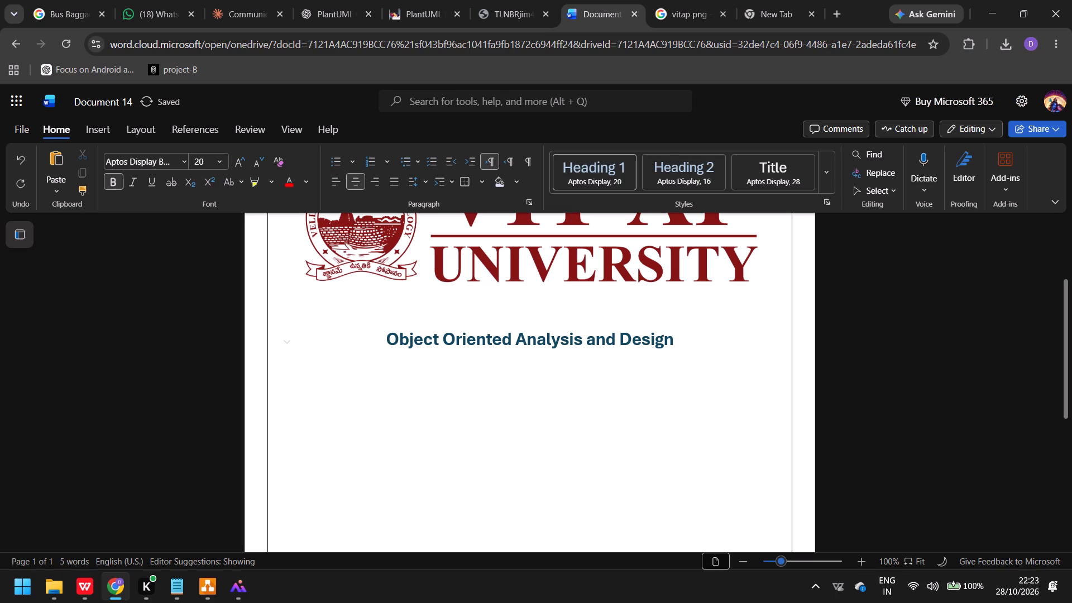
Add a new line below the title, enter "Lab", apply the Heading 2 style and centre it.
{"action": "key", "text": "Return"}
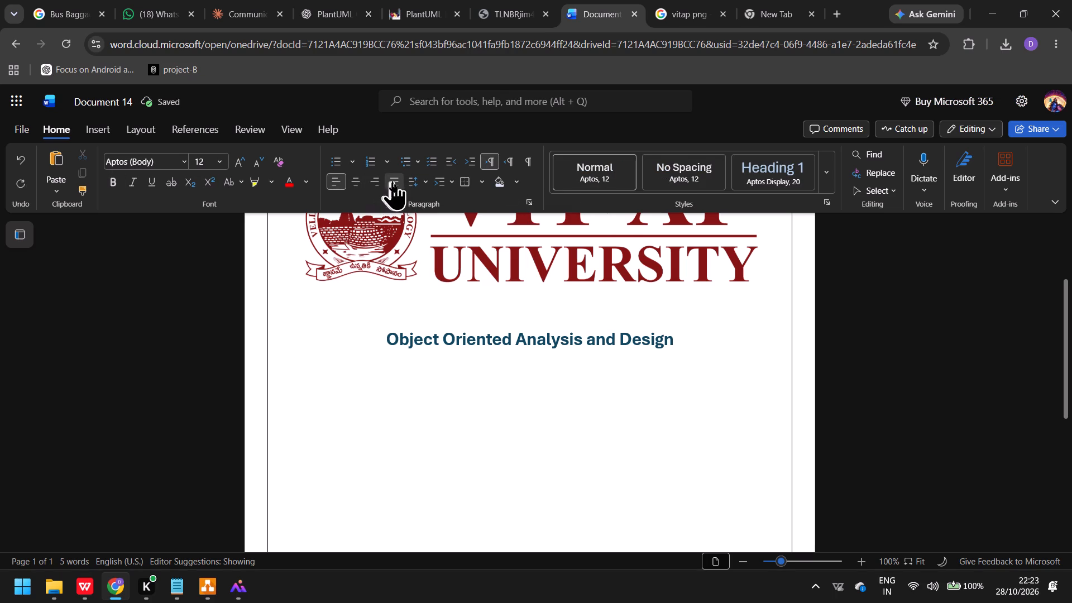
{"action": "left_click", "coordinate": [353, 181]}
{"action": "left_click", "coordinate": [740, 178]}
{"action": "left_click", "coordinate": [592, 171]}
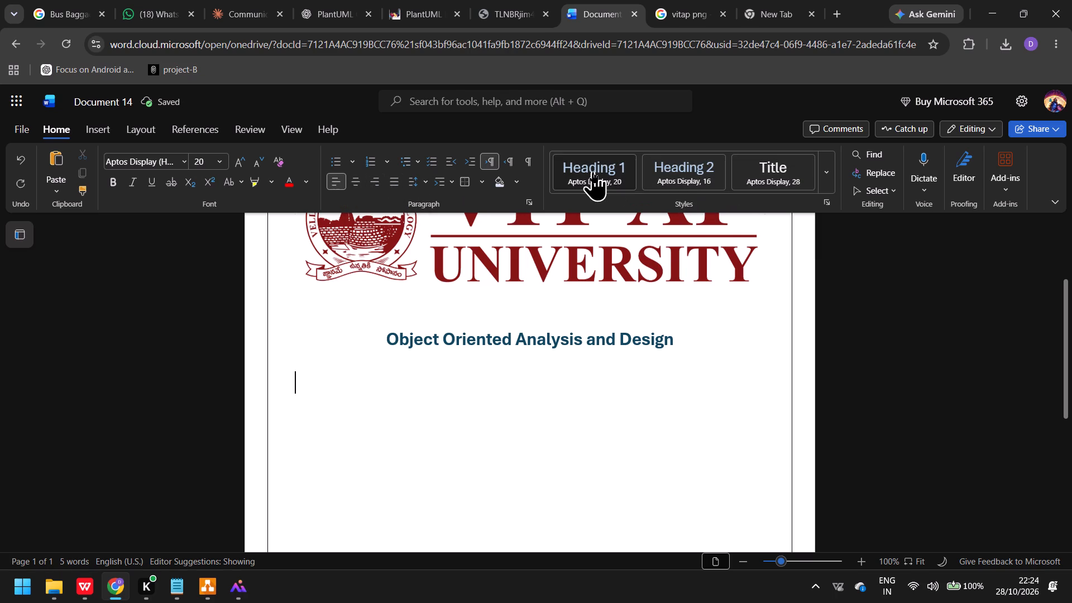
{"action": "left_click", "coordinate": [359, 186]}
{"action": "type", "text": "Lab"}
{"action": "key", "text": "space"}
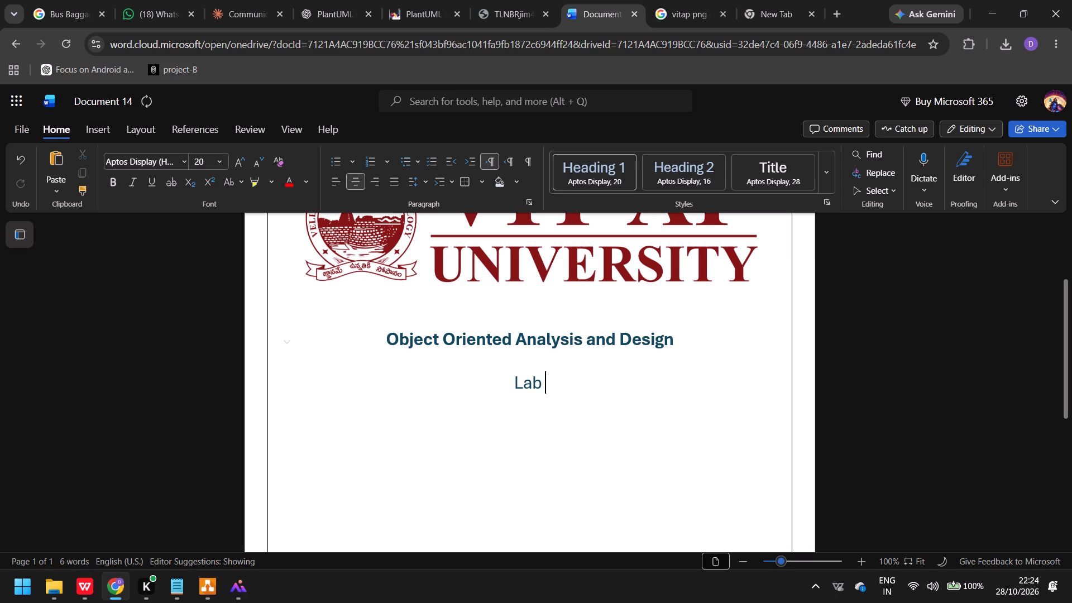
{"action": "left_click", "coordinate": [692, 176]}
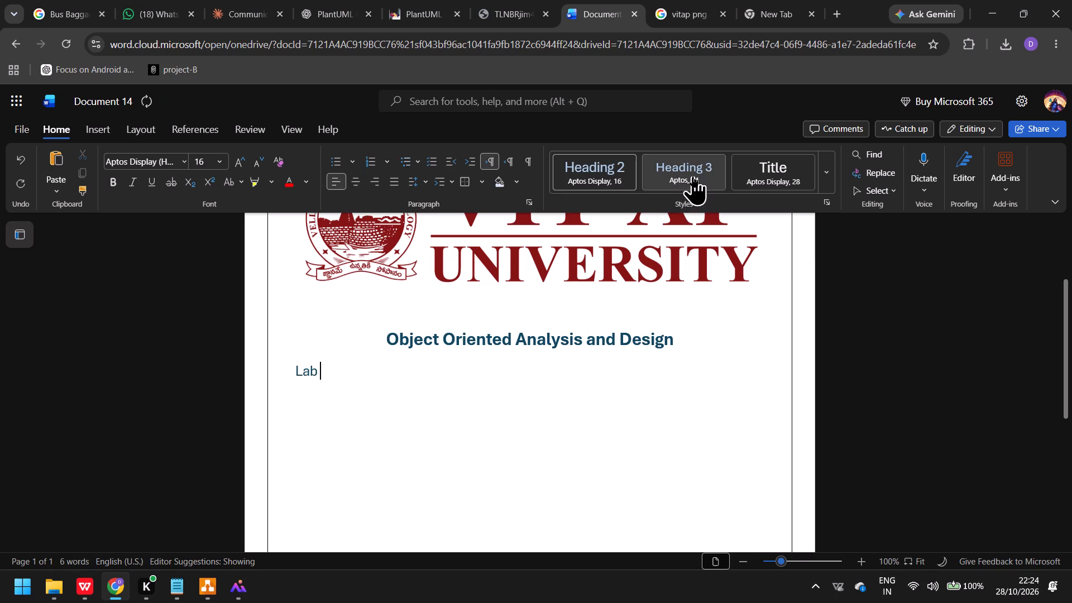
{"action": "left_click", "coordinate": [358, 182]}
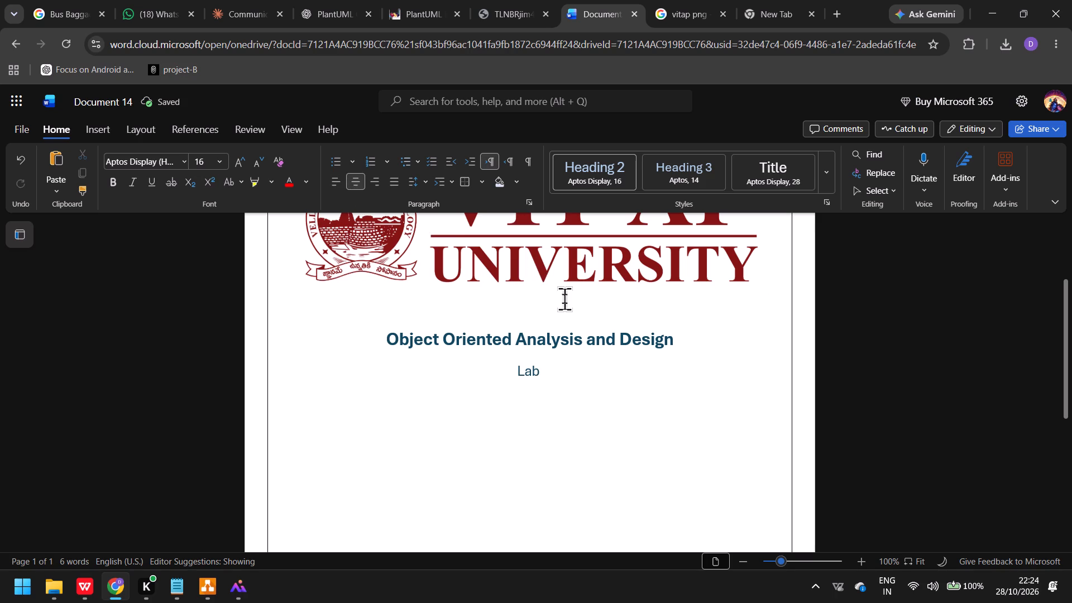
Complete the subtitle line so that it reads "Lab Assignment - 6".
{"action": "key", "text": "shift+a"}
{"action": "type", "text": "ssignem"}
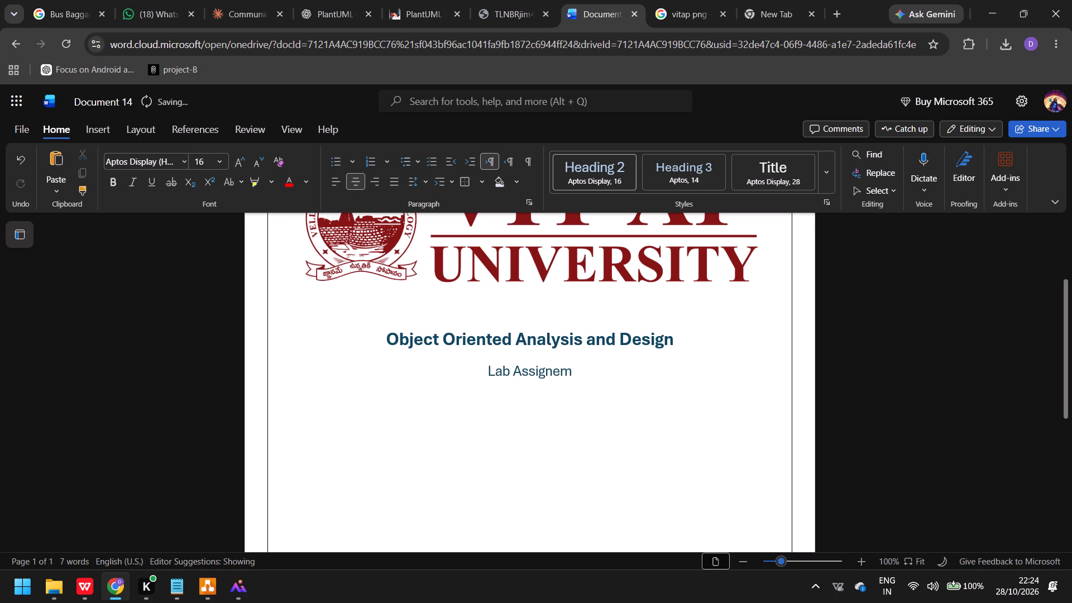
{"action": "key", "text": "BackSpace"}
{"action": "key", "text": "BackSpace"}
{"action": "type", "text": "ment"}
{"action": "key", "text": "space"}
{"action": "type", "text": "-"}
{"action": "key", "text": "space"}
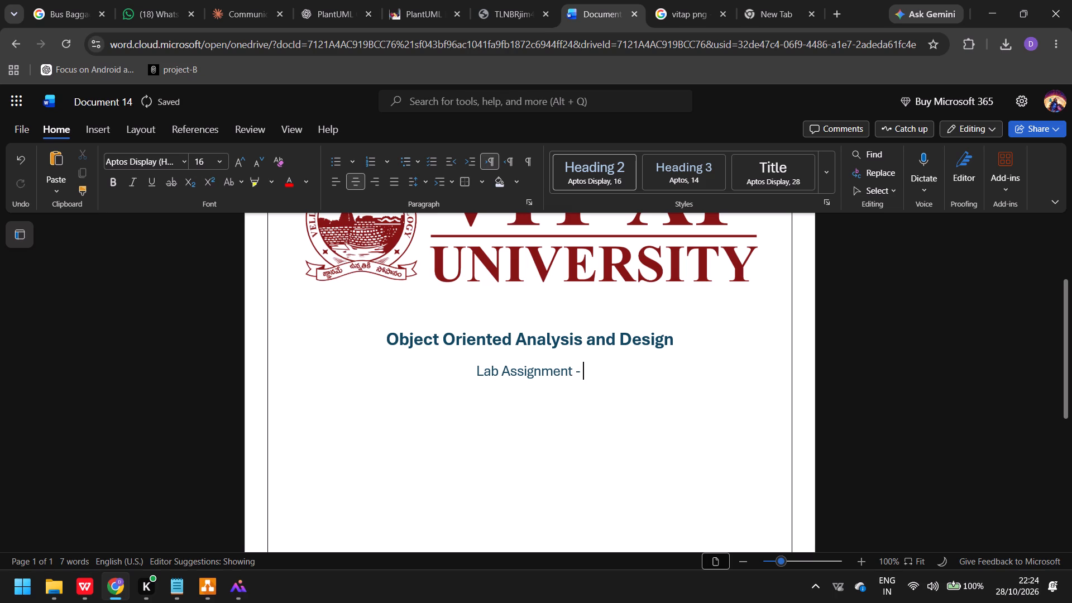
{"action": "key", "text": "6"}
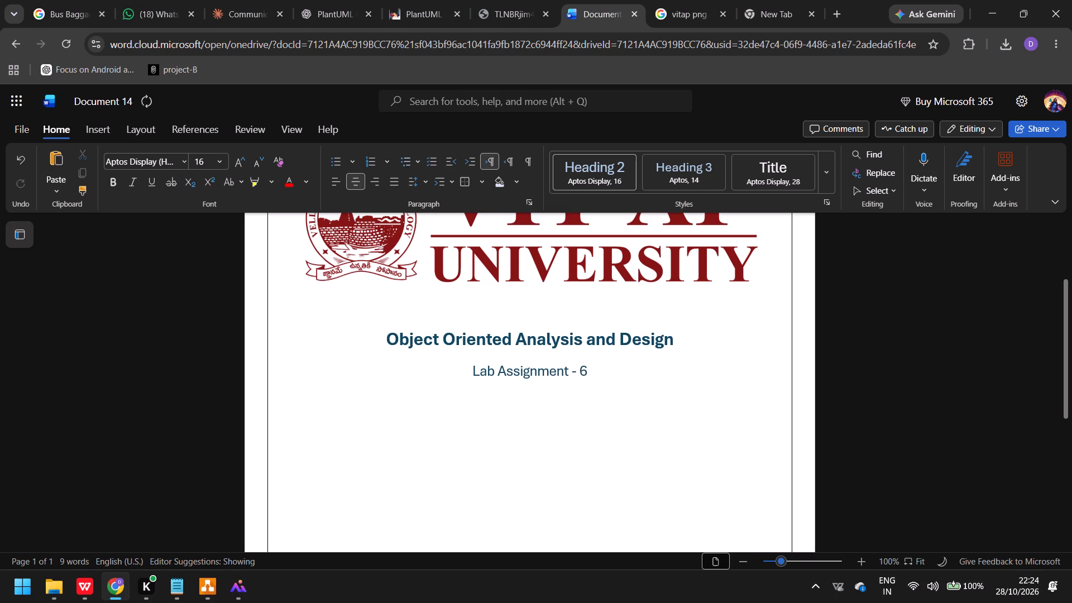
Make the title and the Lab Assignment subtitle both bold and set their font size to 24.
{"action": "scroll", "coordinate": [583, 454], "scroll_direction": "down", "scroll_amount": 4}
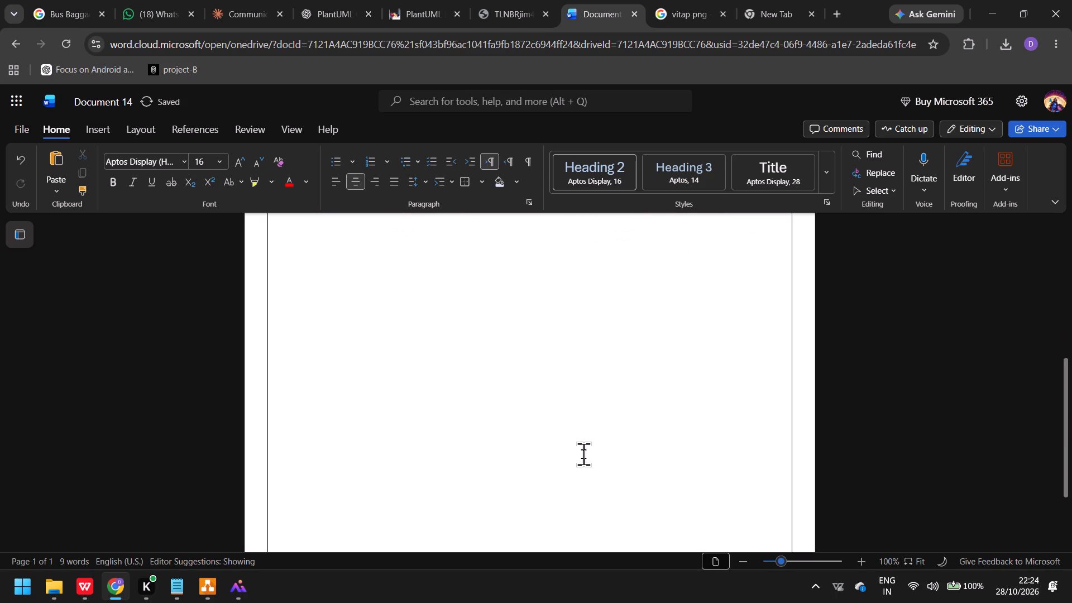
{"action": "scroll", "coordinate": [583, 454], "scroll_direction": "down", "scroll_amount": 2}
{"action": "scroll", "coordinate": [583, 454], "scroll_direction": "up", "scroll_amount": 3}
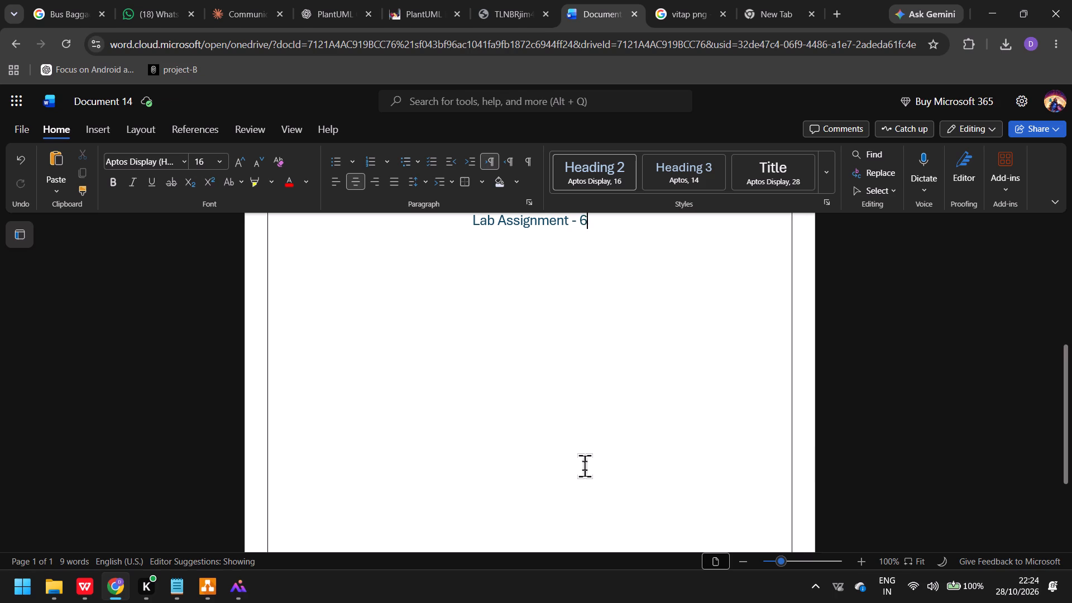
{"action": "scroll", "coordinate": [585, 466], "scroll_direction": "up", "scroll_amount": 5}
{"action": "scroll", "coordinate": [585, 466], "scroll_direction": "down", "scroll_amount": 1}
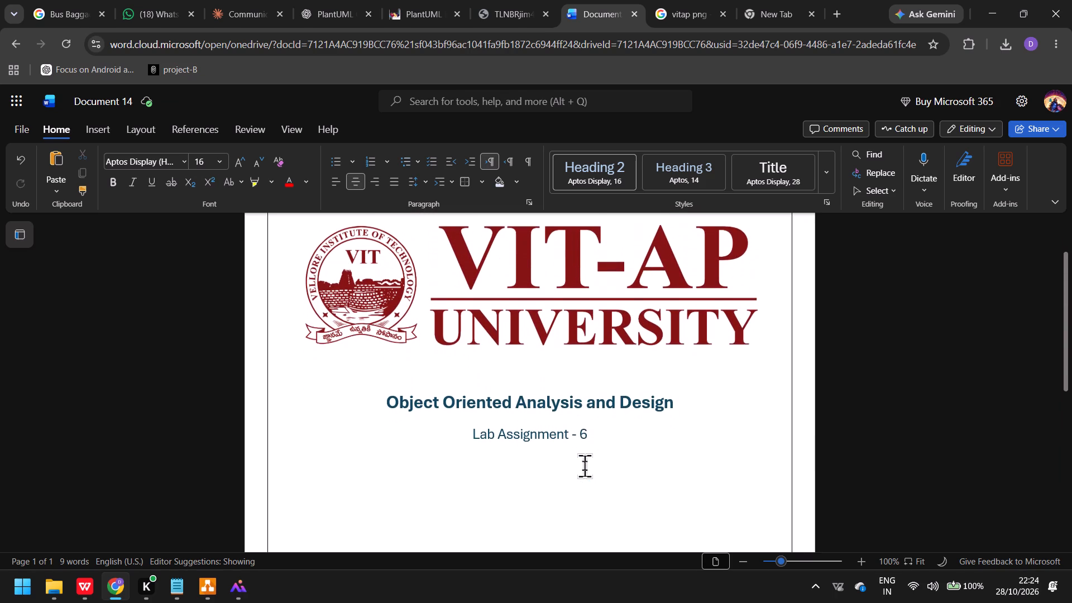
{"action": "scroll", "coordinate": [585, 466], "scroll_direction": "down", "scroll_amount": 2}
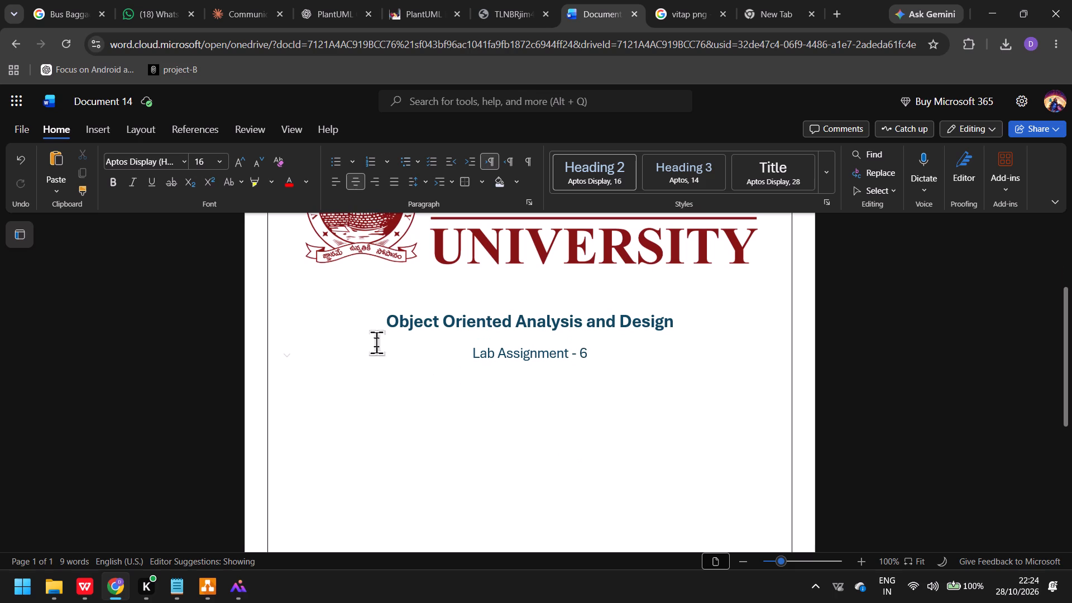
{"action": "left_click_drag", "start_coordinate": [382, 322], "coordinate": [668, 361]}
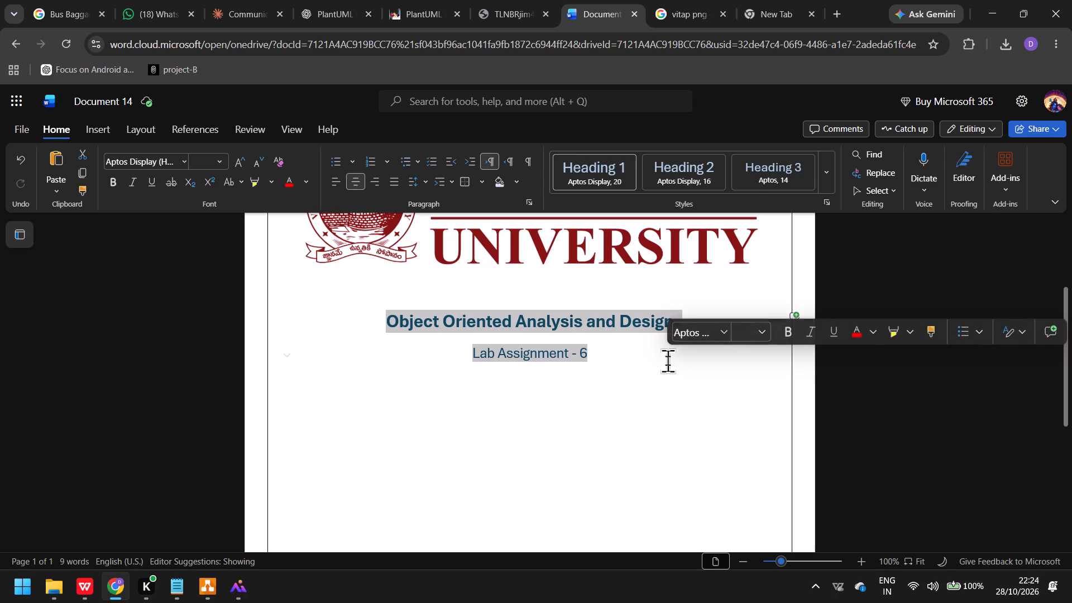
{"action": "left_click", "coordinate": [787, 333]}
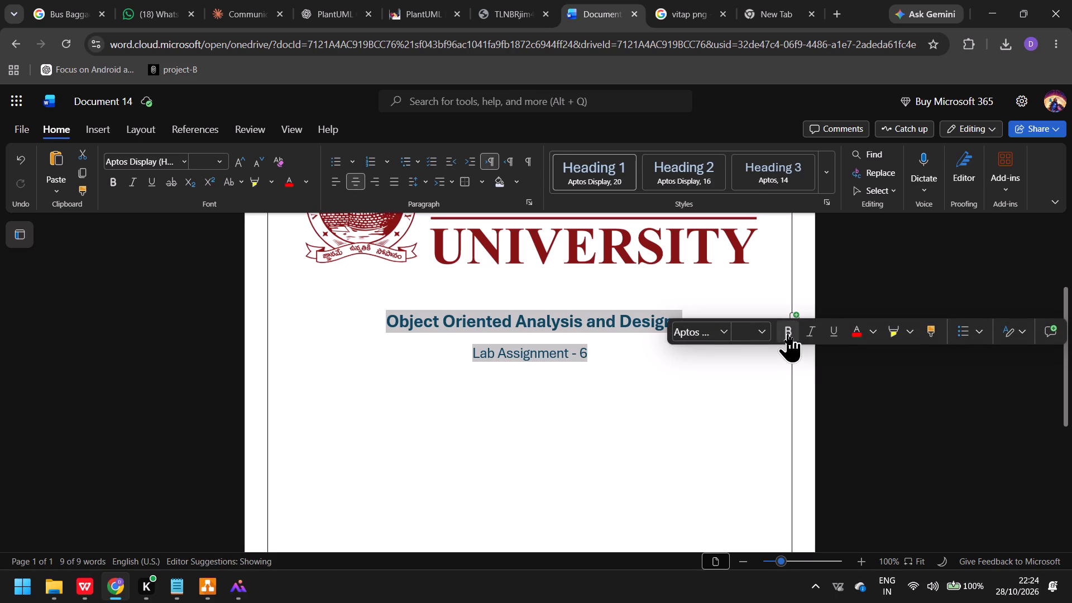
{"action": "left_click", "coordinate": [787, 333]}
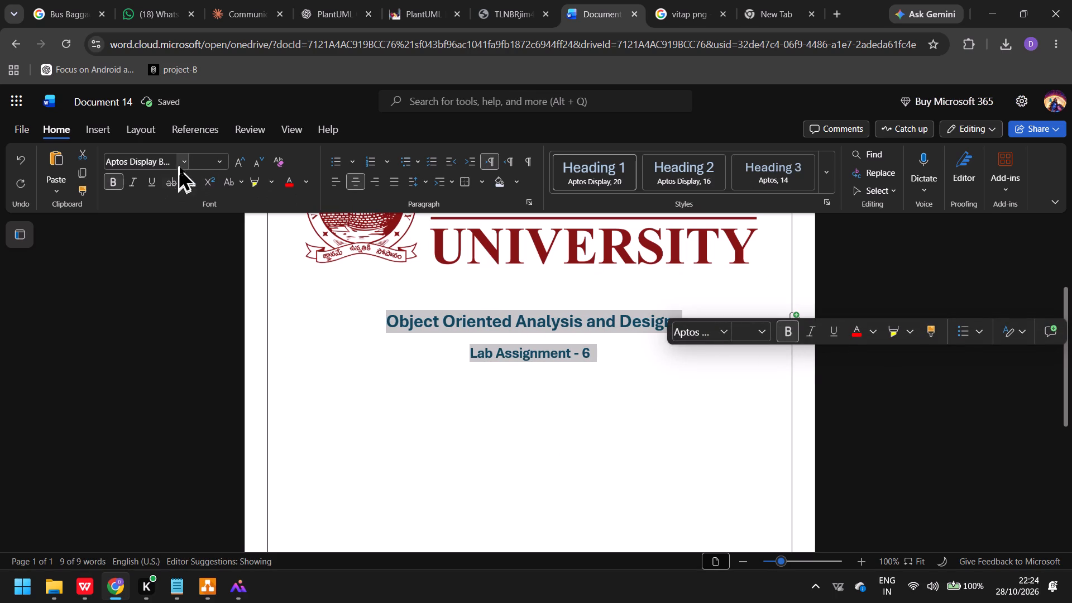
{"action": "left_click", "coordinate": [217, 165]}
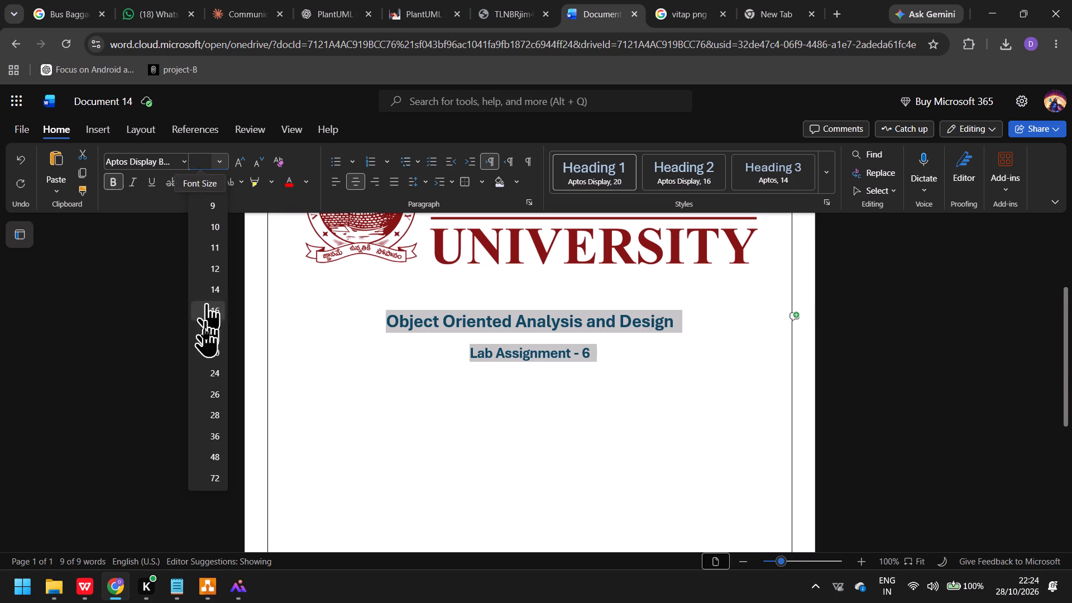
{"action": "left_click", "coordinate": [212, 380]}
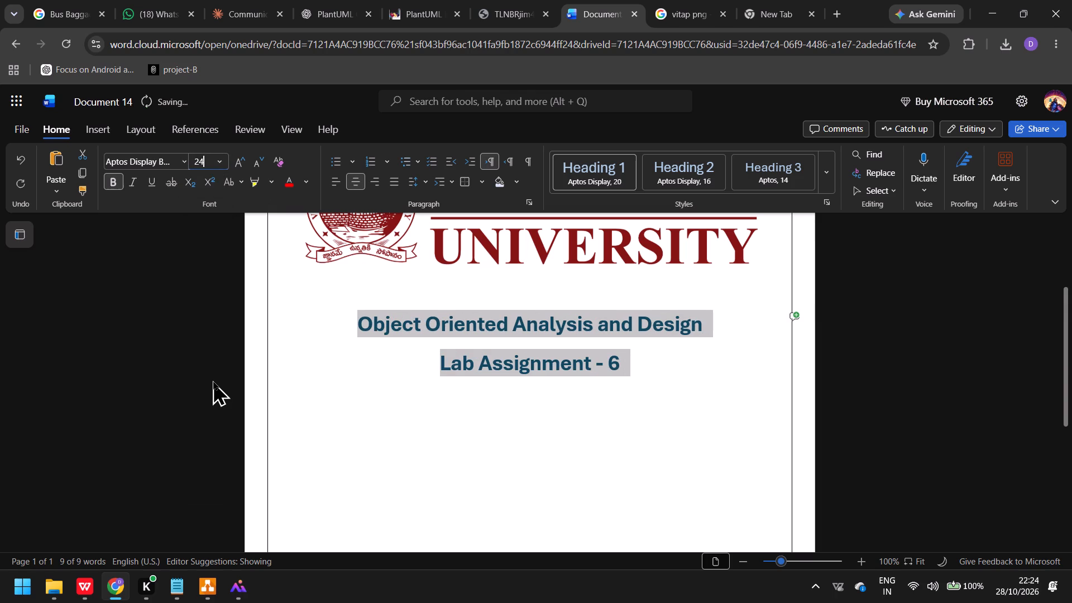
Add six new lines below the Lab Assignment subtitle.
{"action": "scroll", "coordinate": [398, 390], "scroll_direction": "down", "scroll_amount": 2}
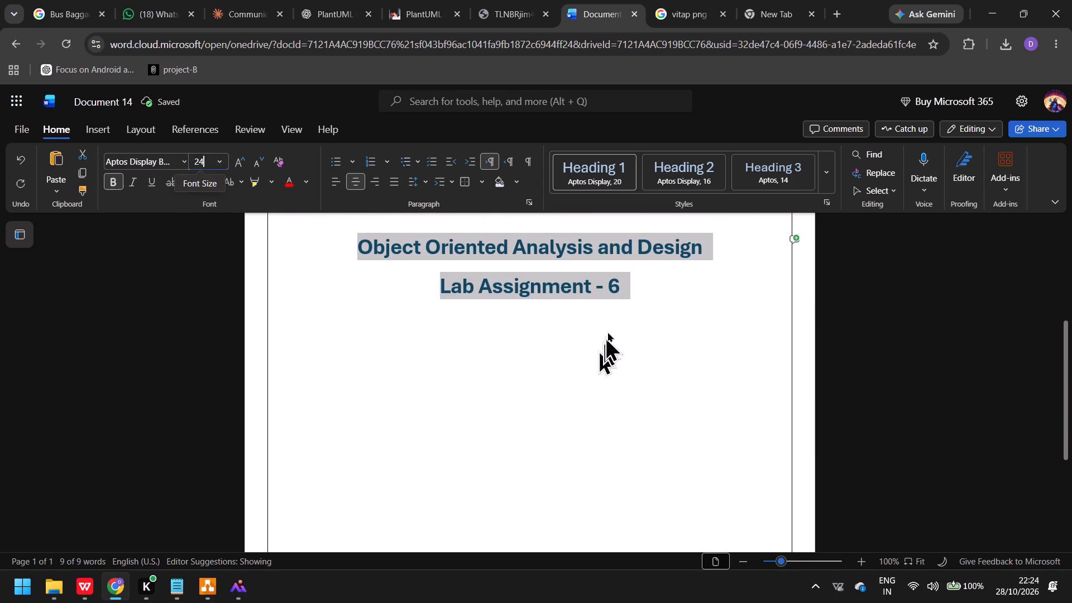
{"action": "left_click", "coordinate": [631, 288]}
{"action": "key", "text": "Return"}
{"action": "key", "text": "Return"}
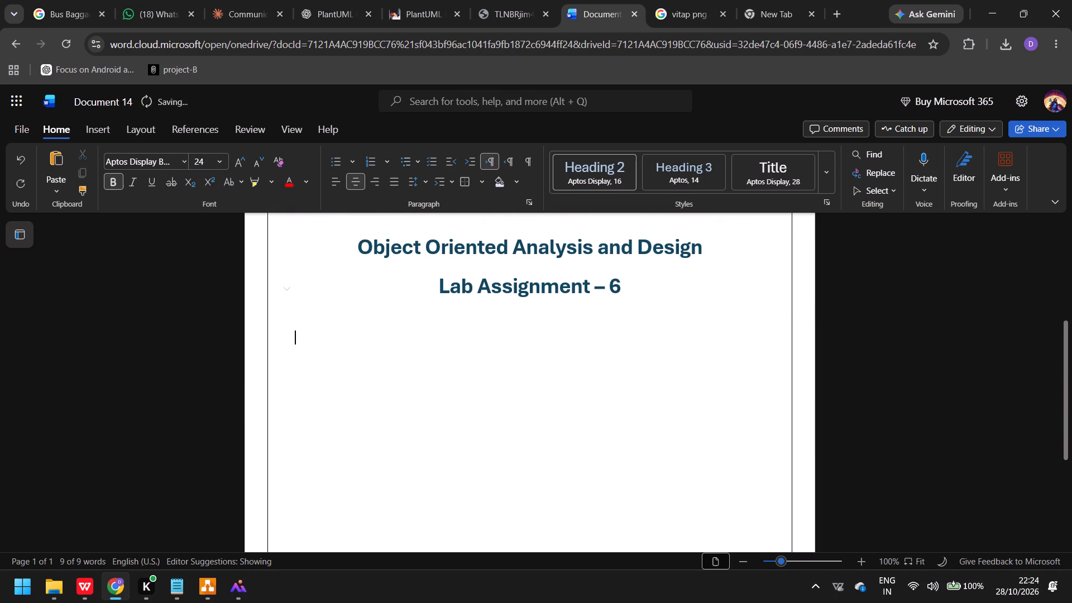
{"action": "key", "text": "Return"}
{"action": "key", "text": "Return"}
{"action": "key", "text": "Return"}
{"action": "scroll", "coordinate": [631, 288], "scroll_direction": "down", "scroll_amount": 1}
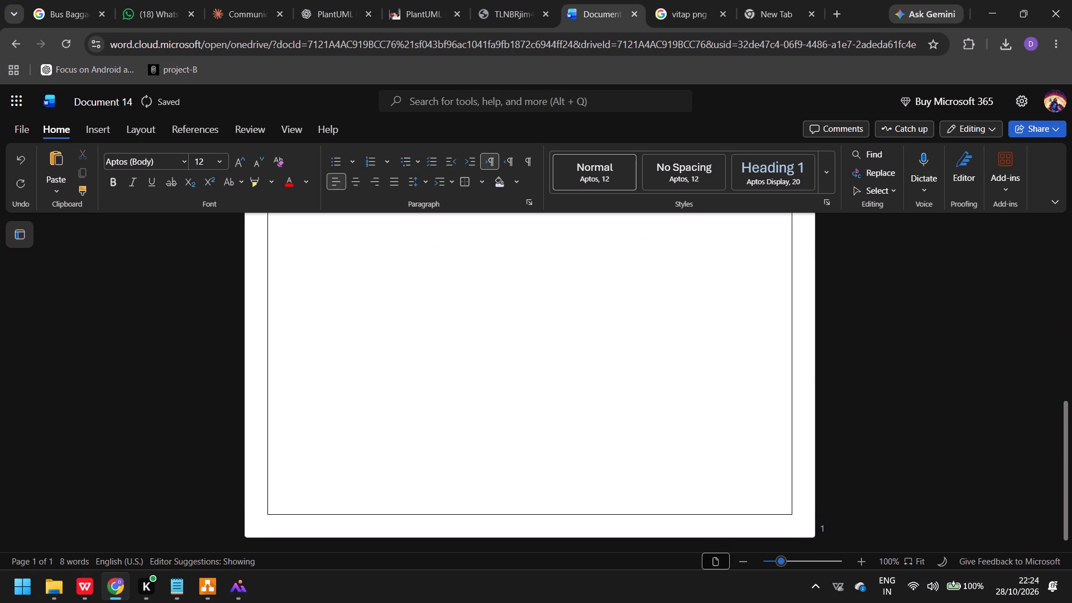
{"action": "scroll", "coordinate": [631, 288], "scroll_direction": "down", "scroll_amount": 1}
{"action": "key", "text": "Return"}
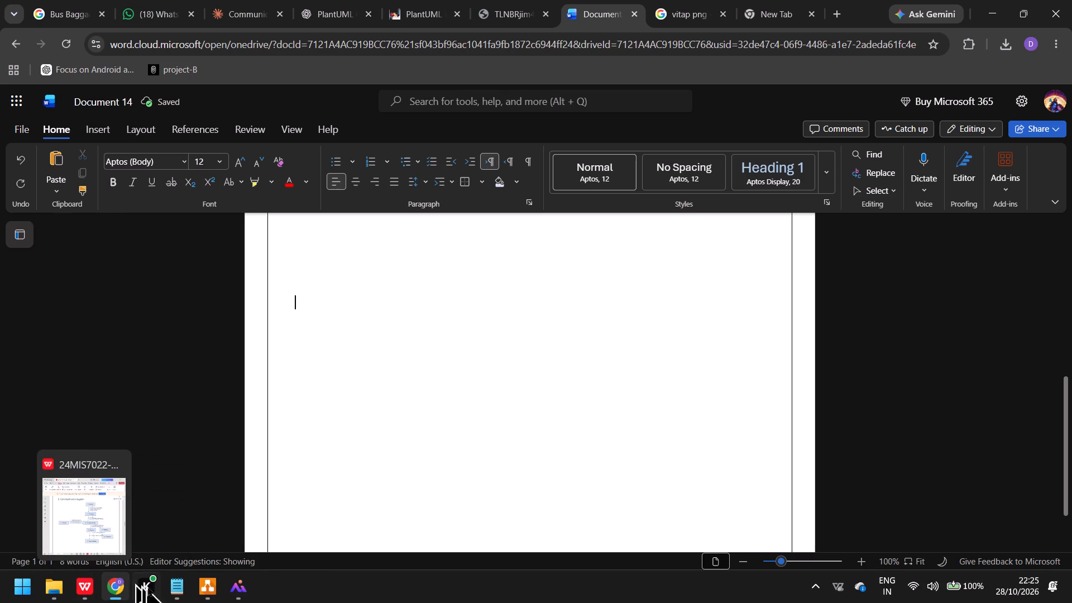
Open the earlier OOAD-OnlineRecharge PDF from the Downloads folder.
{"action": "left_click", "coordinate": [44, 591]}
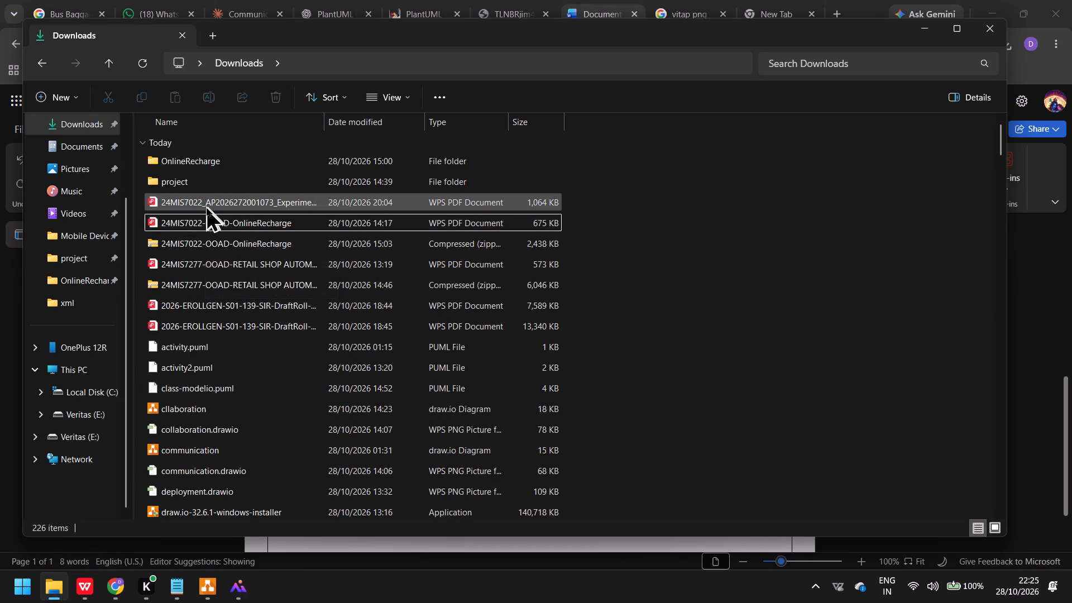
{"action": "left_click", "coordinate": [204, 226]}
{"action": "key", "text": "Return"}
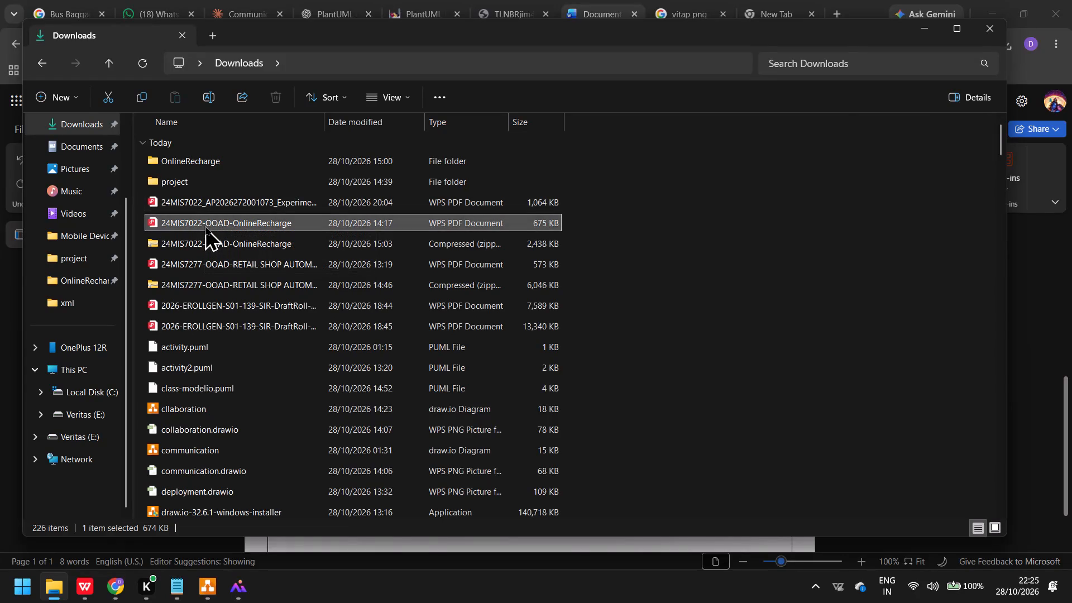
Examine the student details layout on the cover page of the OOAD-OnlineRecharge PDF.
{"action": "scroll", "coordinate": [428, 219], "scroll_direction": "up", "scroll_amount": 20}
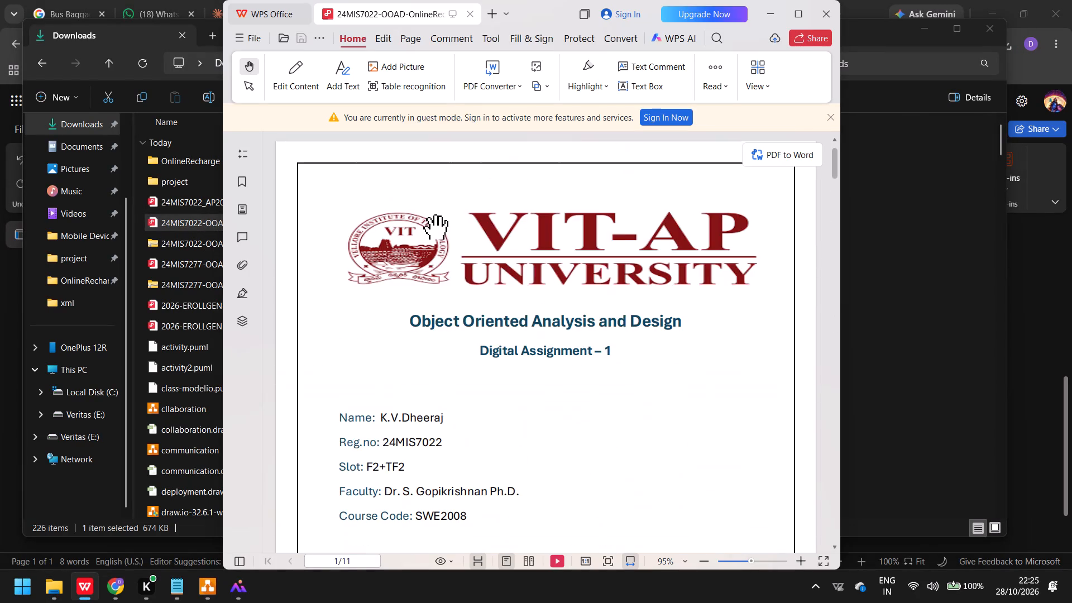
{"action": "scroll", "coordinate": [428, 219], "scroll_direction": "up", "scroll_amount": 3}
{"action": "scroll", "coordinate": [428, 219], "scroll_direction": "down", "scroll_amount": 1}
{"action": "left_click_drag", "start_coordinate": [328, 189], "coordinate": [427, 202]}
{"action": "left_click", "coordinate": [427, 202]}
{"action": "left_click", "coordinate": [501, 230]}
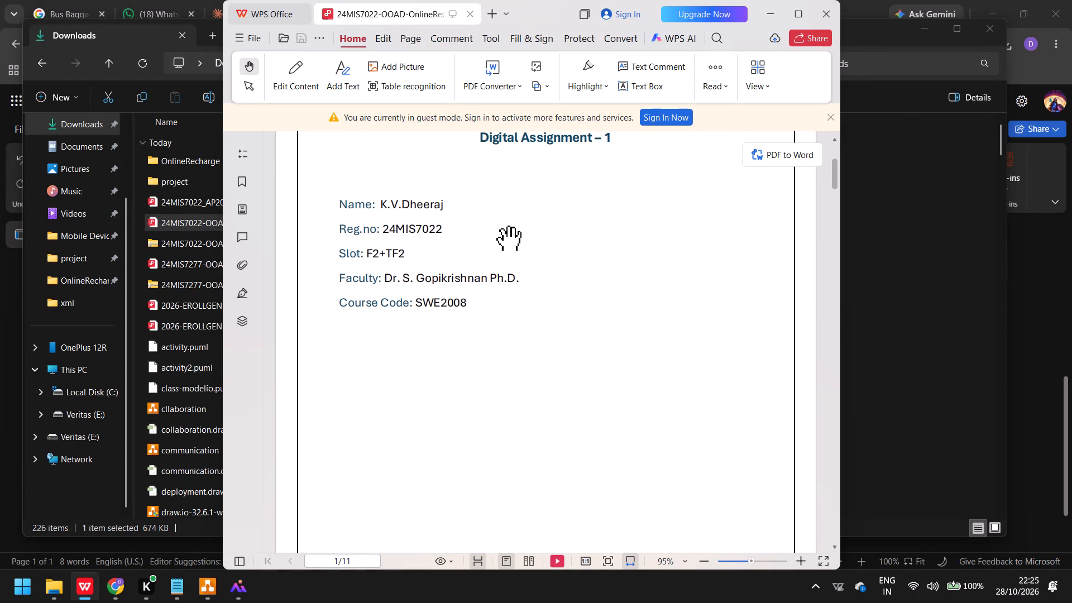
{"action": "left_click", "coordinate": [791, 11]}
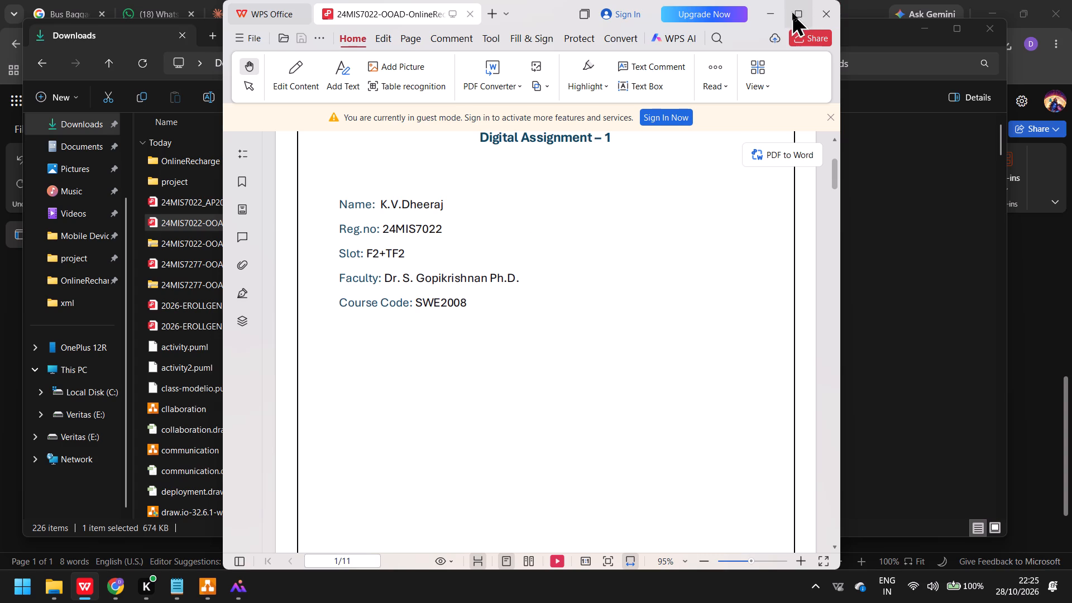
{"action": "left_click_drag", "start_coordinate": [158, 246], "coordinate": [385, 296]}
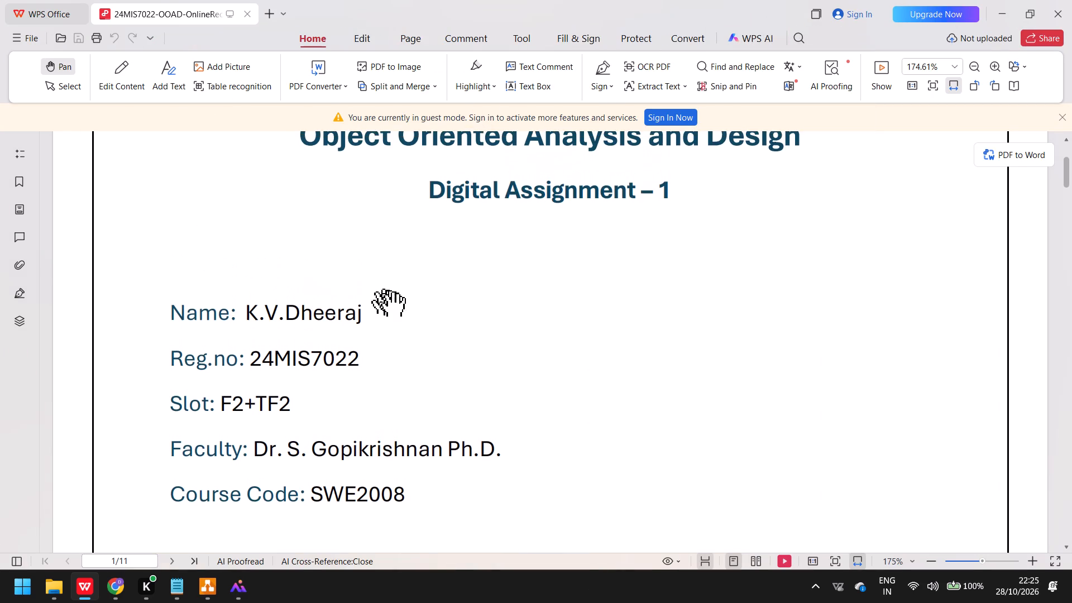
{"action": "left_click_drag", "start_coordinate": [385, 296], "coordinate": [390, 298]}
{"action": "scroll", "coordinate": [390, 298], "scroll_direction": "down", "scroll_amount": 2}
Switch back to the Word document in Chrome and add a "Name:" label in Heading 3 style at font size 18.
{"action": "key", "text": "alt+Tab"}
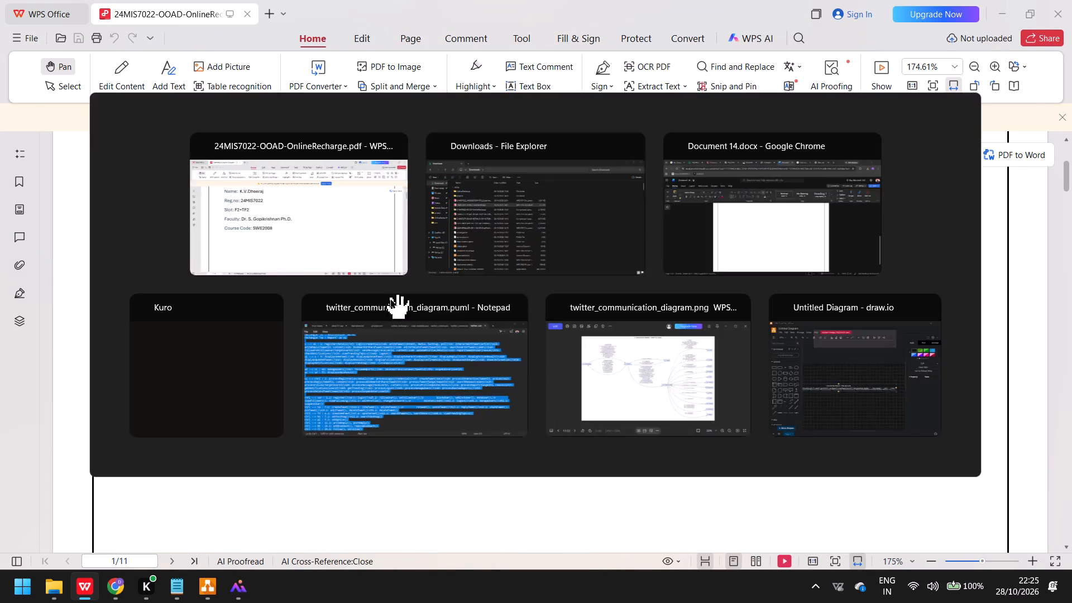
{"action": "key", "text": "alt+Tab"}
{"action": "key", "text": "alt+Tab"}
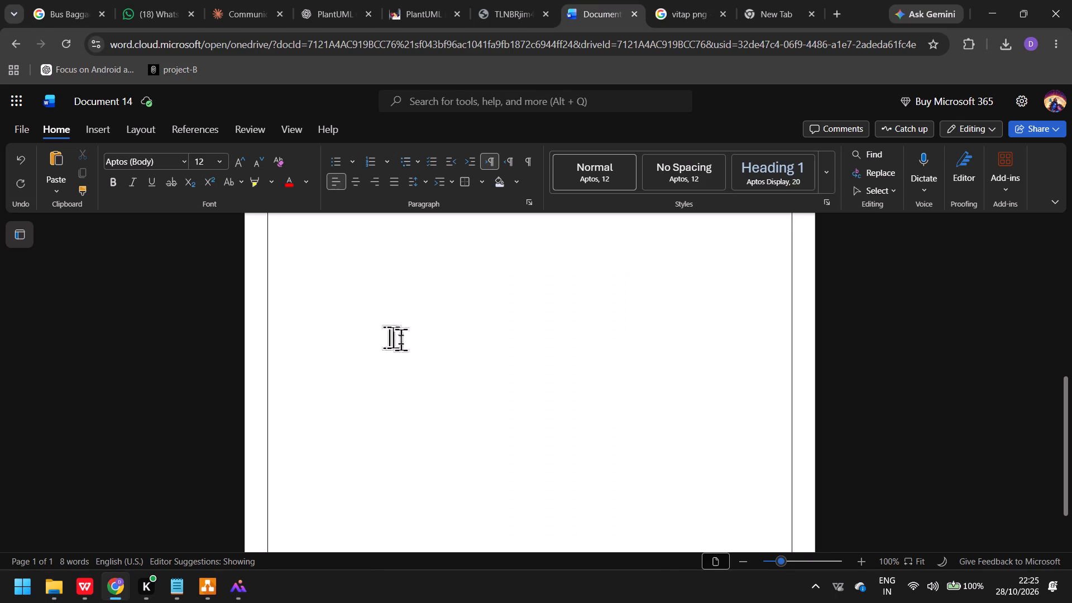
{"action": "left_click", "coordinate": [827, 188]}
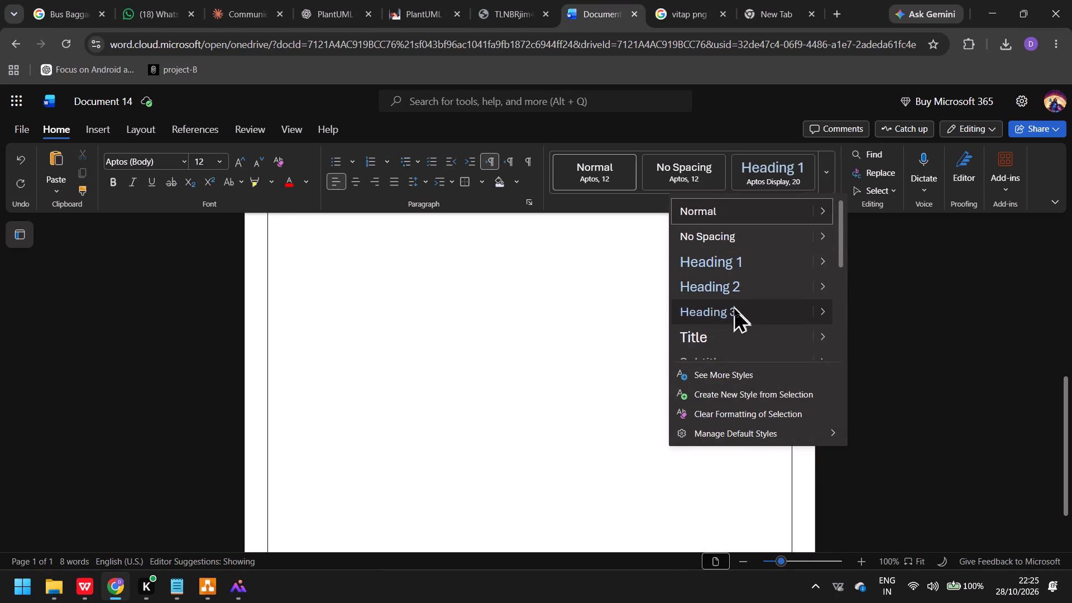
{"action": "left_click", "coordinate": [735, 307]}
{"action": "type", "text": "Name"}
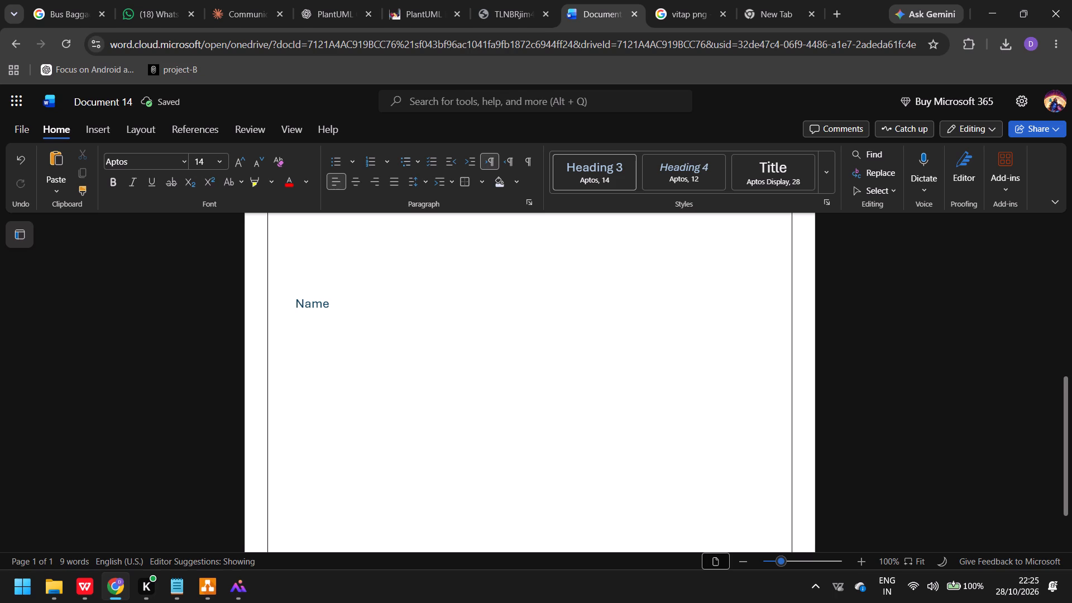
{"action": "left_click", "coordinate": [221, 157]}
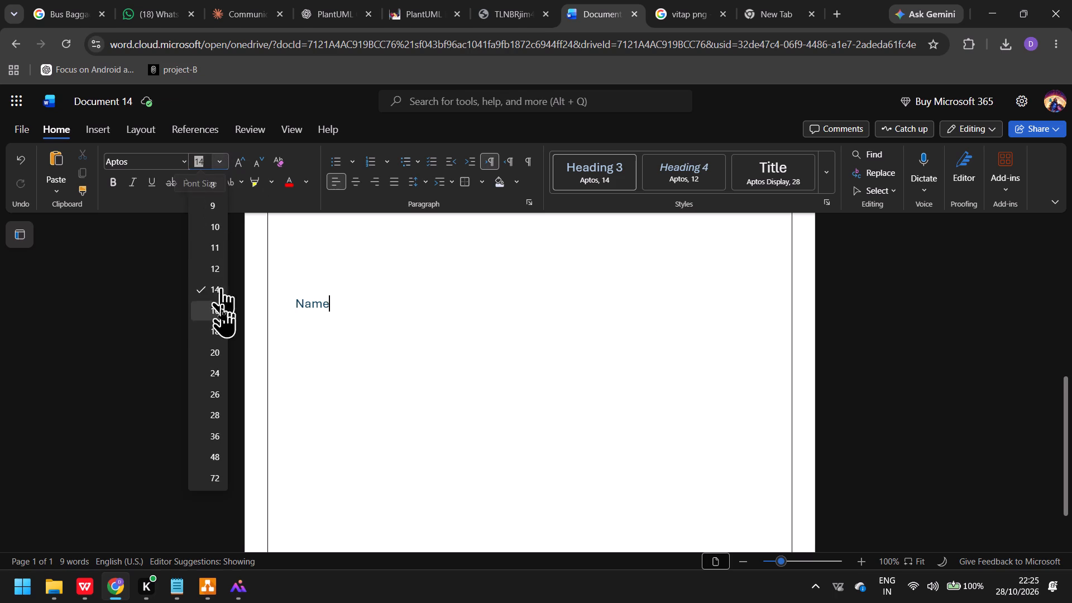
{"action": "left_click", "coordinate": [212, 328]}
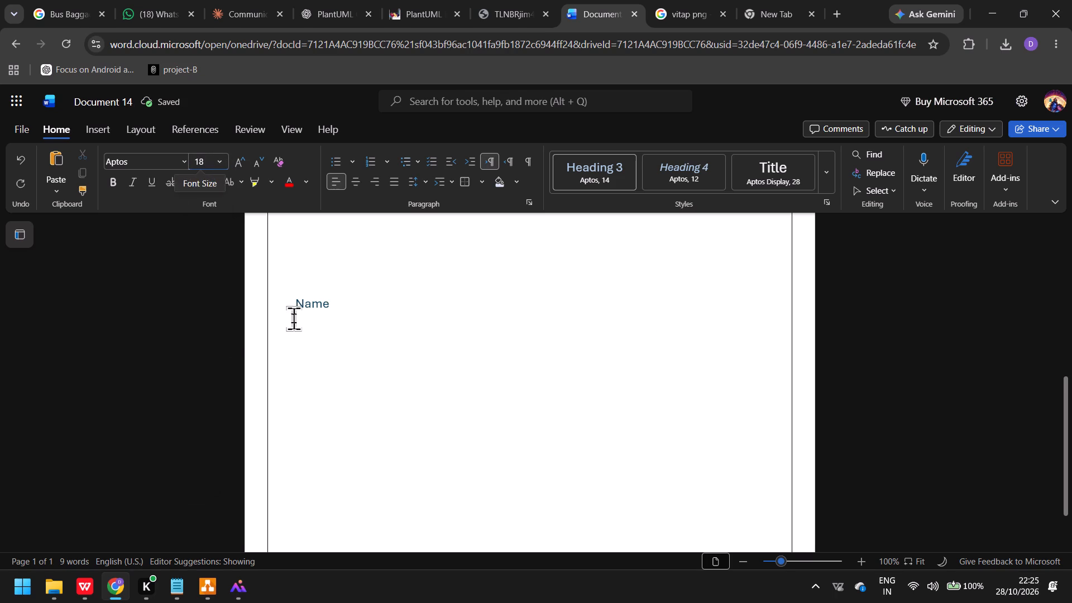
{"action": "key", "text": "shift+Left"}
{"action": "key", "text": "shift+Left"}
{"action": "key", "text": "shift+Left"}
{"action": "key", "text": "shift+Left"}
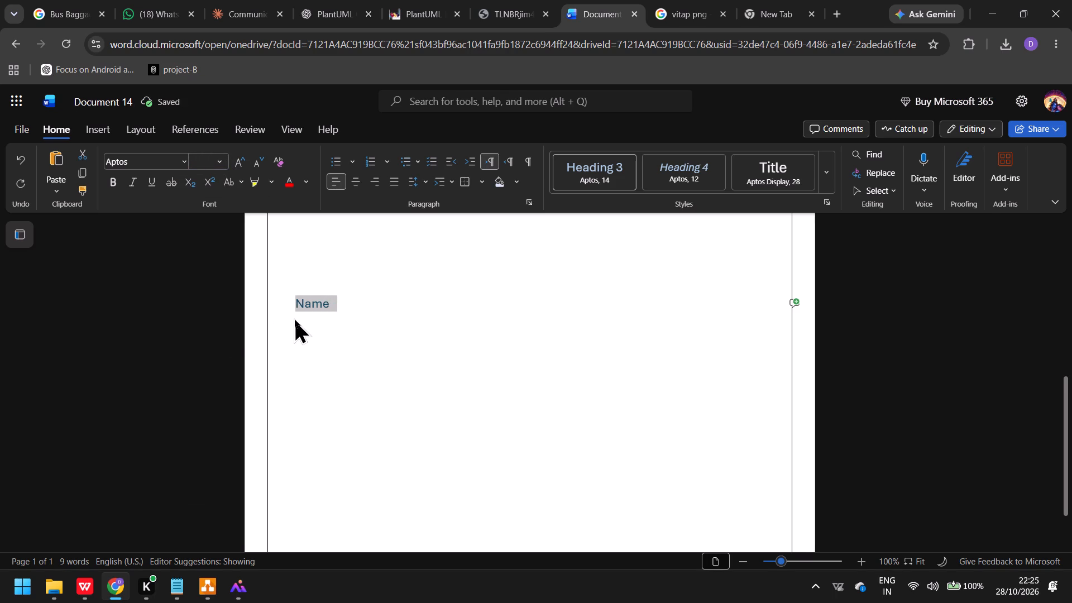
{"action": "left_click", "coordinate": [219, 157]}
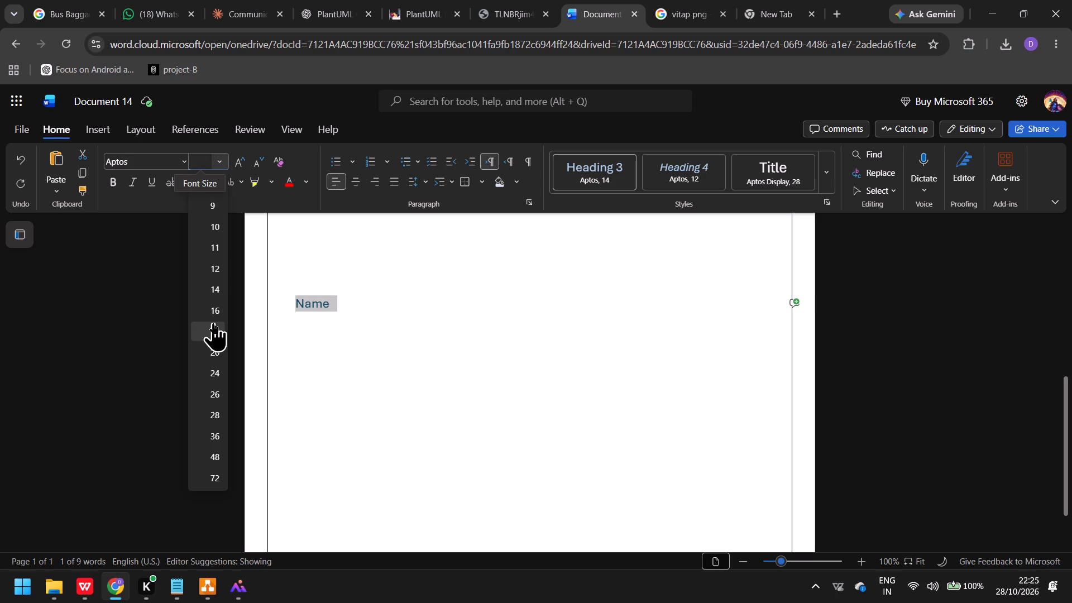
{"action": "left_click", "coordinate": [213, 322]}
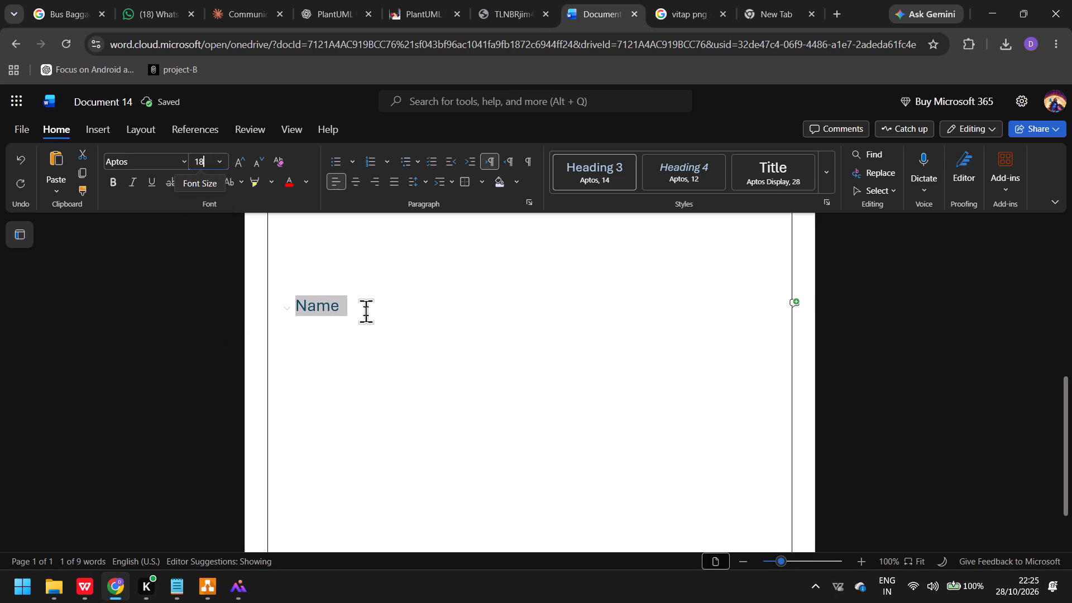
{"action": "left_click", "coordinate": [366, 311]}
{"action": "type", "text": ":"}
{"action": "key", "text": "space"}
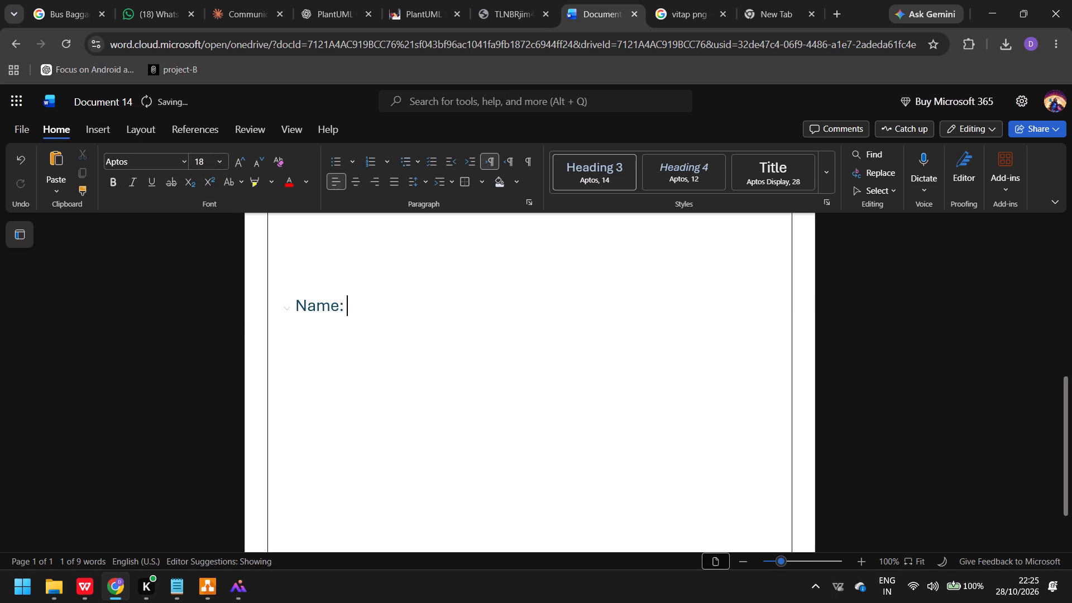
Add a "Regn.no:" label on a new line below Name, in Heading 3 style at font size 18.
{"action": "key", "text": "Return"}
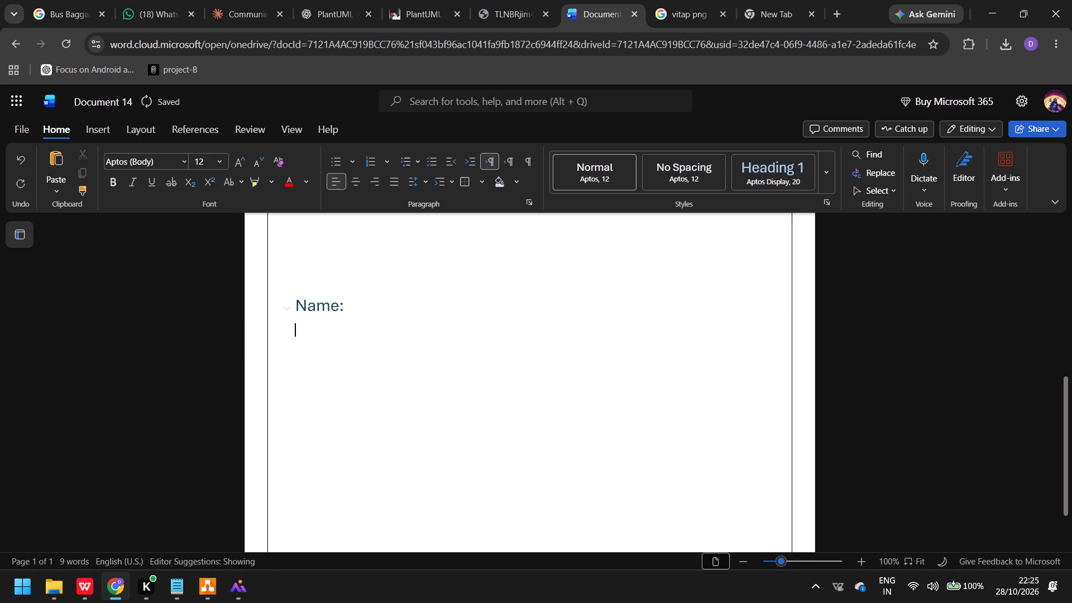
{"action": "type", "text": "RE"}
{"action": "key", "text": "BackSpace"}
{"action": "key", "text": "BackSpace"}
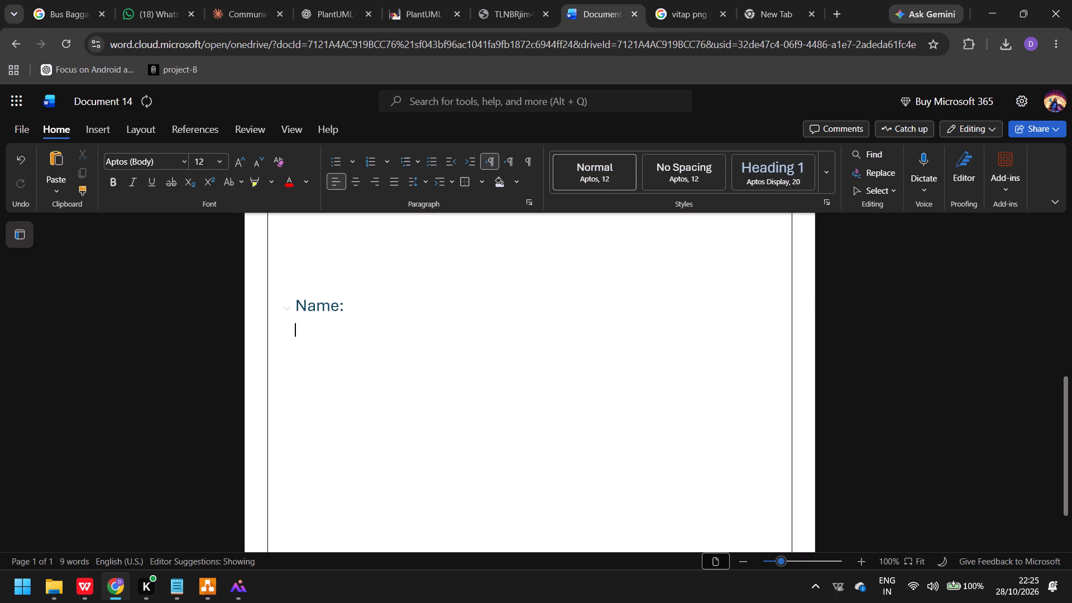
{"action": "left_click", "coordinate": [826, 173]}
{"action": "left_click", "coordinate": [753, 301]}
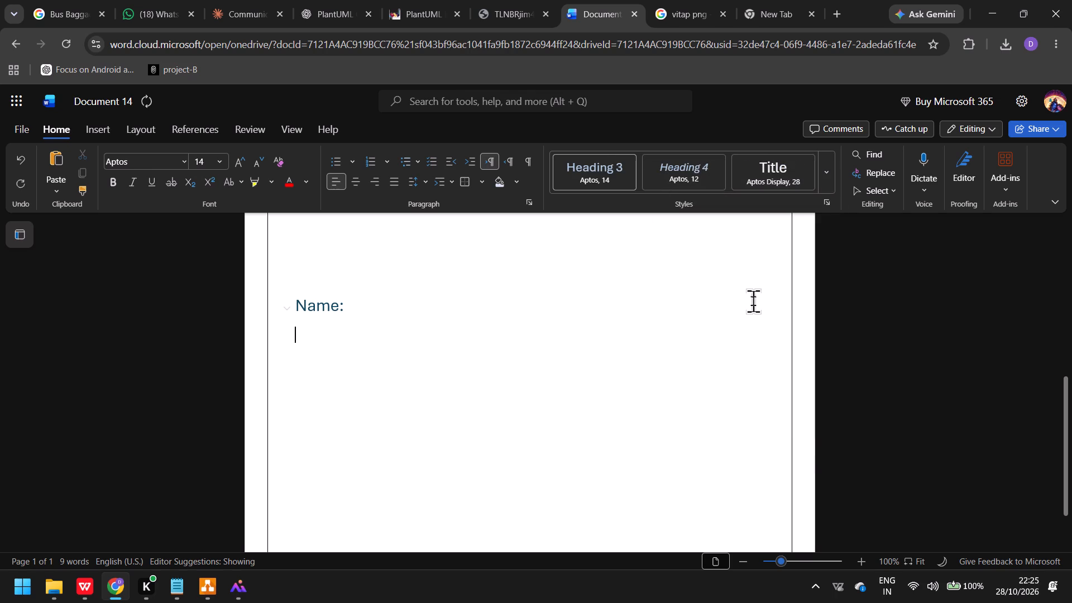
{"action": "left_click", "coordinate": [224, 162]}
{"action": "left_click", "coordinate": [218, 166]}
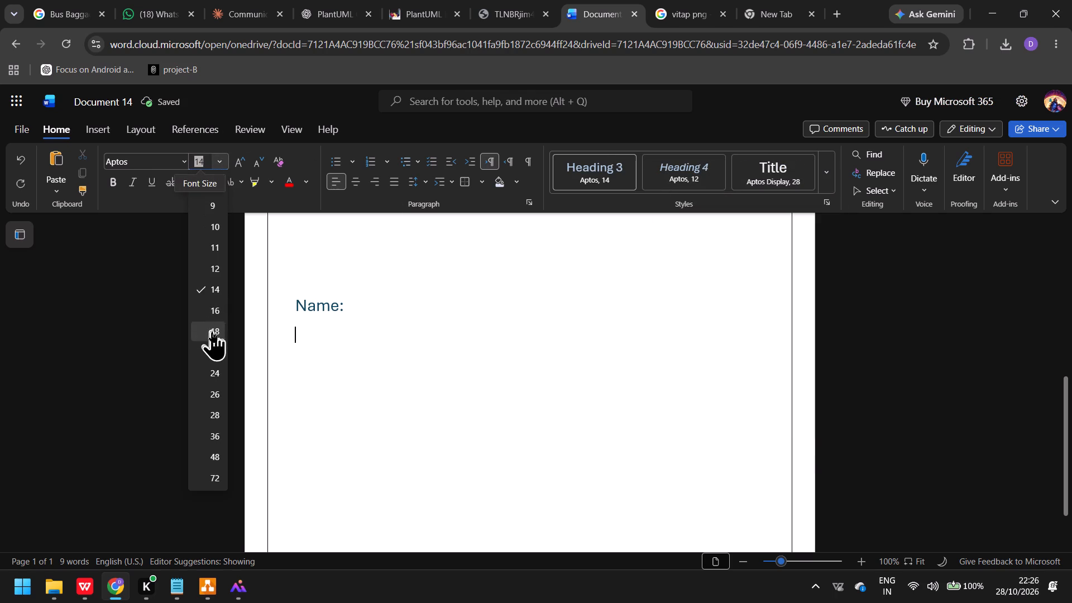
{"action": "left_click", "coordinate": [212, 331]}
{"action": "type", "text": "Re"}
{"action": "left_click", "coordinate": [207, 335]}
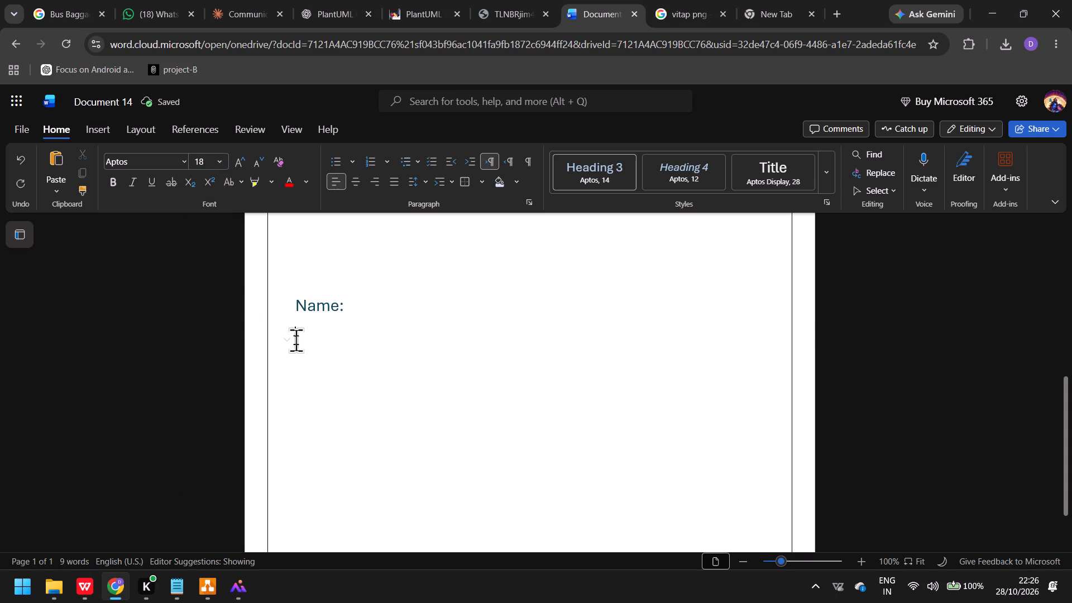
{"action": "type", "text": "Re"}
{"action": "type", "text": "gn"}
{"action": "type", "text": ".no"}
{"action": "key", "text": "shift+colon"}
Add a "Lab:" label on a new line below Regn.no, in Heading 3 style at font size 18.
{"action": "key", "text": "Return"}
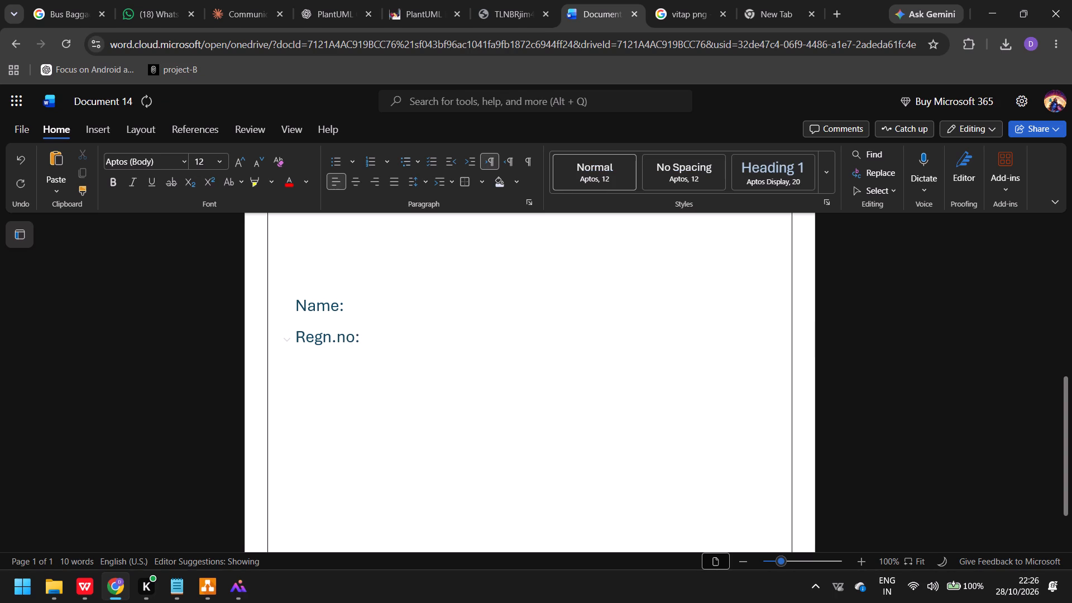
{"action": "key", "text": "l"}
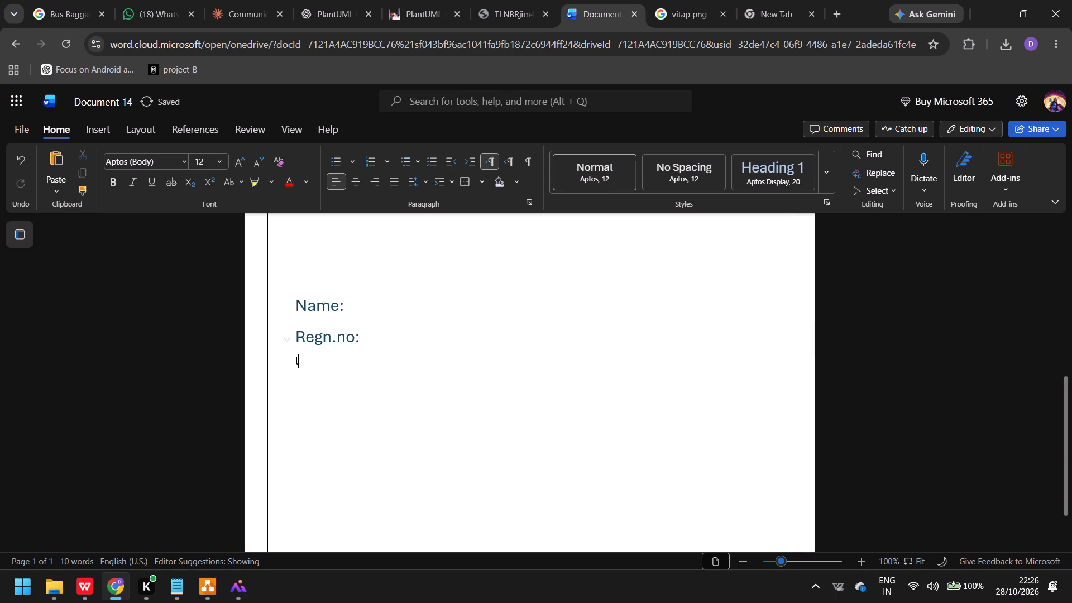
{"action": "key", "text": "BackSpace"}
{"action": "left_click", "coordinate": [228, 162]}
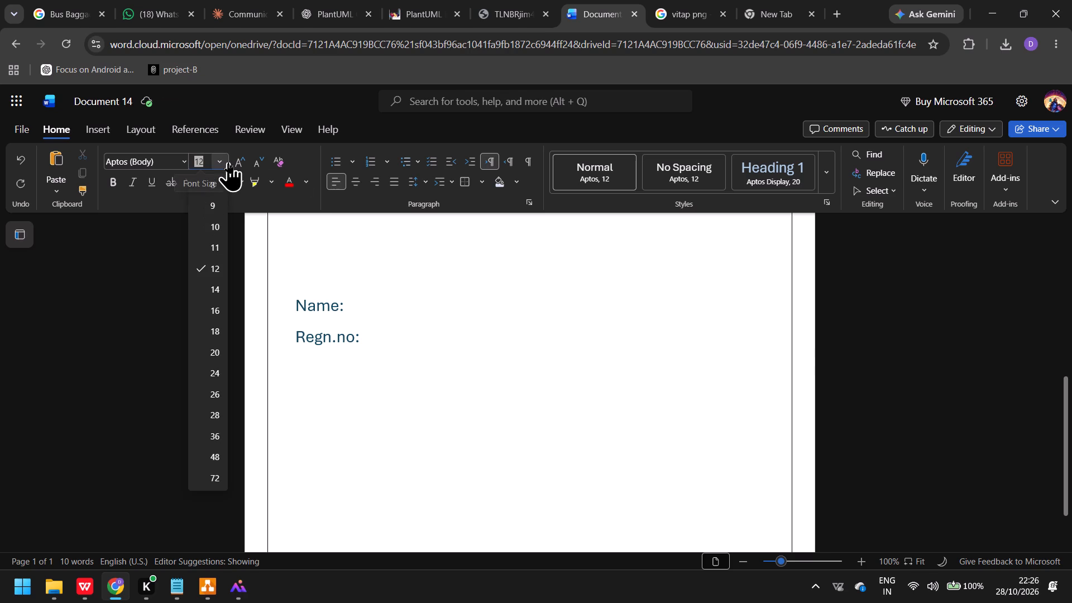
{"action": "left_click", "coordinate": [214, 330]}
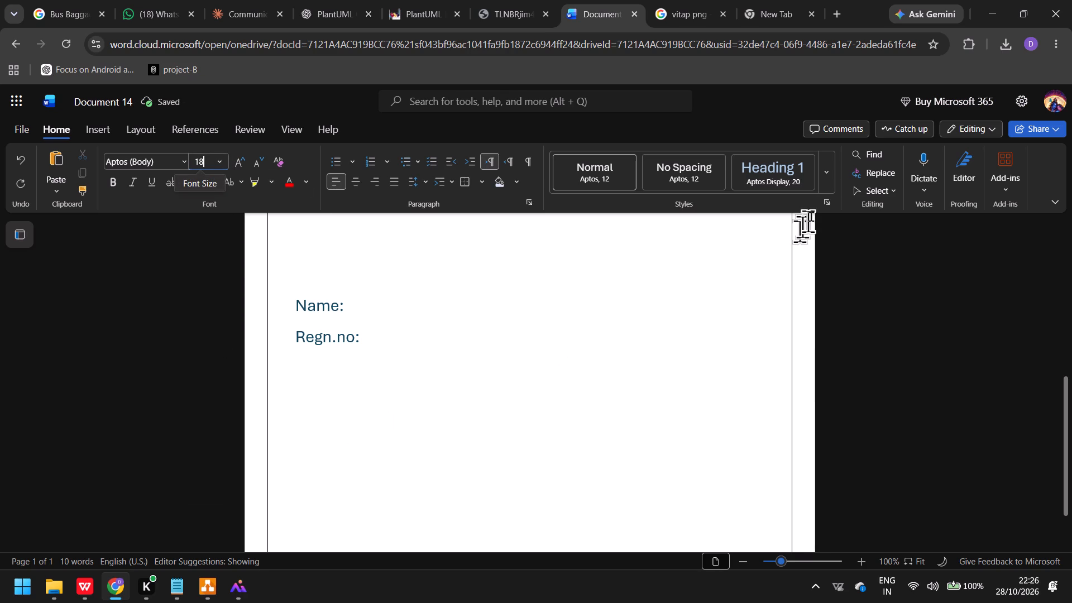
{"action": "left_click", "coordinate": [827, 170]}
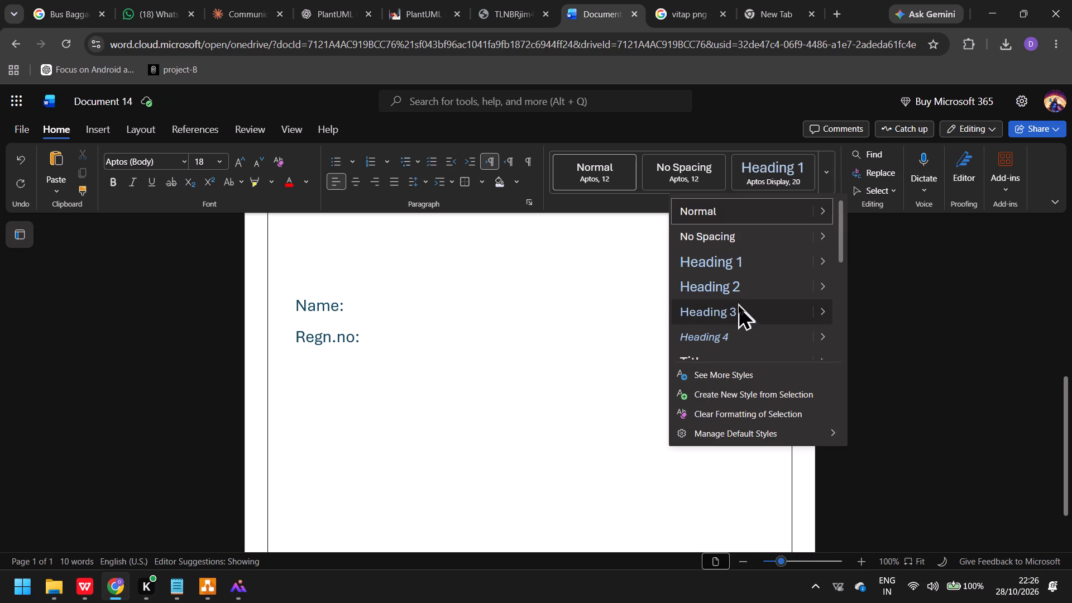
{"action": "left_click", "coordinate": [738, 308]}
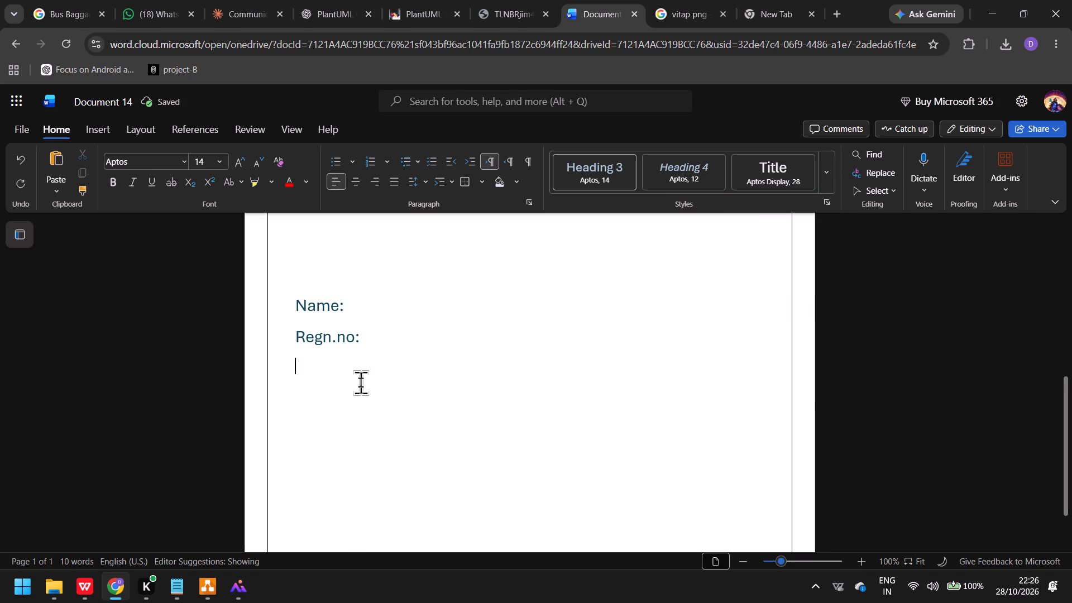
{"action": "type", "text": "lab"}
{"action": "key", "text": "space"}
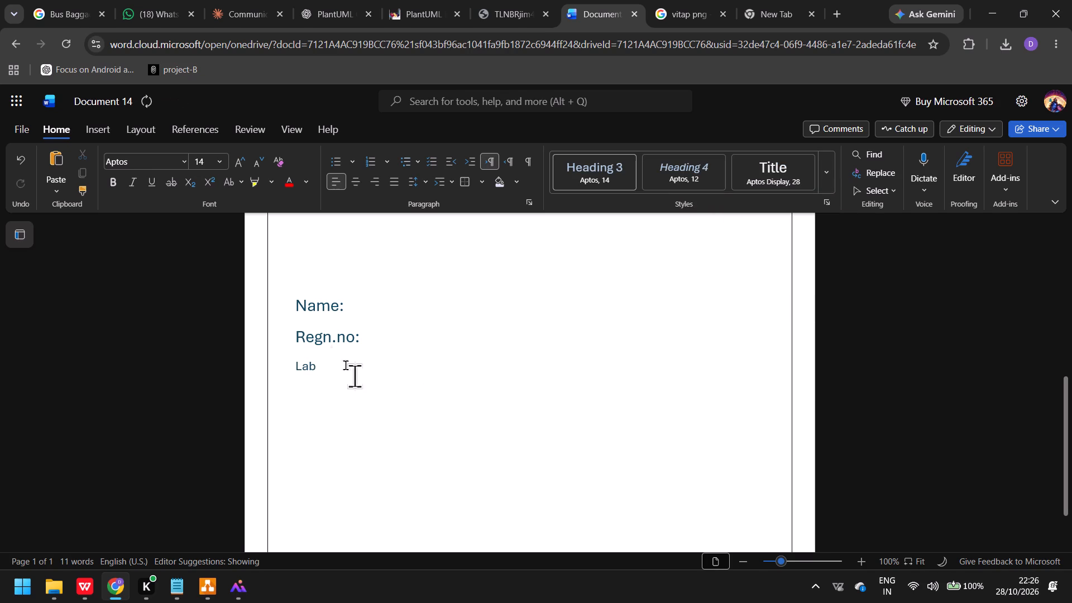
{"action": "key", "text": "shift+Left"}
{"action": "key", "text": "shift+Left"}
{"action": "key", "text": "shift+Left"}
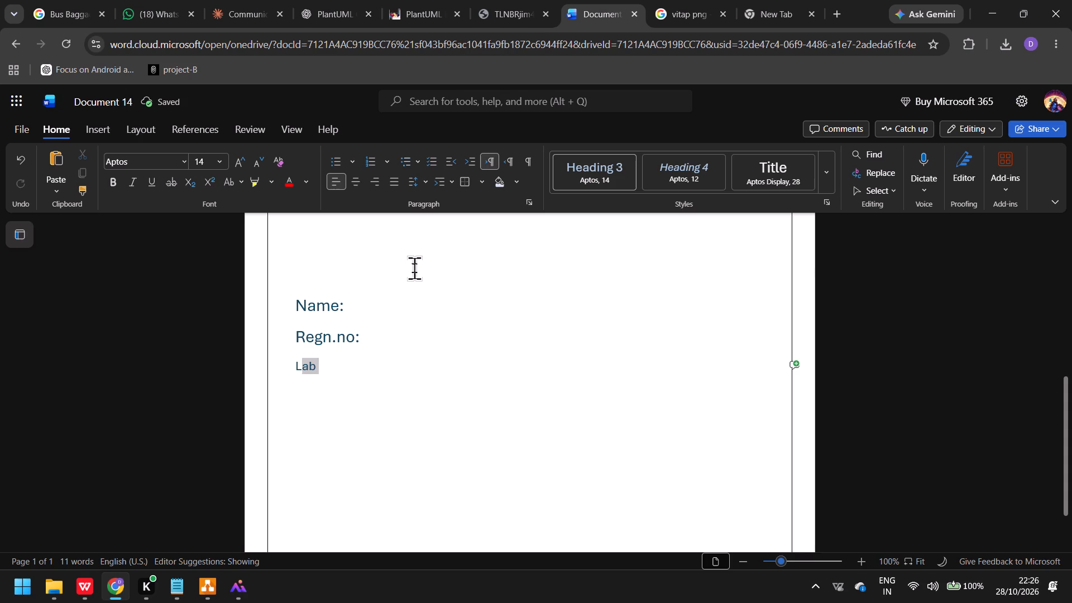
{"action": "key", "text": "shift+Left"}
{"action": "left_click", "coordinate": [220, 169]}
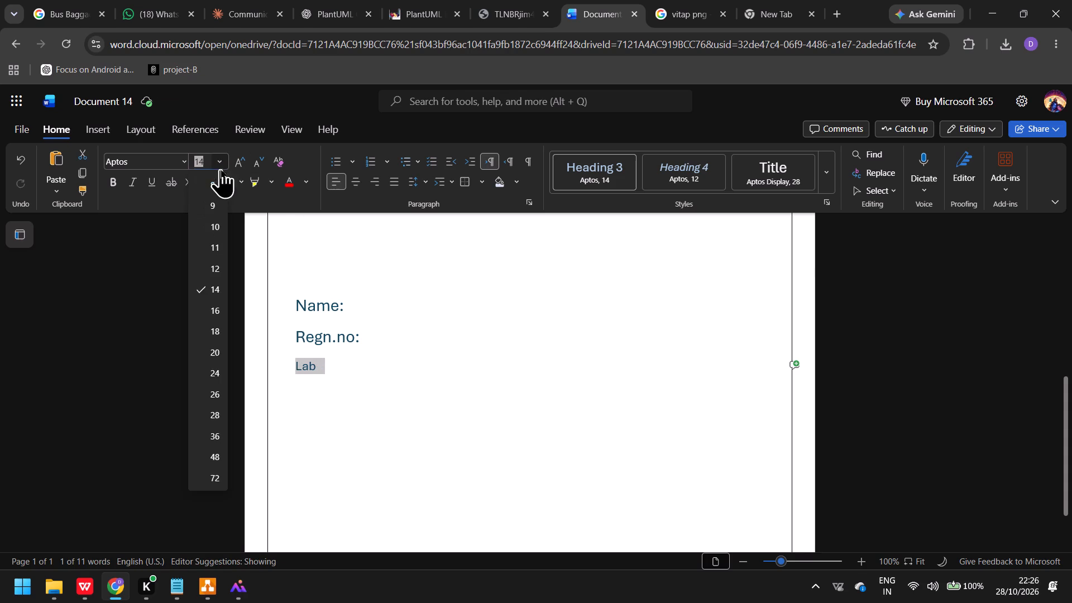
{"action": "left_click", "coordinate": [213, 334]}
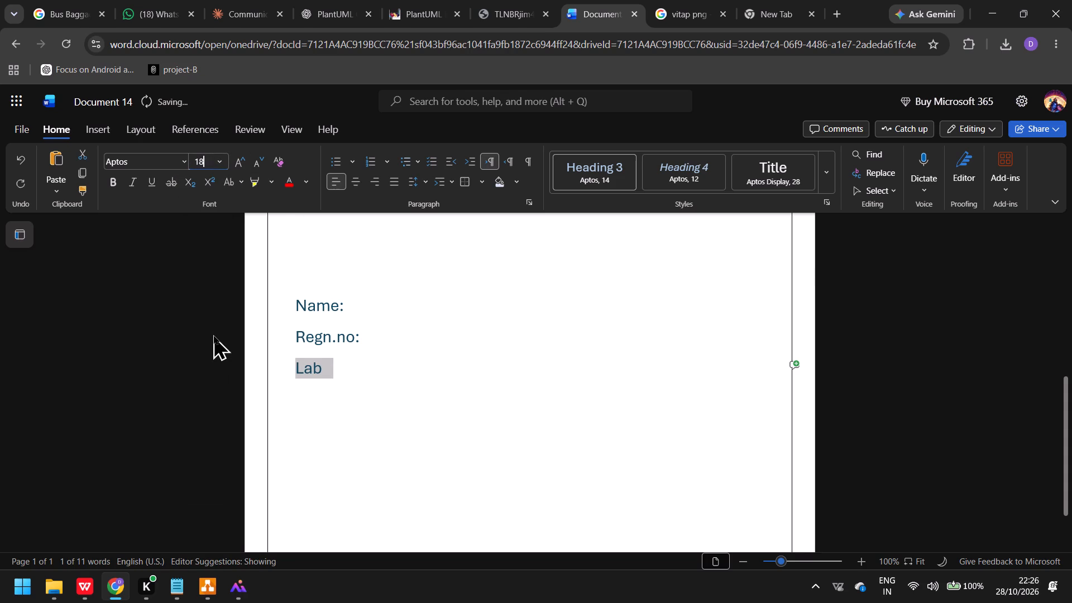
{"action": "left_click", "coordinate": [365, 372]}
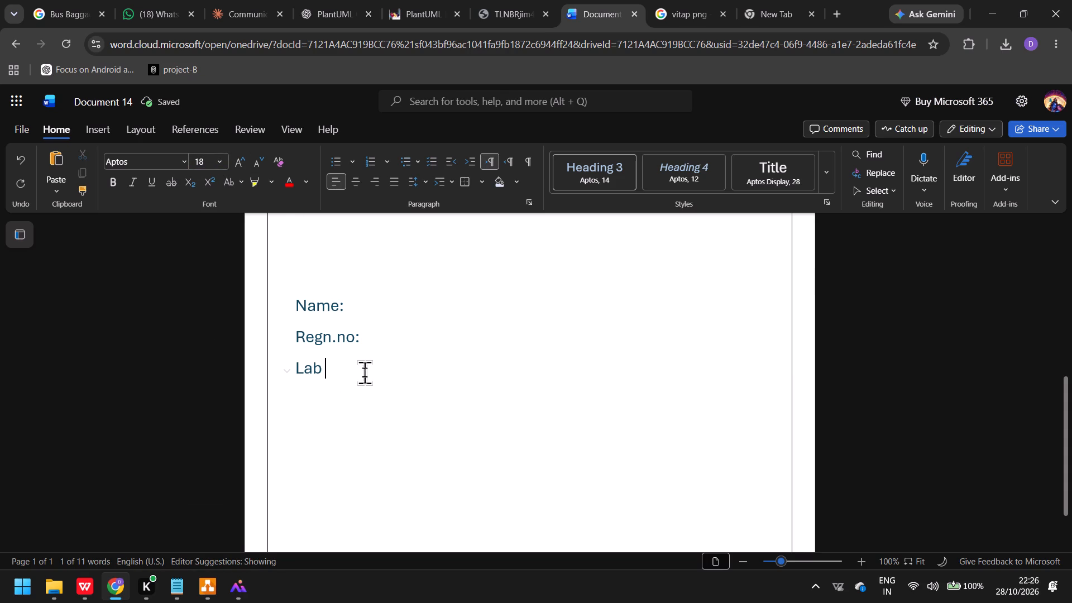
{"action": "key", "text": "BackSpace"}
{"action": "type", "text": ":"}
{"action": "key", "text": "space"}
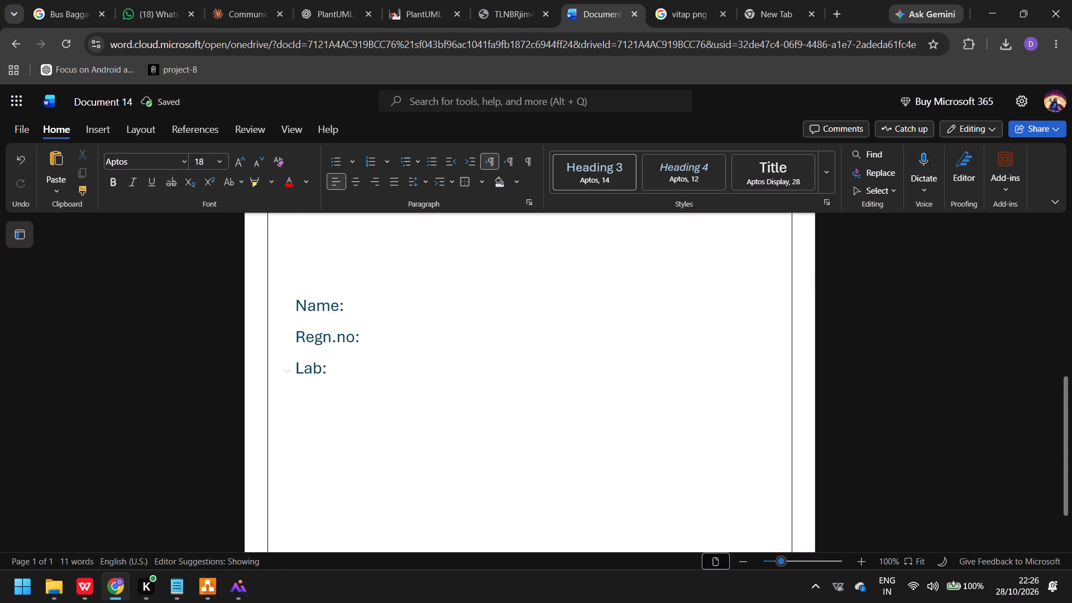
Add a "Faculty:" label on a new line below Lab, in Heading 3 style at font size 18.
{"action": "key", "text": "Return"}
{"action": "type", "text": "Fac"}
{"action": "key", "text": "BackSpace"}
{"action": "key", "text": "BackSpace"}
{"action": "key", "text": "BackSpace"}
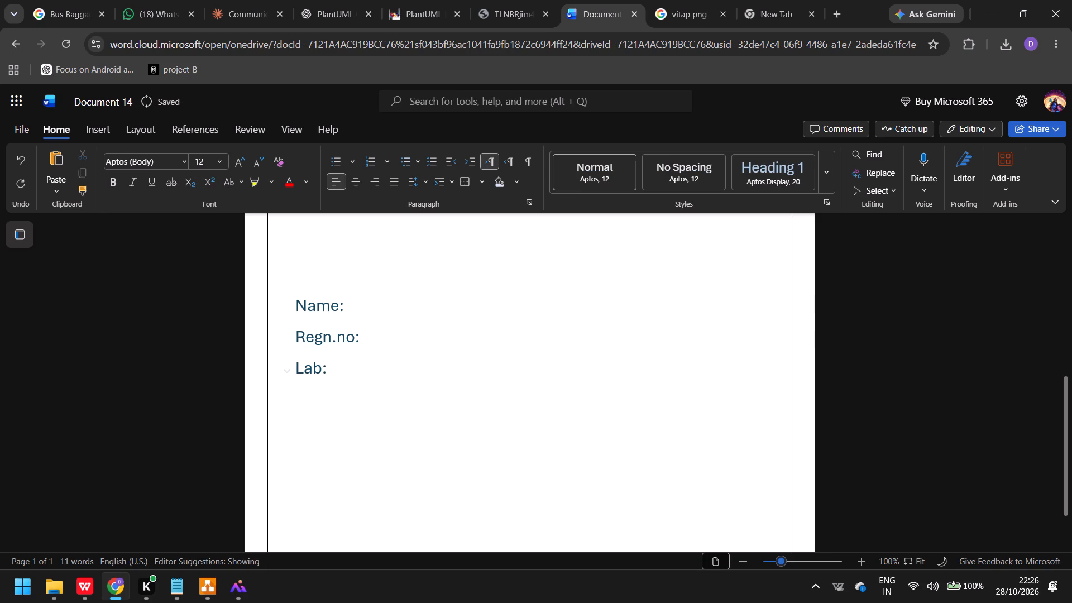
{"action": "left_click", "coordinate": [825, 186]}
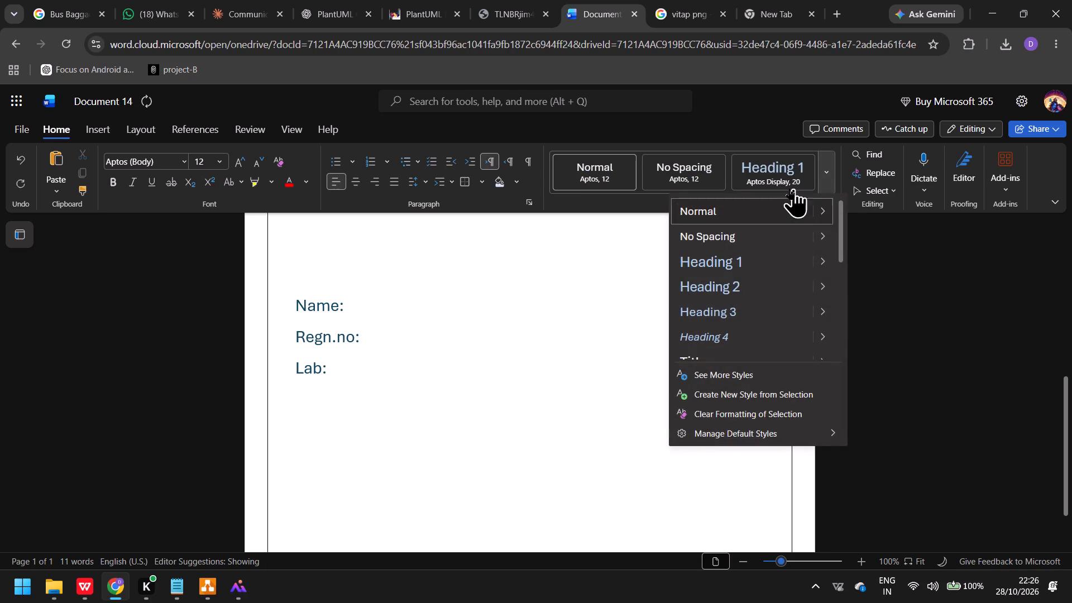
{"action": "left_click", "coordinate": [729, 323]}
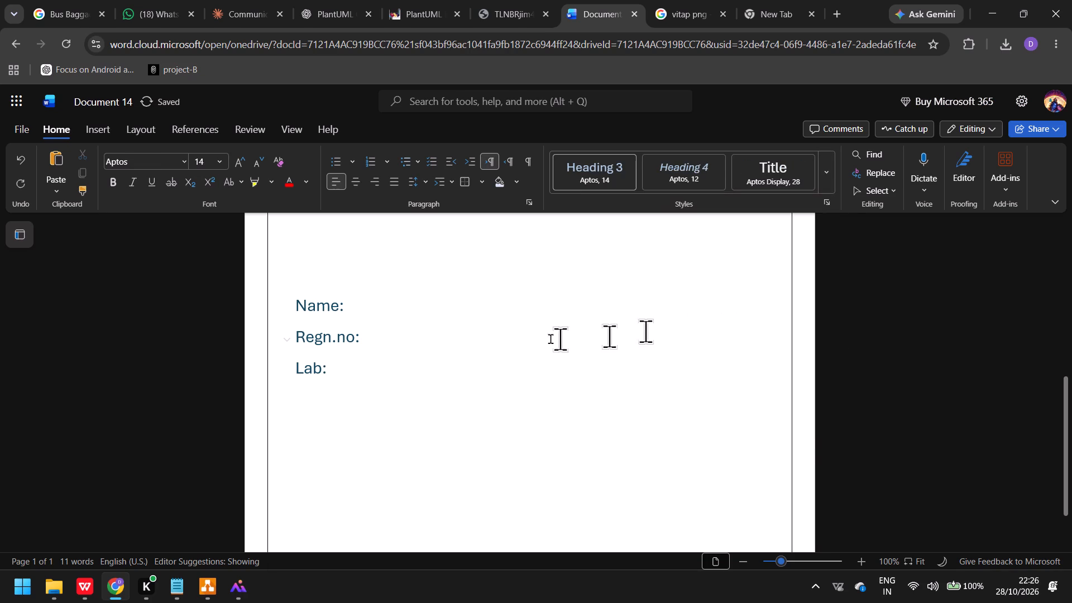
{"action": "left_click", "coordinate": [213, 164]}
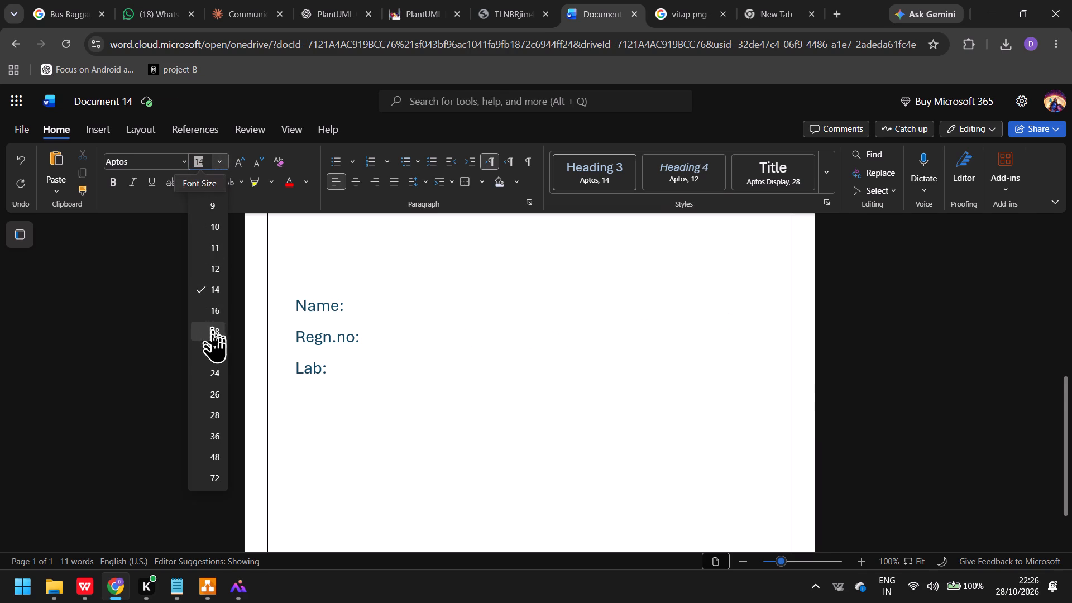
{"action": "left_click", "coordinate": [213, 320]}
{"action": "left_click", "coordinate": [212, 327]}
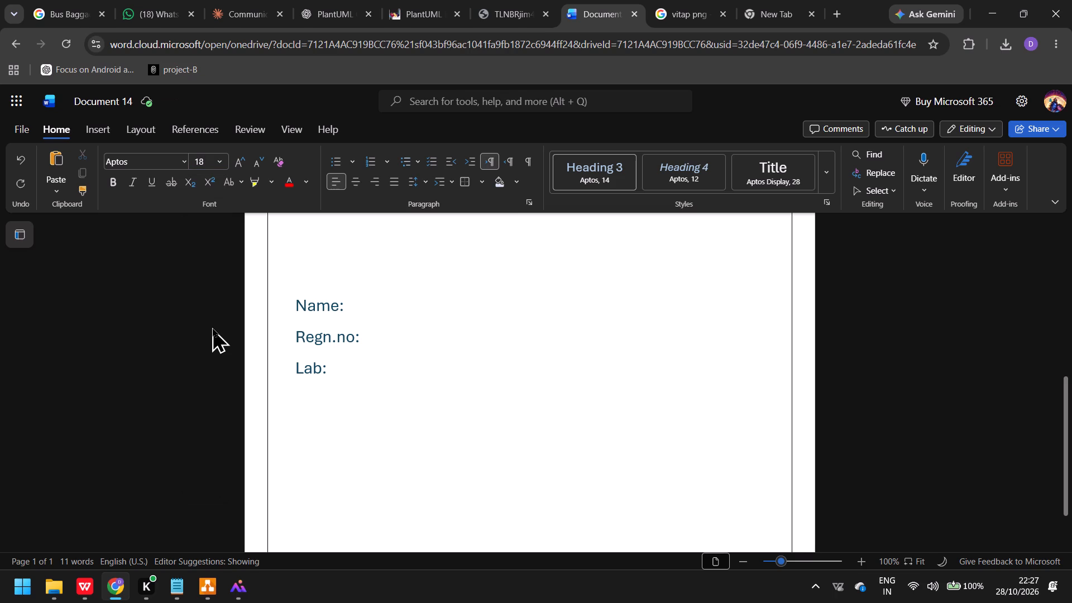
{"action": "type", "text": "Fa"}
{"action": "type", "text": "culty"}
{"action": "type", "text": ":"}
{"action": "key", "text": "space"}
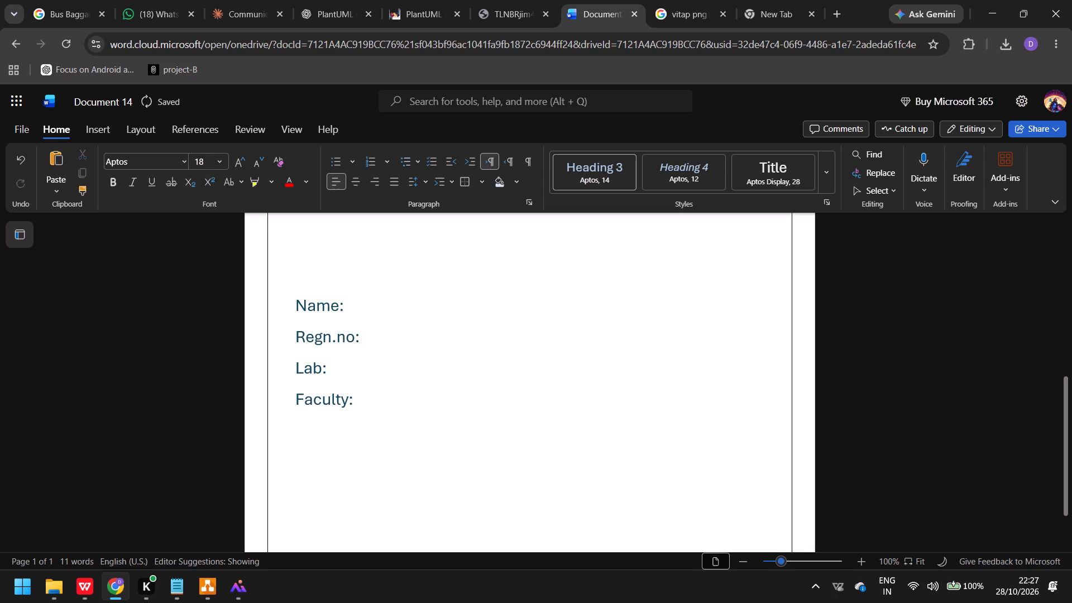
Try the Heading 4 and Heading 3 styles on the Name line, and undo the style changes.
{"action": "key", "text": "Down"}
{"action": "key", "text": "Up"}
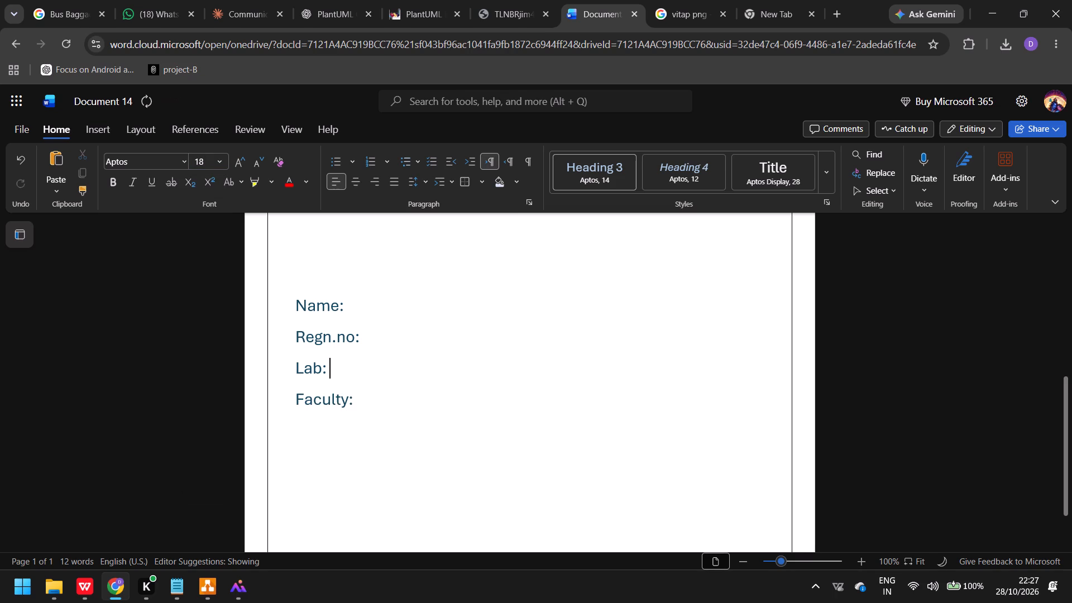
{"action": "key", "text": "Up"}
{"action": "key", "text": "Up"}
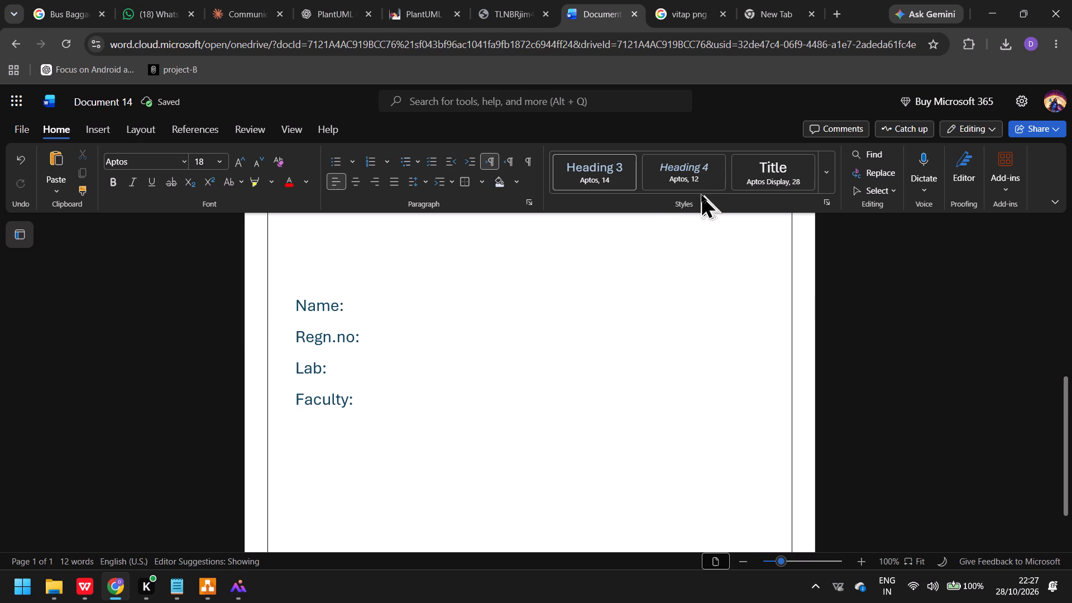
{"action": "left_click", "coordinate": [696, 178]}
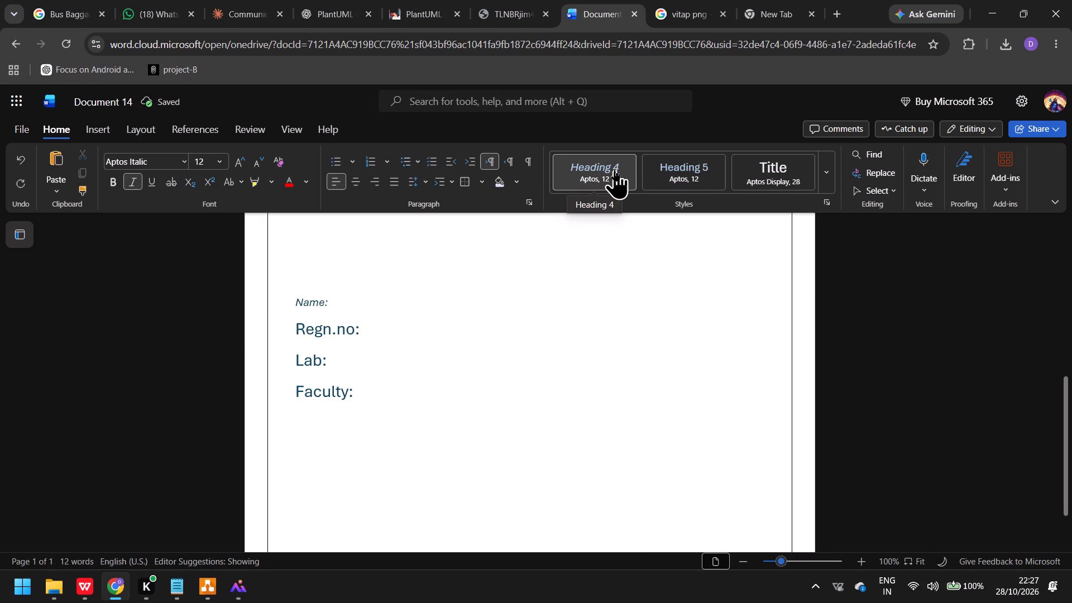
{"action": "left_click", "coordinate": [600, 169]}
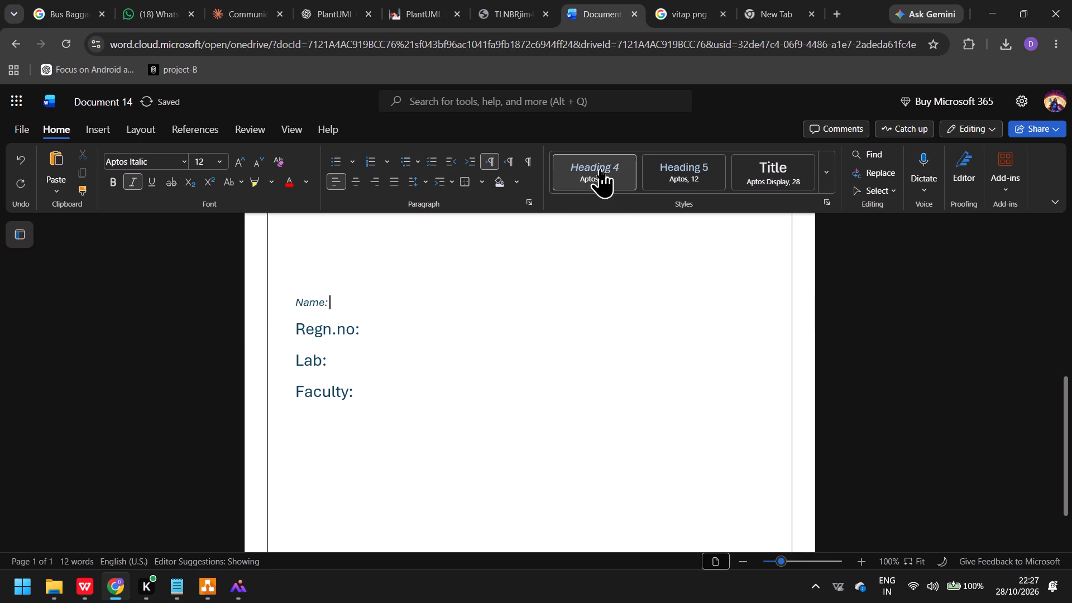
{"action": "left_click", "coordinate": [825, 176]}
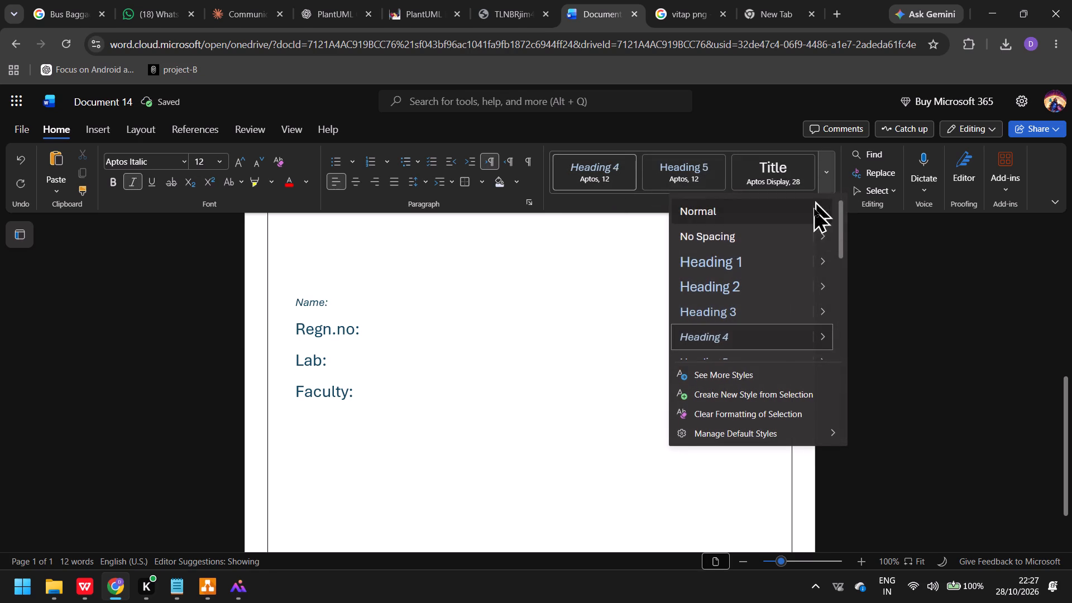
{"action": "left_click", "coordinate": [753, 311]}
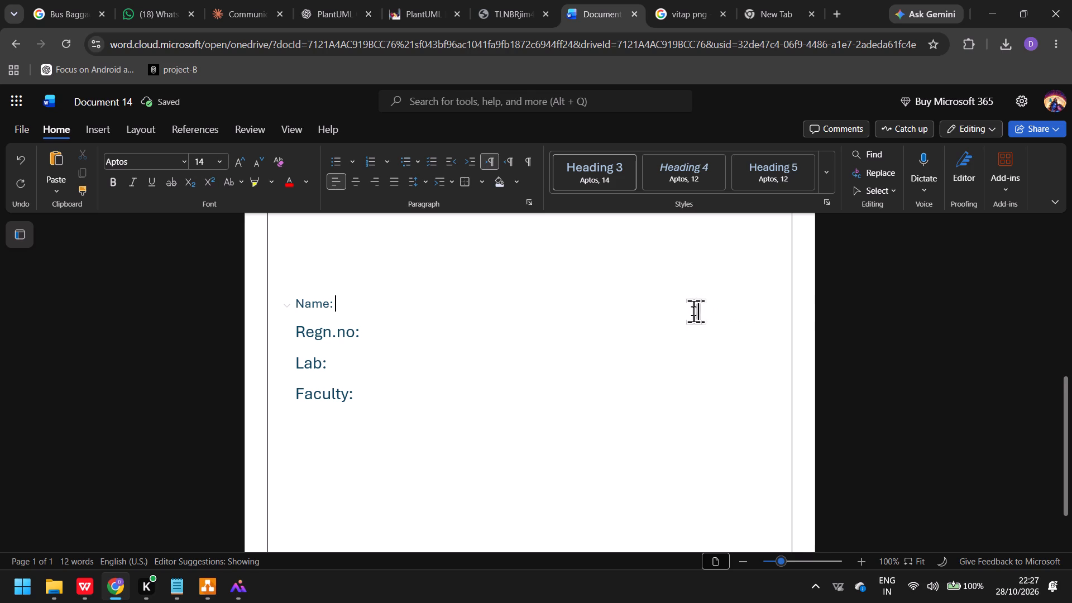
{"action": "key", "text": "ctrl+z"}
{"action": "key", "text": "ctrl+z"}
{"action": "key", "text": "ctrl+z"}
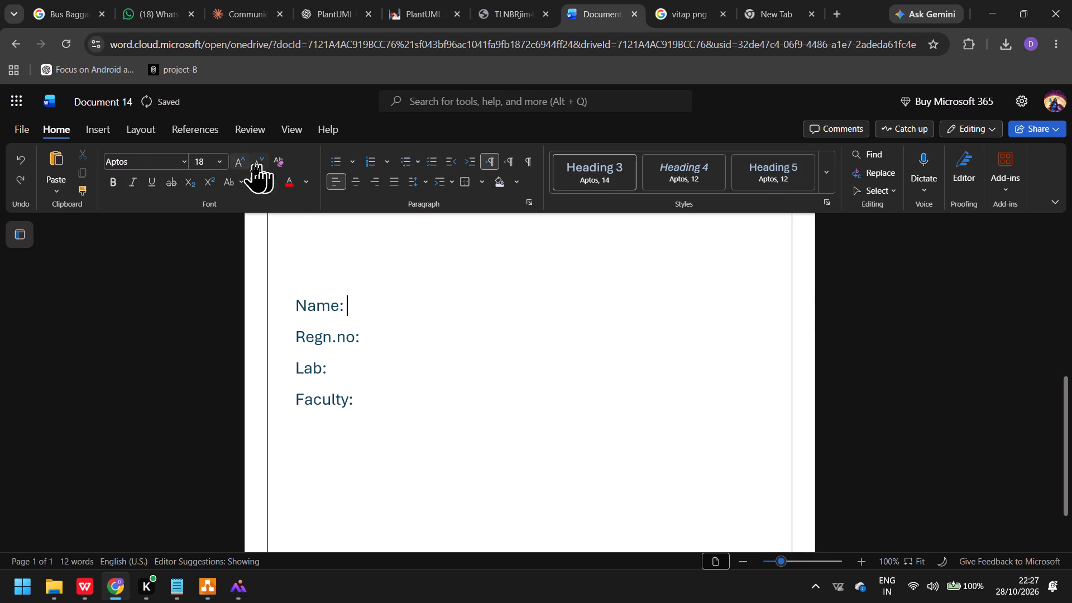
Set the font colour to black after the "Name:" label and enter the student's name.
{"action": "left_click", "coordinate": [299, 172]}
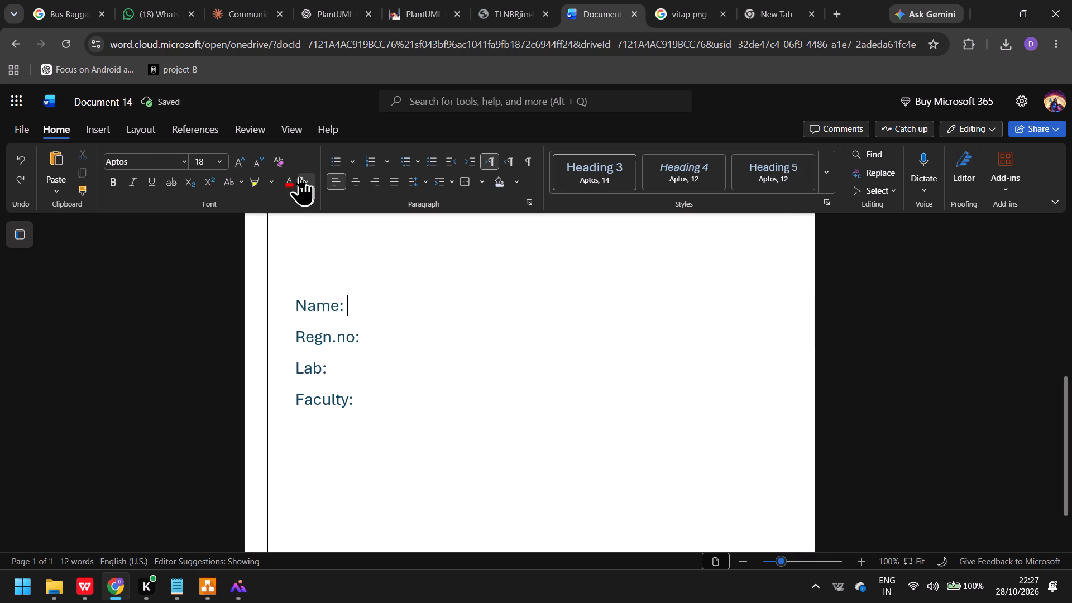
{"action": "left_click", "coordinate": [299, 176]}
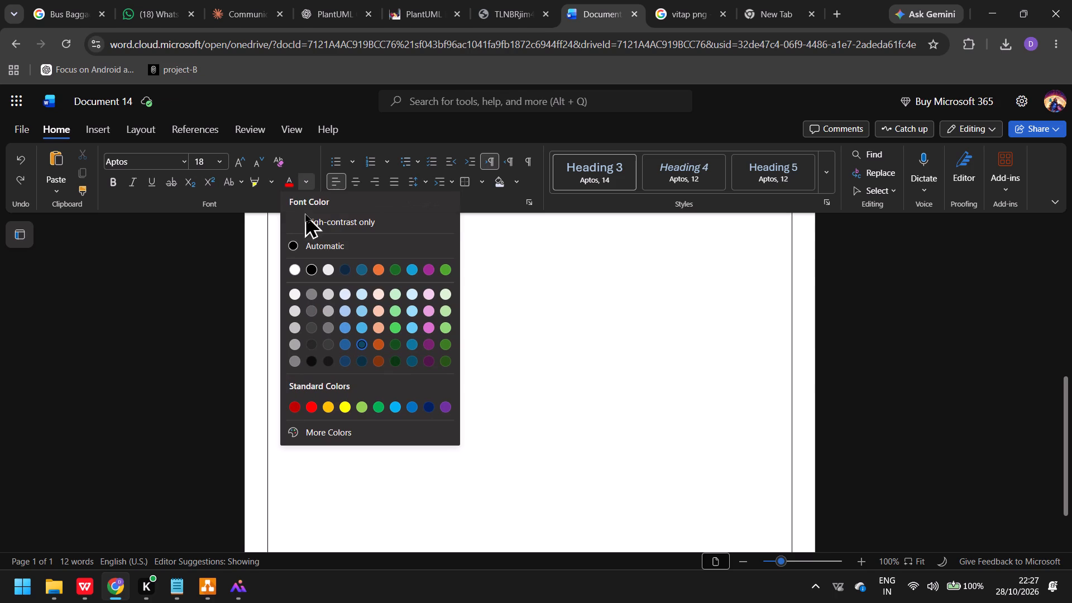
{"action": "left_click", "coordinate": [310, 271]}
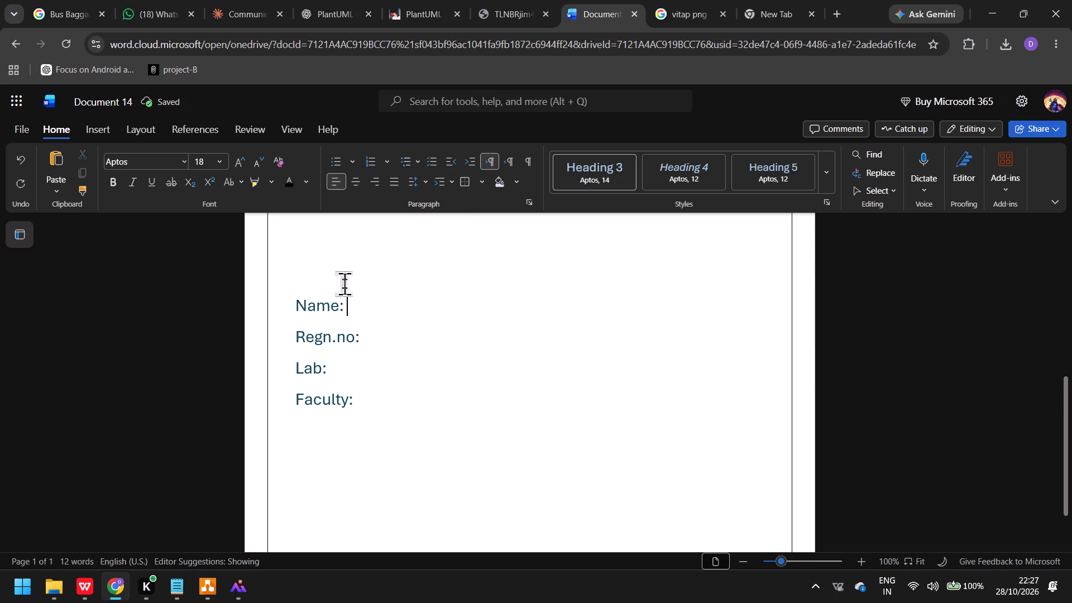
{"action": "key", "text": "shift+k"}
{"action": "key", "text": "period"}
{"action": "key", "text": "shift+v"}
{"action": "key", "text": "shift+greater"}
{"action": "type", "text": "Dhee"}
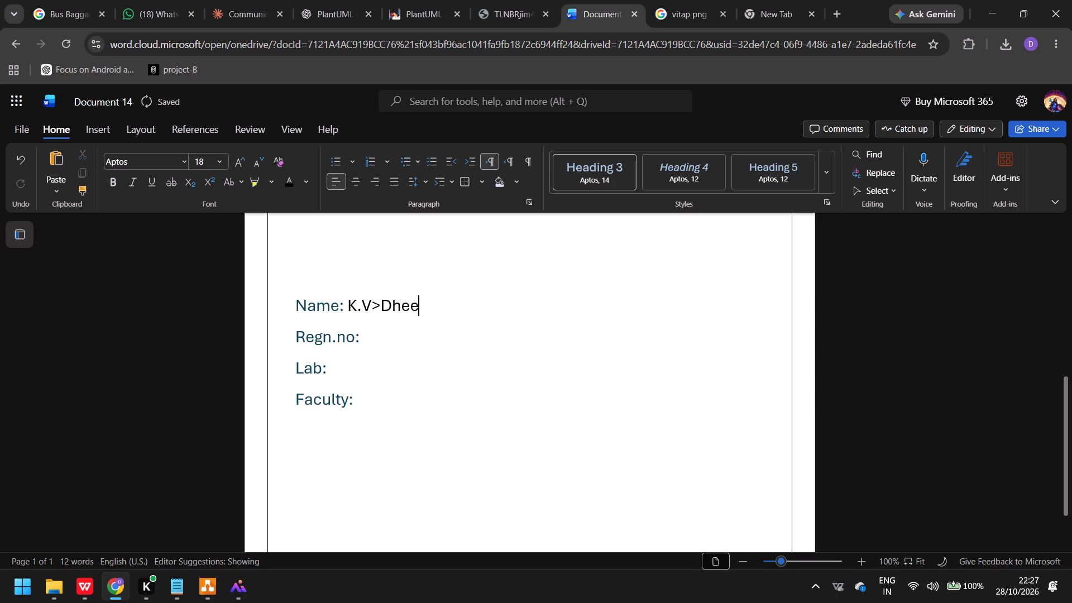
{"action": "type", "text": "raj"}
Replace the stray ">" after the initials in the student's name with a period.
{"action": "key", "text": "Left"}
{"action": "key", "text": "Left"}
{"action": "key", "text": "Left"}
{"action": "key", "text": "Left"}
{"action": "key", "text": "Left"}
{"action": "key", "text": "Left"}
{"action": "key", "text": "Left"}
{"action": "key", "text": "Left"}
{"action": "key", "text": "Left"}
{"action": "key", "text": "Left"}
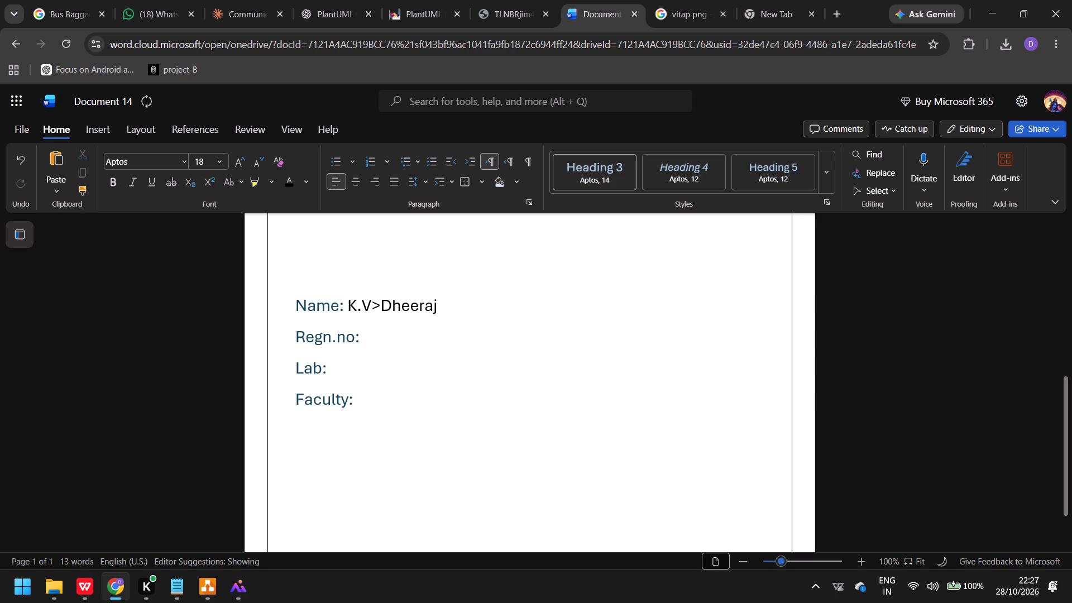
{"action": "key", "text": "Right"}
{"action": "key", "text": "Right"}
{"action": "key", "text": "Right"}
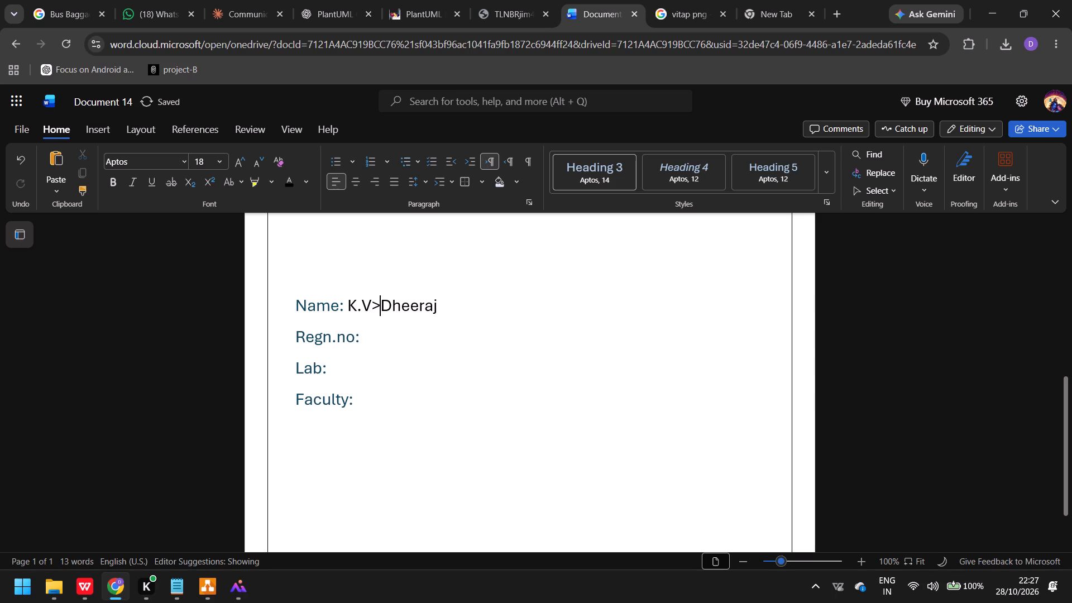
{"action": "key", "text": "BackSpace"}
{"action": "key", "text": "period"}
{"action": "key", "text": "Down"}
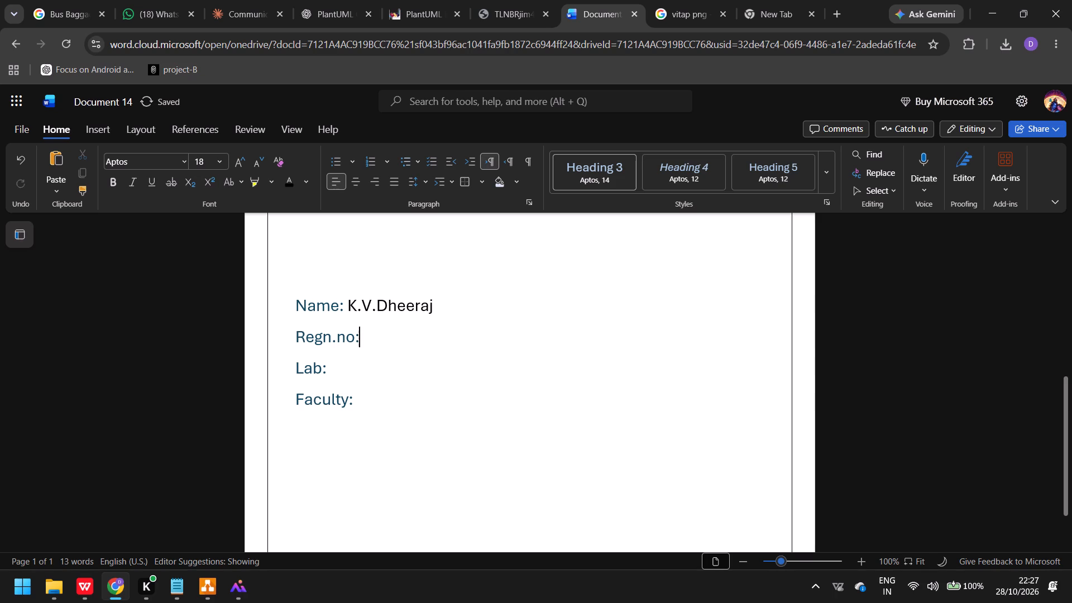
Enter the student's registration number in black after the "Regn.no:" label.
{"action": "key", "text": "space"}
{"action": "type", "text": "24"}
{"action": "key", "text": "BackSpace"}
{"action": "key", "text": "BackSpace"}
{"action": "left_click", "coordinate": [293, 174]}
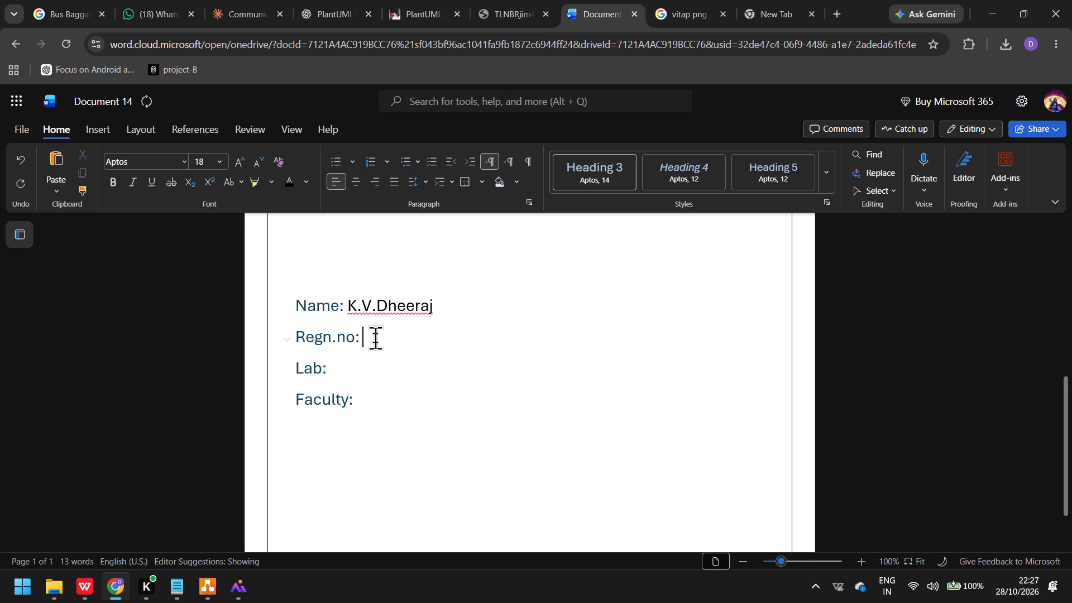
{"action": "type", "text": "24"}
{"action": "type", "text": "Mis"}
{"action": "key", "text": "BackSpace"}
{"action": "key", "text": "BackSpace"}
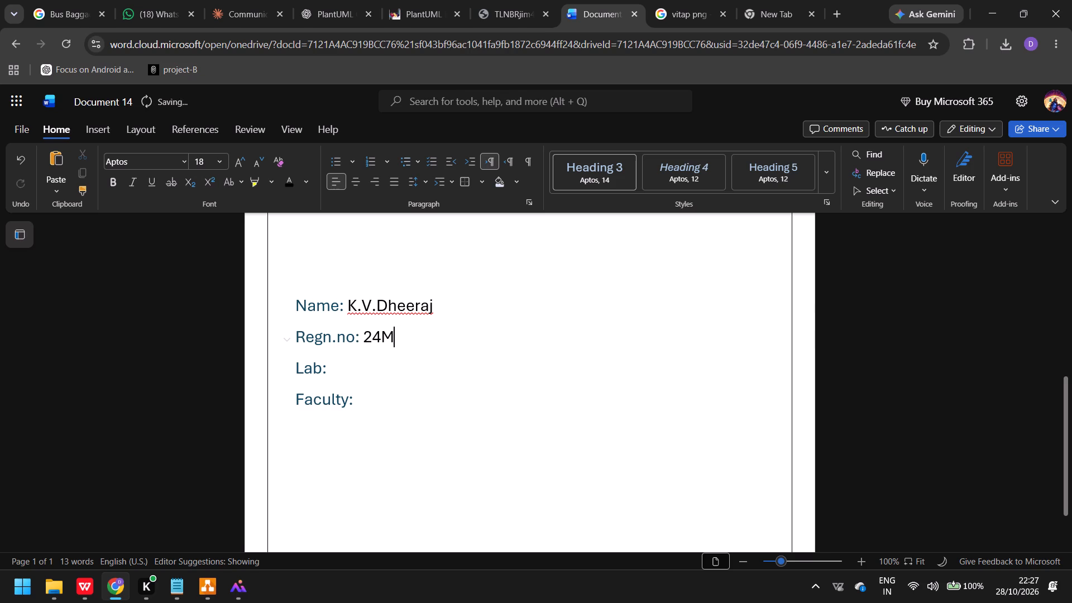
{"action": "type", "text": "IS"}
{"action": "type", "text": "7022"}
Fill in the "Lab:" line with L15+L16 in black font colour.
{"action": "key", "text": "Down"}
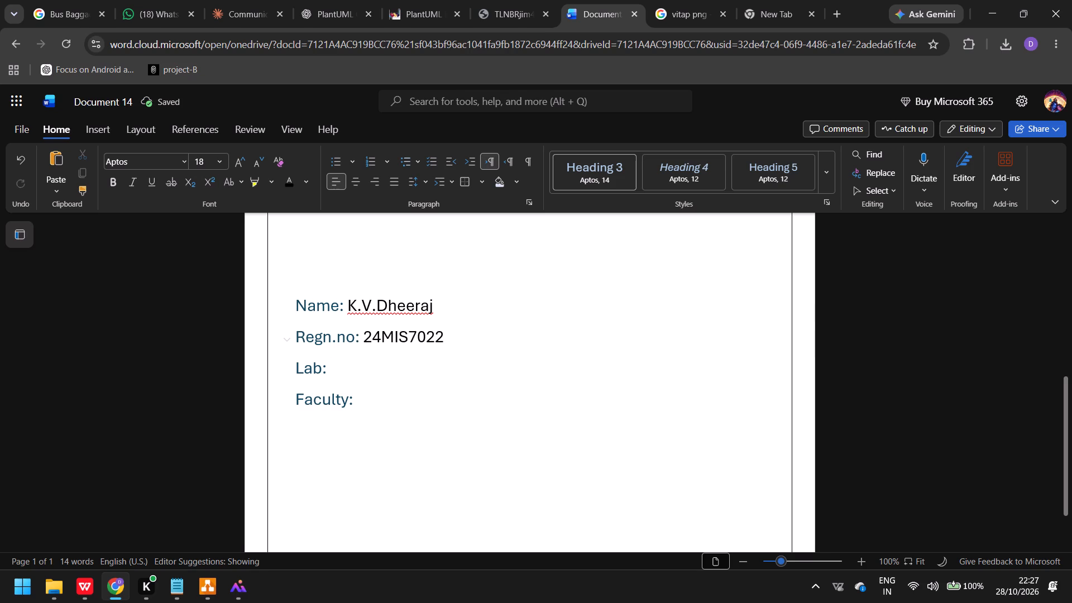
{"action": "left_click", "coordinate": [288, 188]}
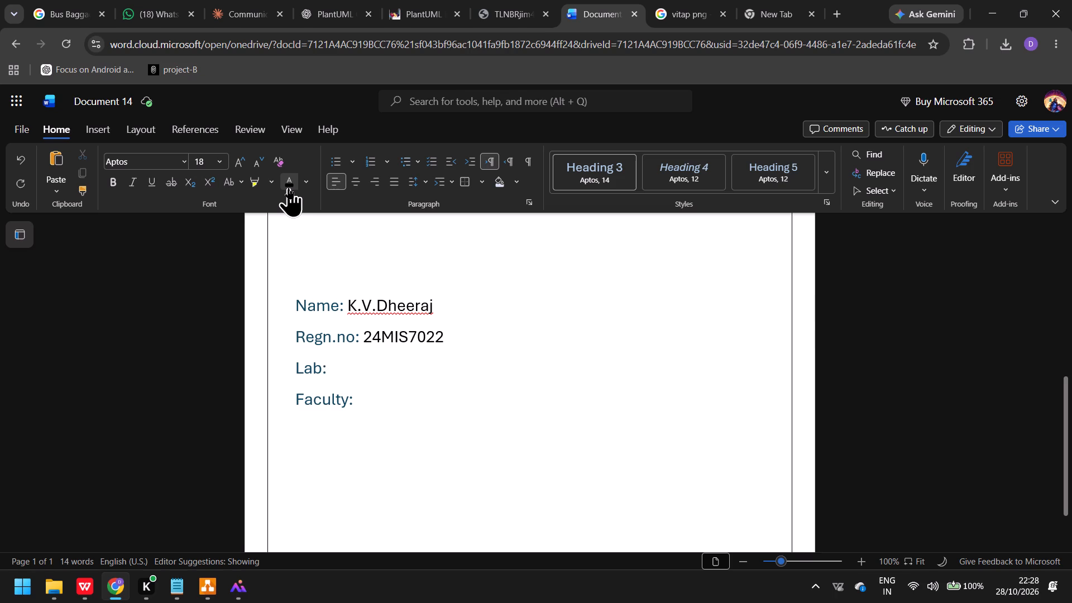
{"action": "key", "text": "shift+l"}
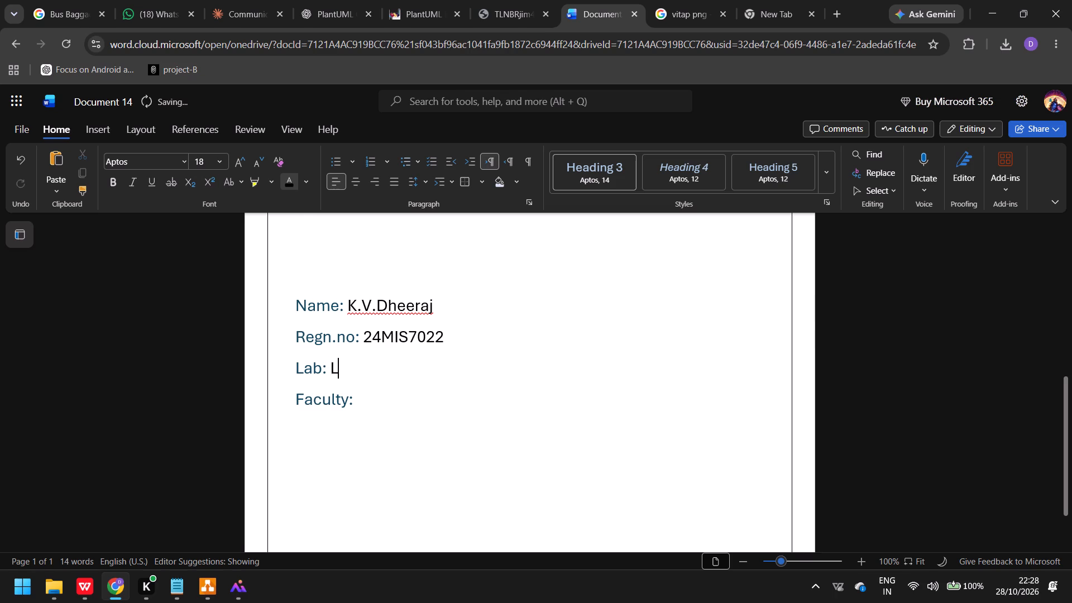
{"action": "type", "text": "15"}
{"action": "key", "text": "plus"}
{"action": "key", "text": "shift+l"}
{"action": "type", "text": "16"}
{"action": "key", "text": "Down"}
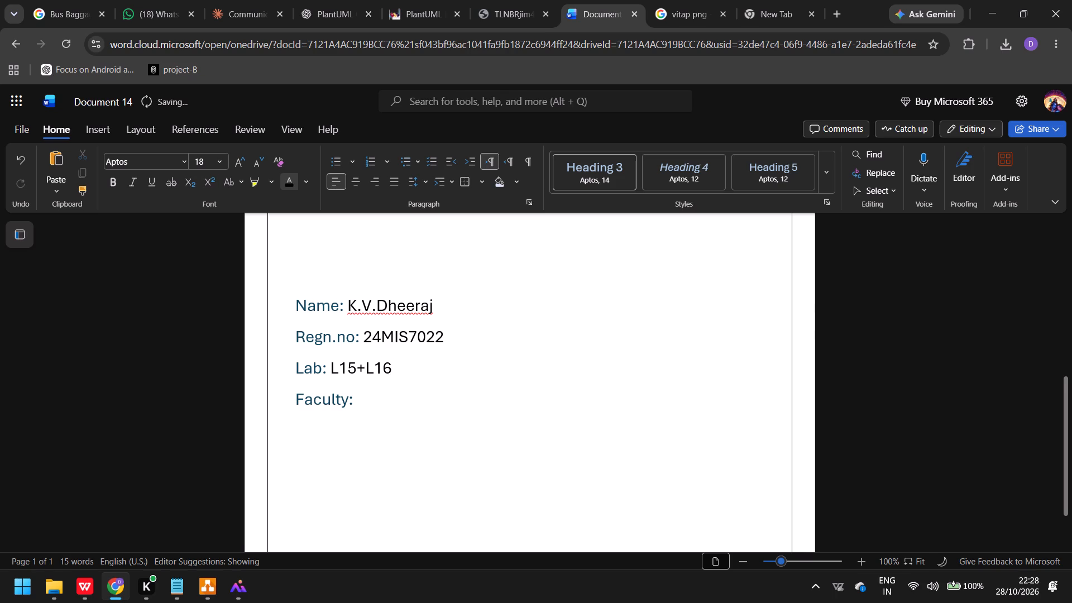
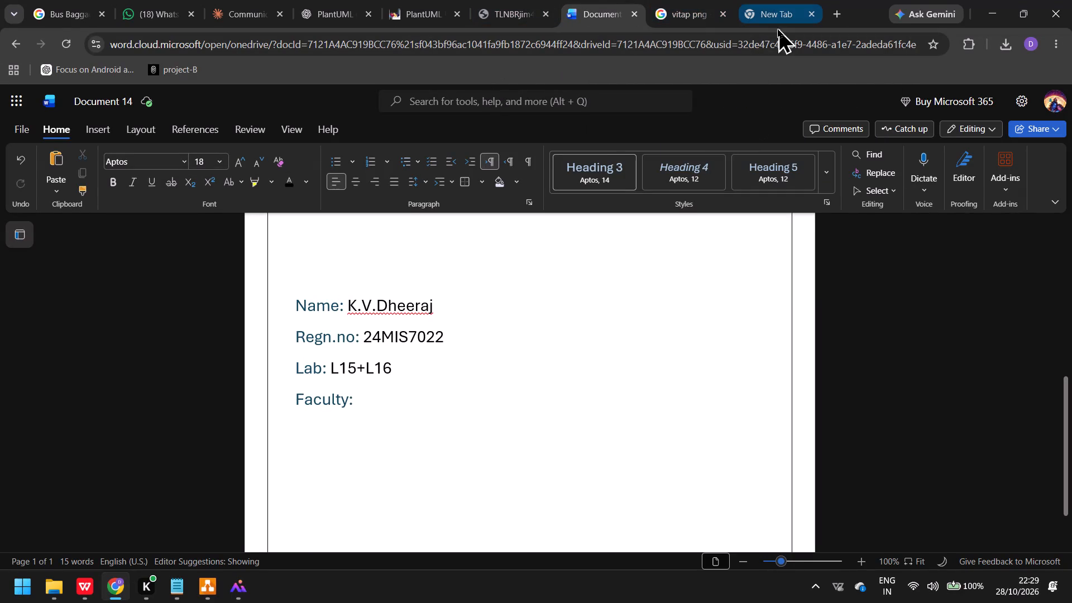
Switch to the browser page with the "vitap png" search results.
{"action": "left_click", "coordinate": [699, 3]}
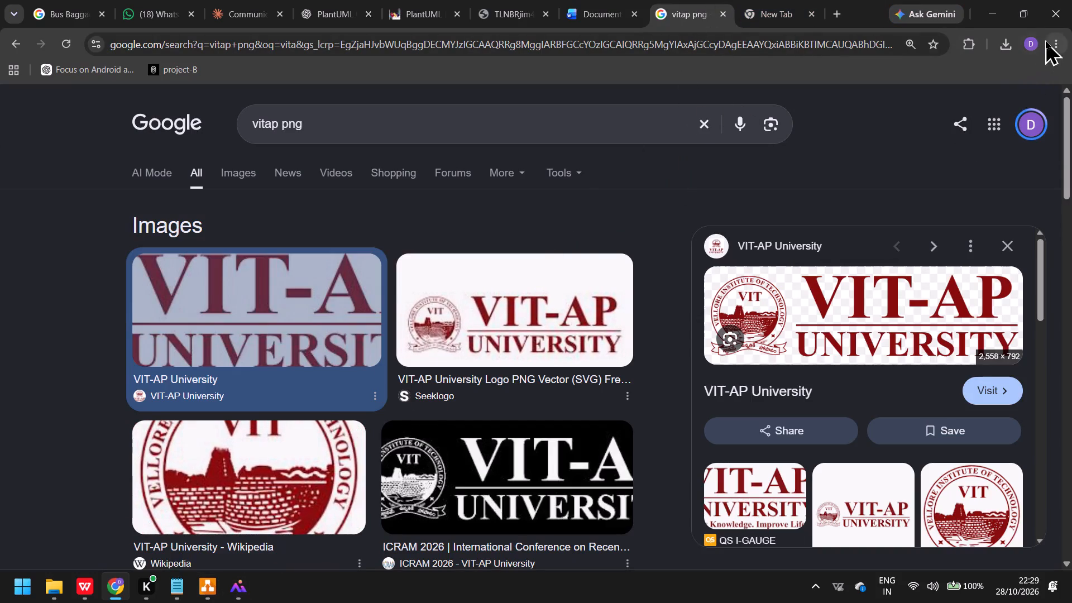
Open a new browser window under the student's vitapstudent.ac.in Chrome profile.
{"action": "left_click", "coordinate": [1031, 53]}
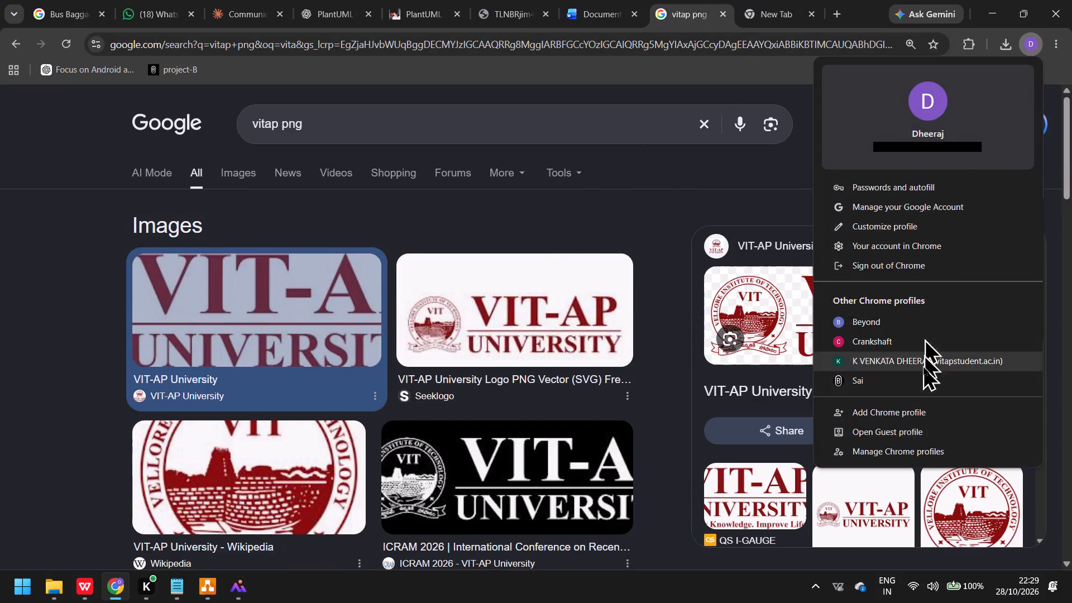
{"action": "left_click", "coordinate": [929, 358]}
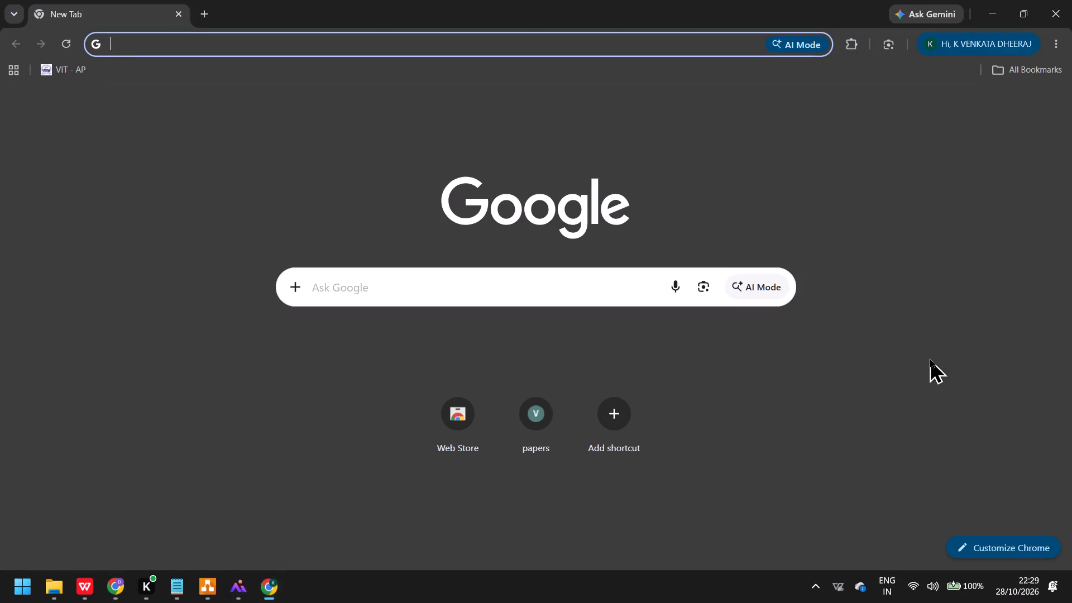
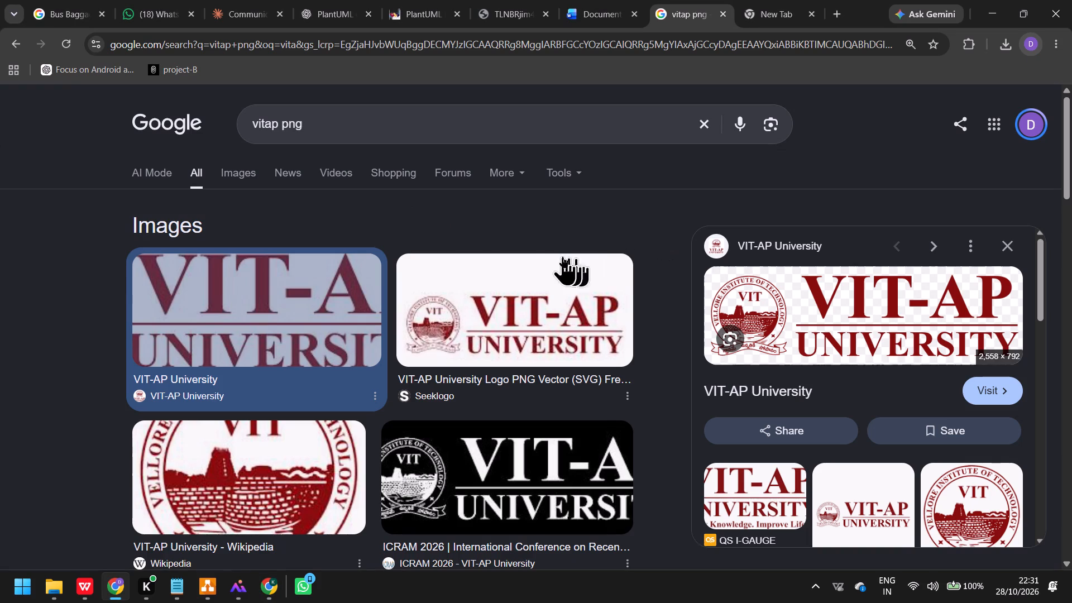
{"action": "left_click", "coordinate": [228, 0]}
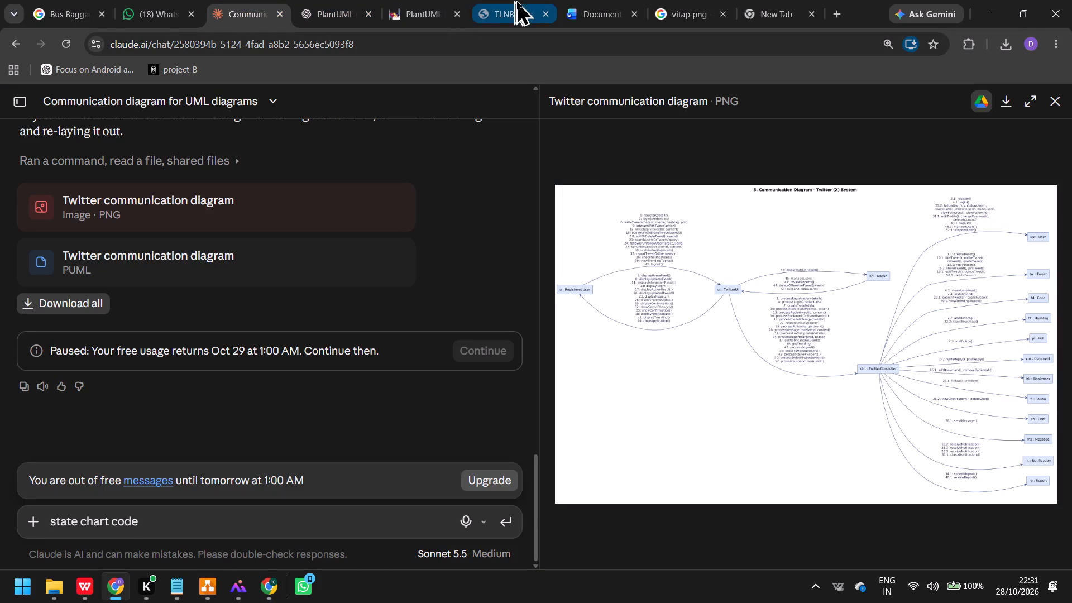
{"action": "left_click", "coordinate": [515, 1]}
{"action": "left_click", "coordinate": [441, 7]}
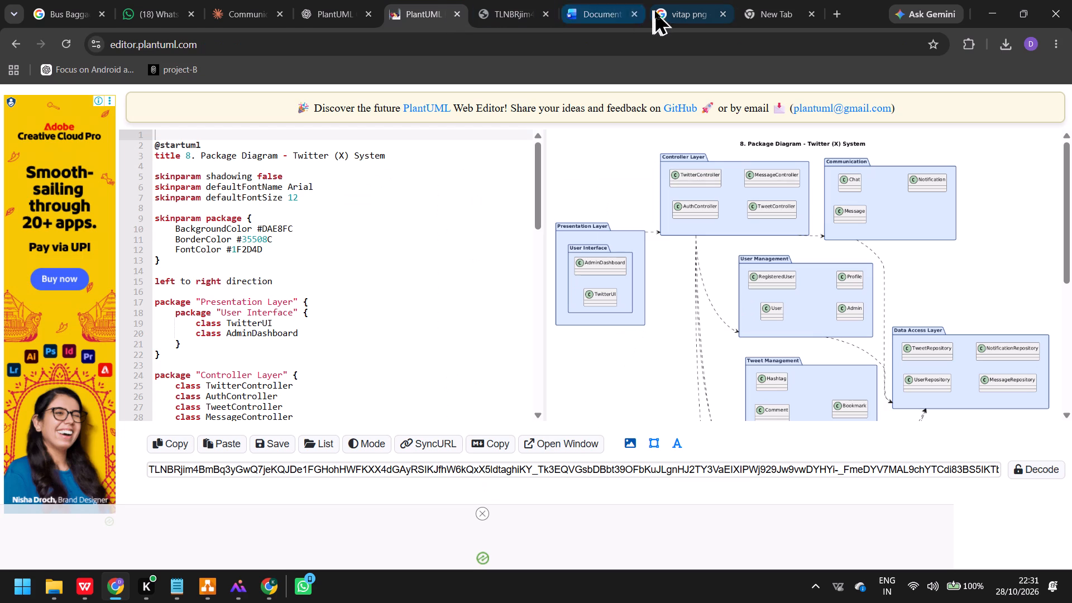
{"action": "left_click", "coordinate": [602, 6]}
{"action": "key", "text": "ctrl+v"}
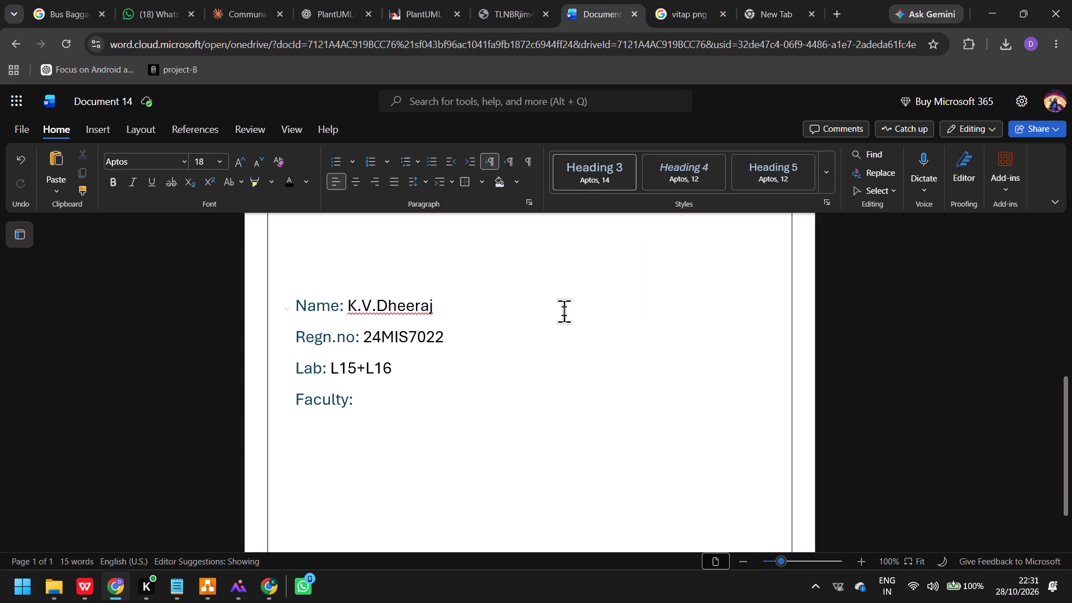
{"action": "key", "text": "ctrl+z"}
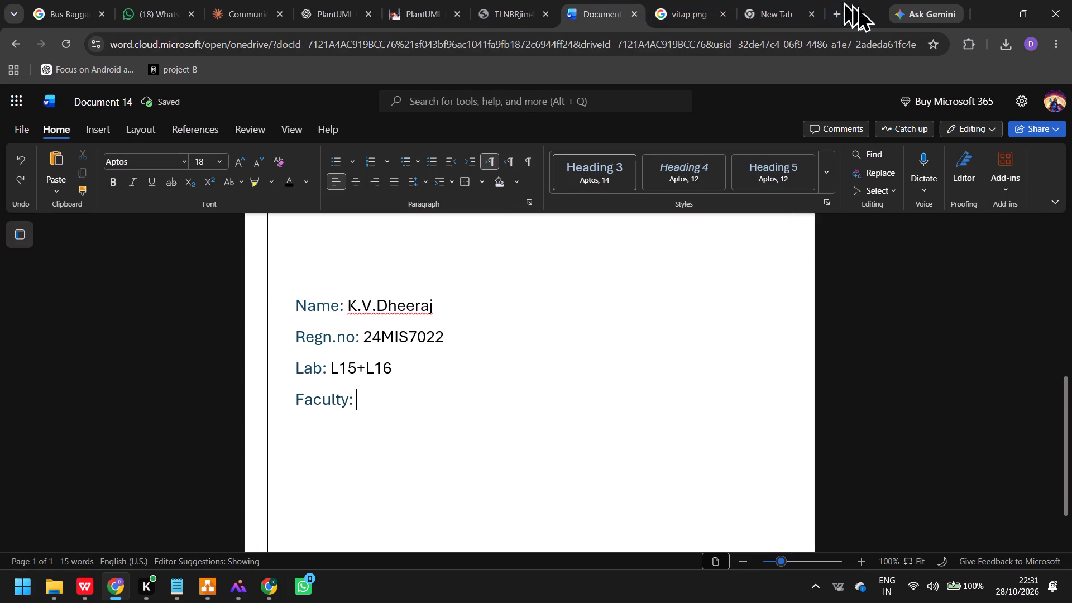
Recopy the faculty name as plain text via a new browser tab's address bar and paste it after "Faculty:" in the document.
{"action": "left_click", "coordinate": [835, 14]}
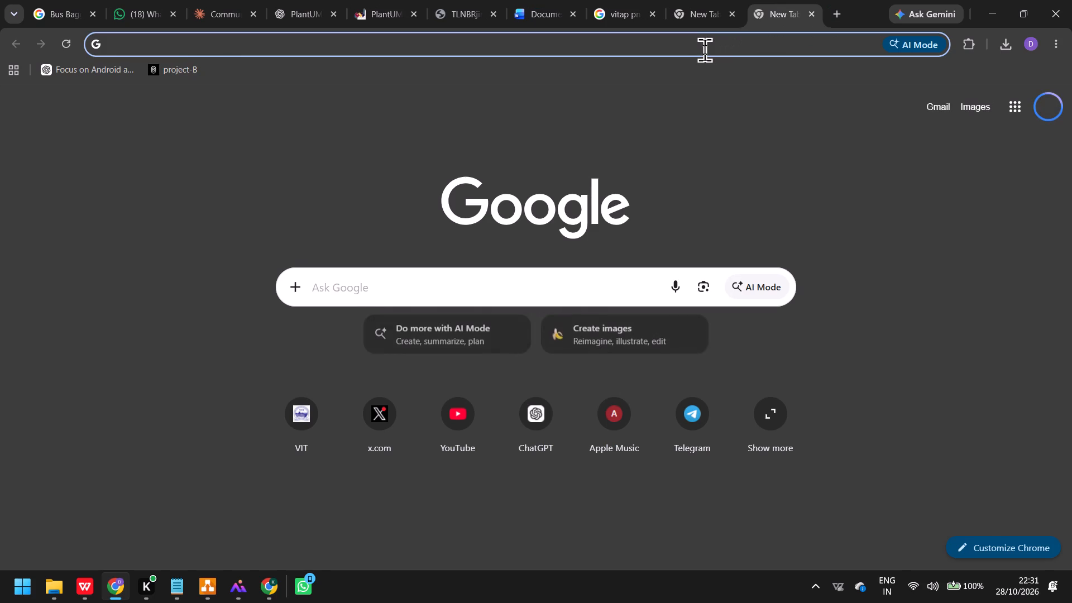
{"action": "key", "text": "ctrl+v"}
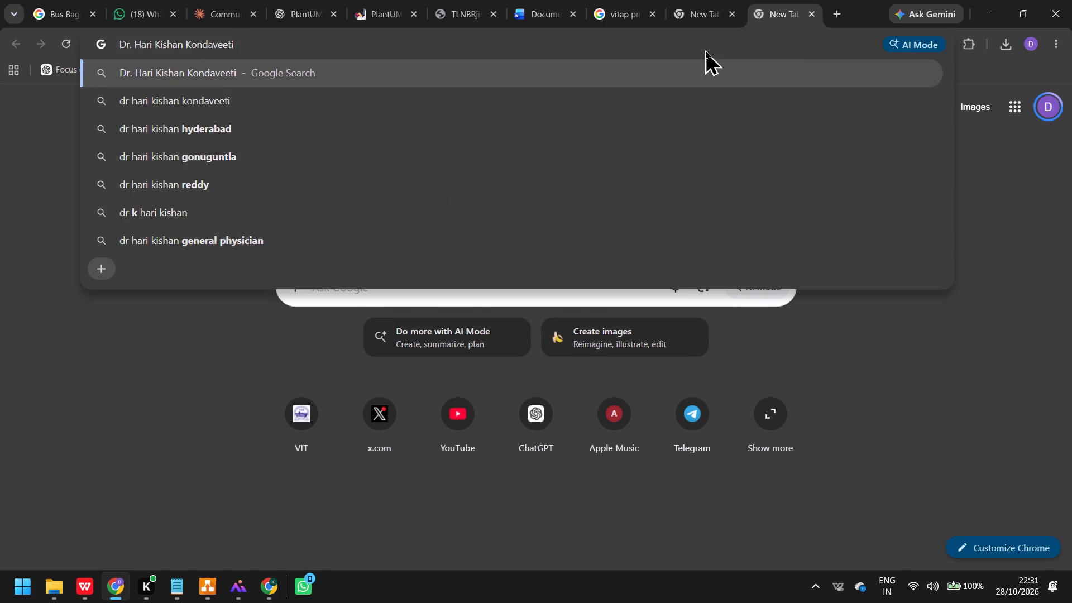
{"action": "key", "text": "ctrl+a"}
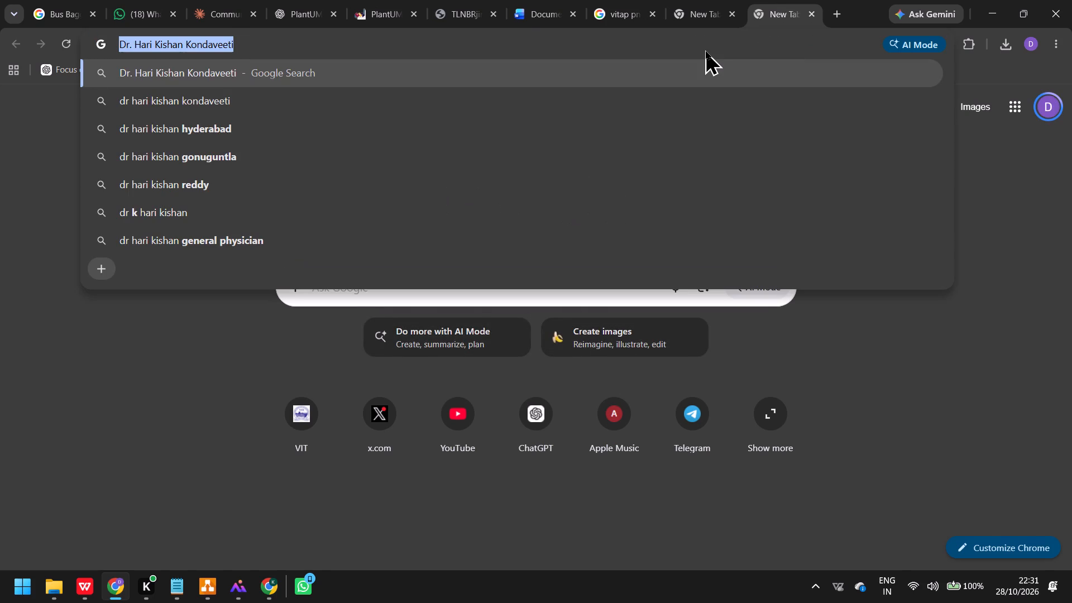
{"action": "key", "text": "ctrl+c"}
{"action": "left_click", "coordinate": [537, 0]}
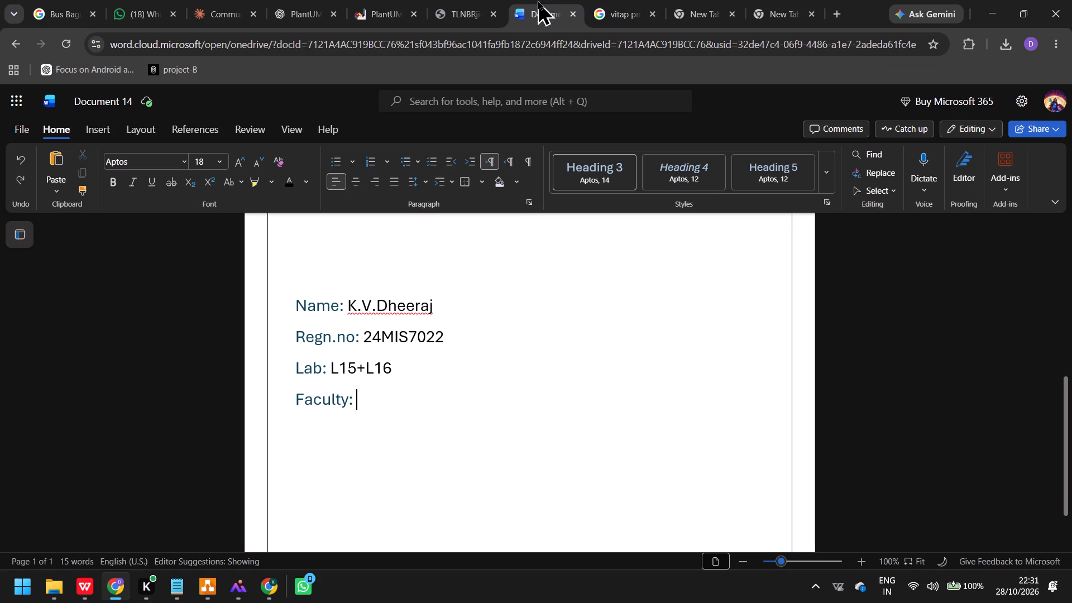
{"action": "key", "text": "ctrl+v"}
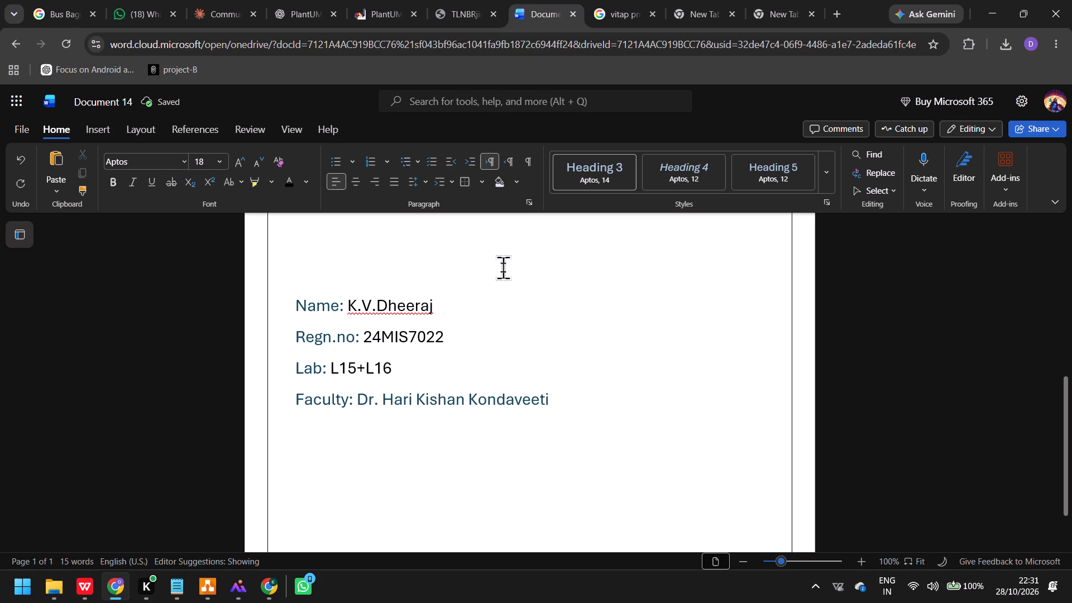
Colour the faculty member's name, including the "Dr." title, black while leaving the "Faculty:" label unchanged.
{"action": "key", "text": "shift+Left"}
{"action": "key", "text": "shift+Left"}
{"action": "key", "text": "shift+Left"}
{"action": "key", "text": "shift+Left"}
{"action": "key", "text": "shift+Left"}
{"action": "key", "text": "shift+Left"}
{"action": "key", "text": "shift+Left"}
{"action": "key", "text": "shift+Left"}
{"action": "key", "text": "shift+Left"}
{"action": "key", "text": "shift+Left"}
{"action": "key", "text": "shift+Left"}
{"action": "key", "text": "shift+Left"}
{"action": "key", "text": "shift+Left"}
{"action": "key", "text": "shift+Left"}
{"action": "key", "text": "shift+Left"}
{"action": "key", "text": "shift+Left"}
{"action": "key", "text": "shift+Left"}
{"action": "key", "text": "shift+Left"}
{"action": "key", "text": "shift+Left"}
{"action": "key", "text": "shift+Left"}
{"action": "key", "text": "shift+Left"}
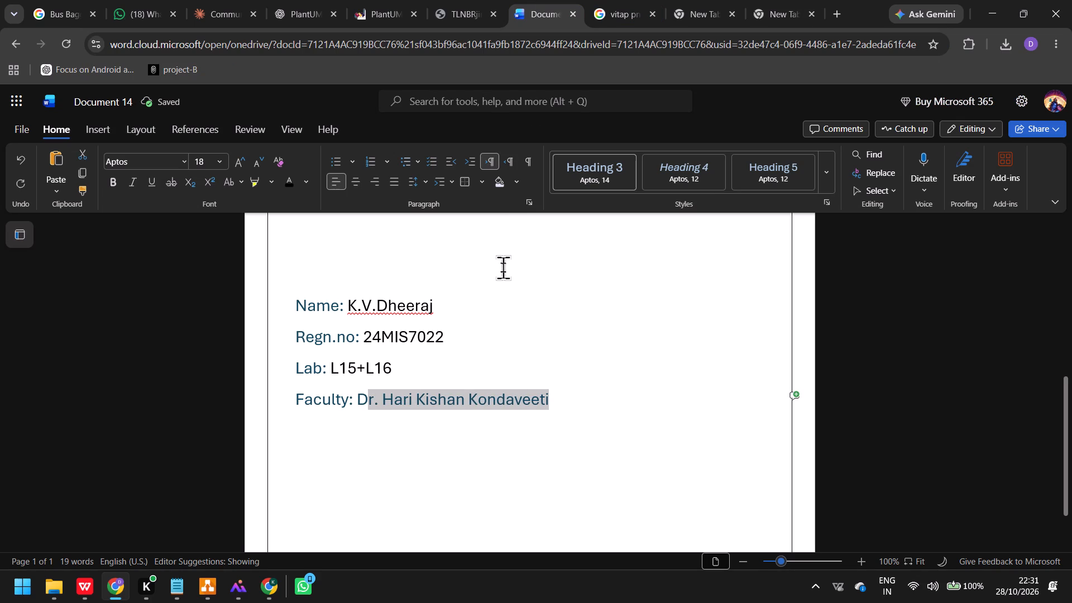
{"action": "key", "text": "shift+Left"}
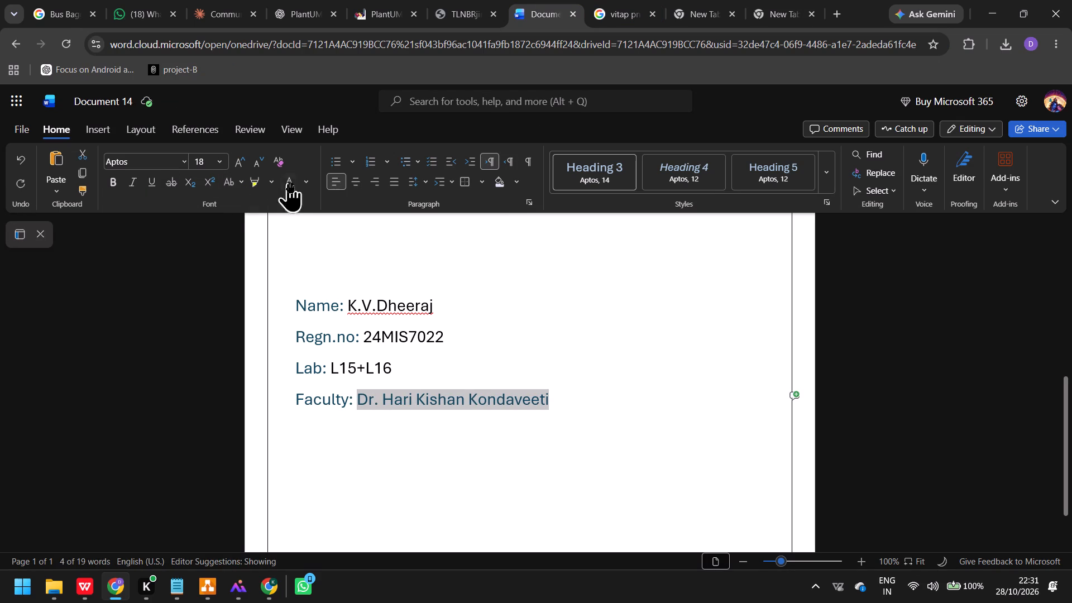
{"action": "left_click", "coordinate": [286, 180]}
{"action": "left_click", "coordinate": [606, 409]}
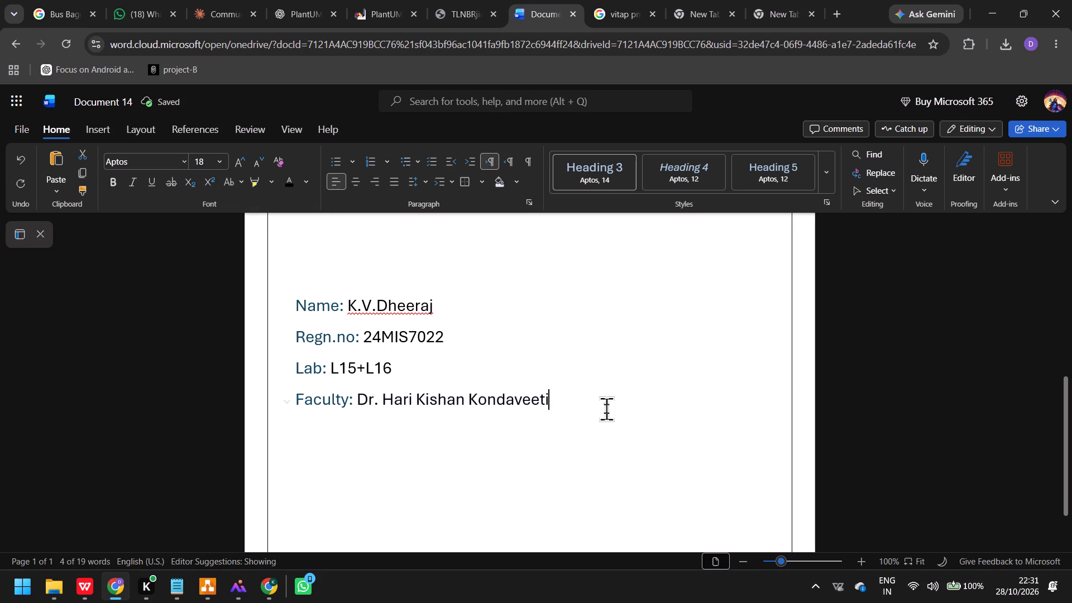
Add two new lines below the "Faculty:" line and insert a page break to begin a second page.
{"action": "scroll", "coordinate": [606, 409], "scroll_direction": "down", "scroll_amount": 2}
{"action": "scroll", "coordinate": [606, 409], "scroll_direction": "up", "scroll_amount": 6}
{"action": "scroll", "coordinate": [606, 409], "scroll_direction": "down", "scroll_amount": 6}
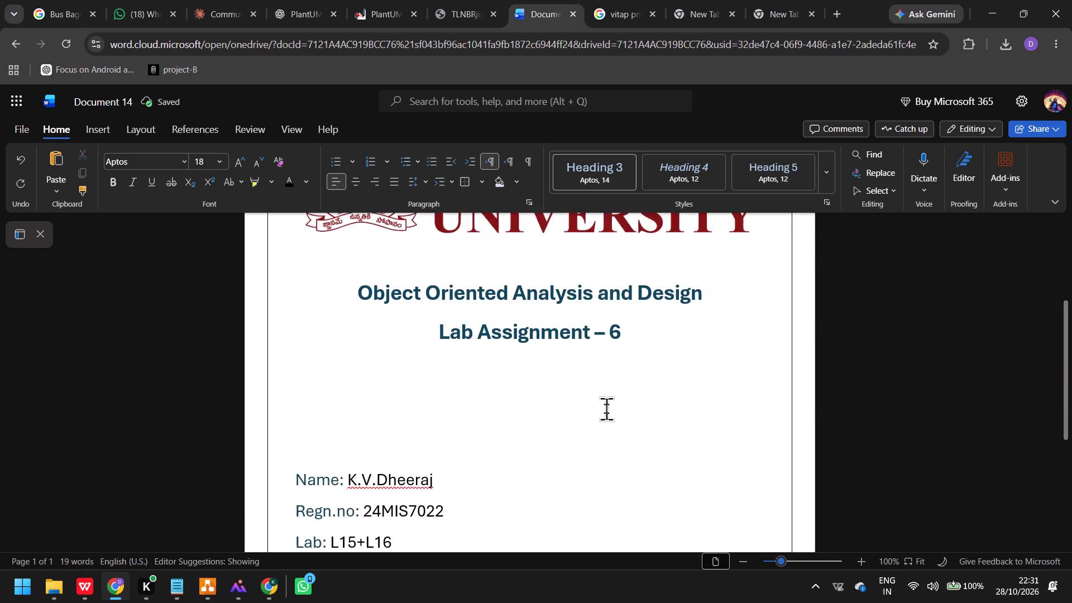
{"action": "scroll", "coordinate": [606, 409], "scroll_direction": "down", "scroll_amount": 2}
{"action": "key", "text": "Return"}
{"action": "key", "text": "Return"}
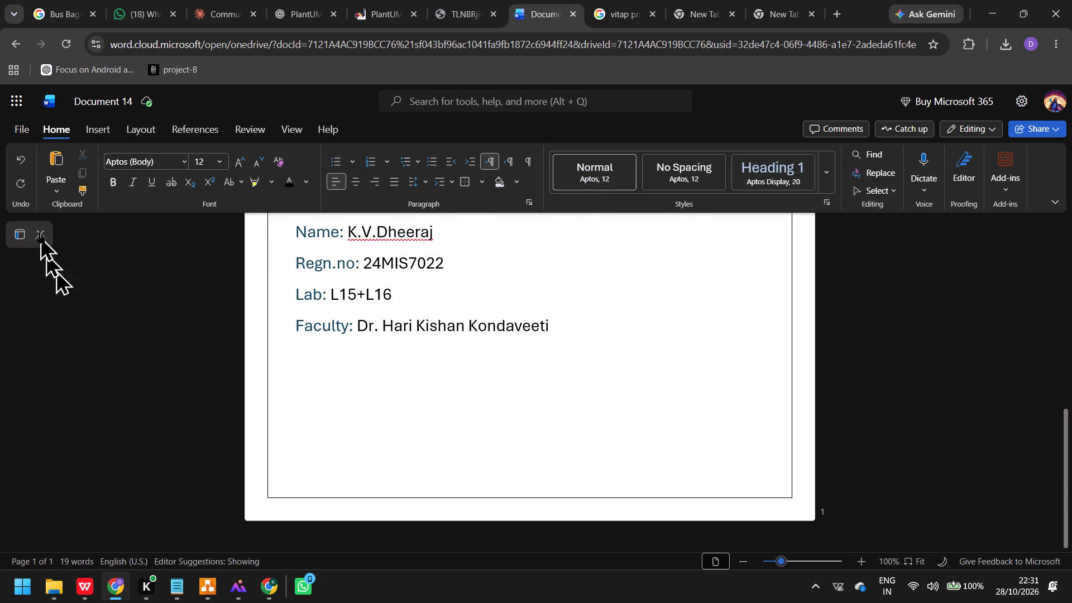
{"action": "left_click", "coordinate": [114, 126]}
{"action": "left_click", "coordinate": [18, 159]}
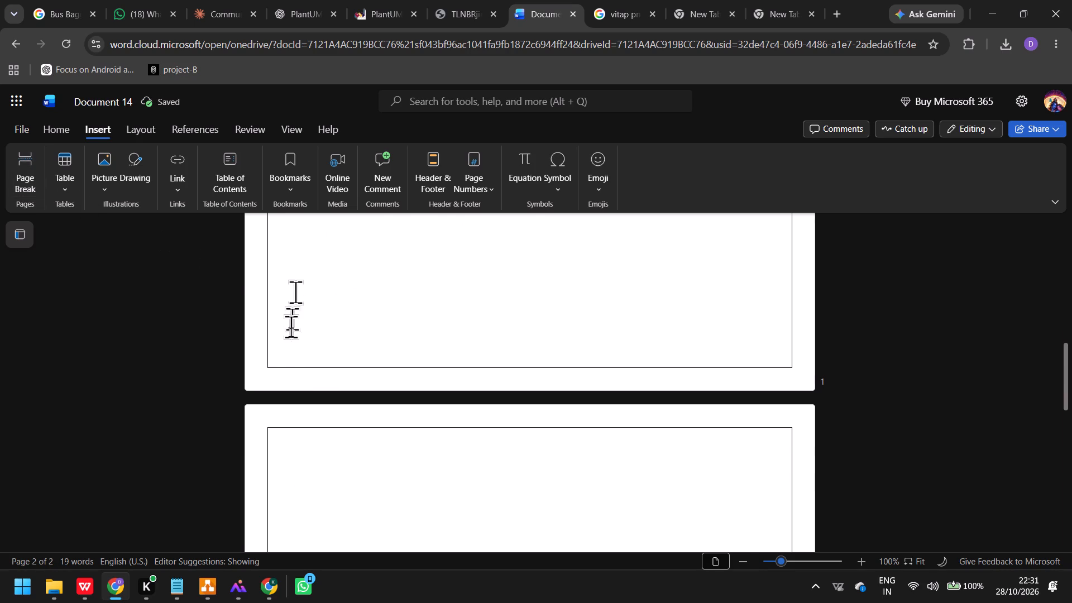
Bring up the font and paragraph style options for the new second page.
{"action": "left_click", "coordinate": [75, 124]}
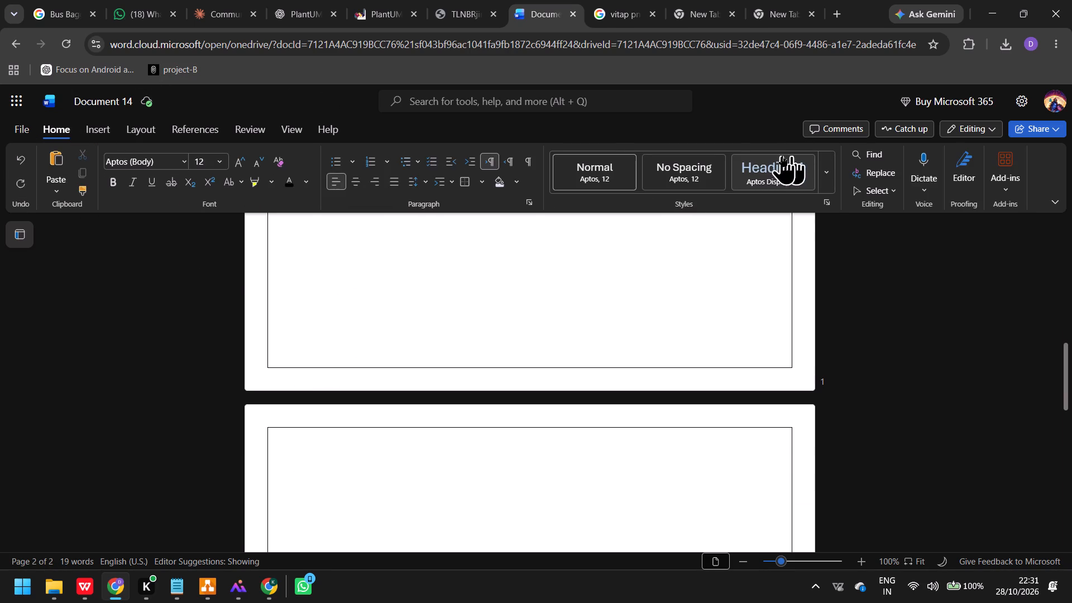
Apply the Heading 1 style to the empty first line of the document's second page.
{"action": "left_click", "coordinate": [782, 155]}
{"action": "scroll", "coordinate": [433, 411], "scroll_direction": "down", "scroll_amount": 1}
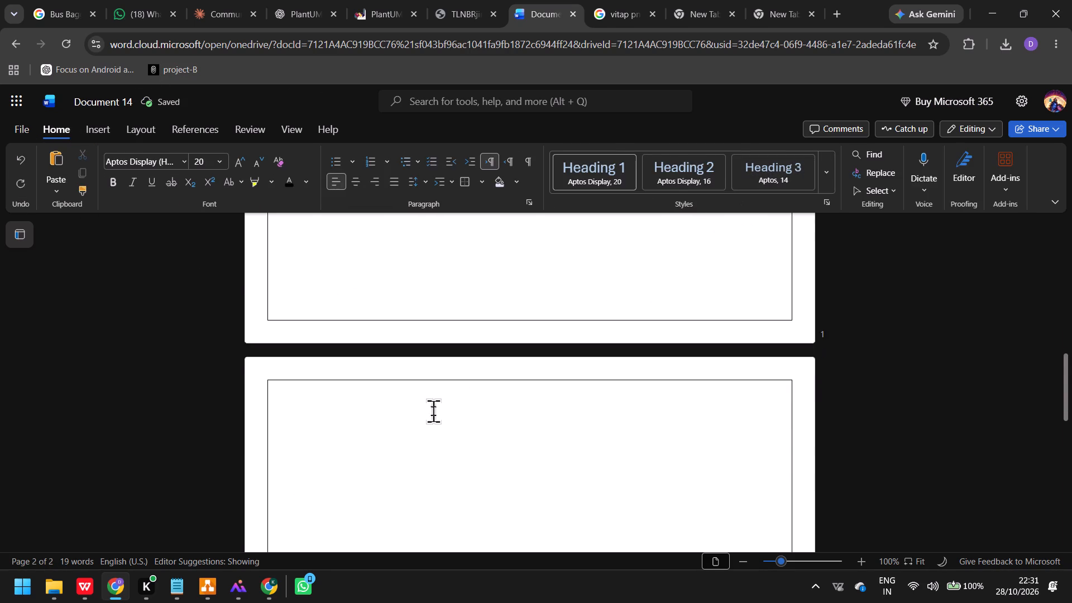
{"action": "scroll", "coordinate": [433, 411], "scroll_direction": "down", "scroll_amount": 1}
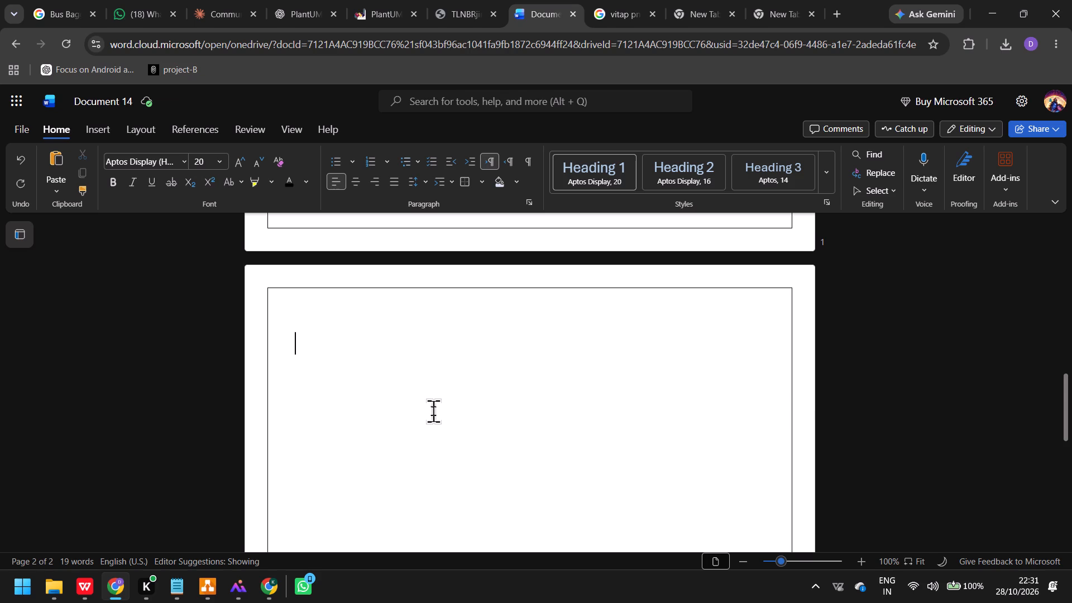
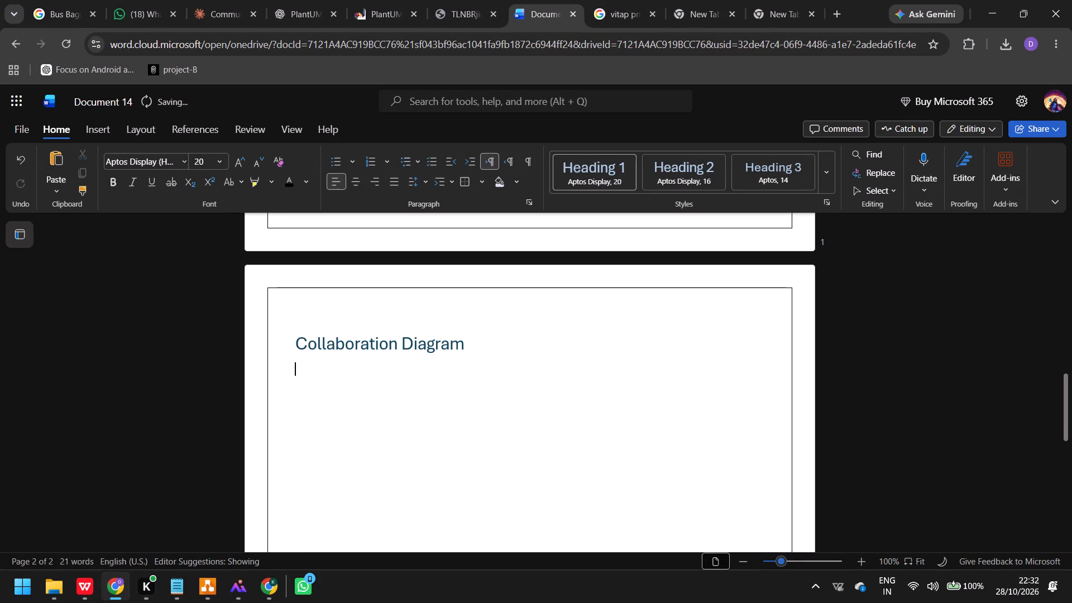
Insert the communication_diagram picture from the Downloads folder below the Collaboration Diagram heading in the document.
{"action": "scroll", "coordinate": [387, 363], "scroll_direction": "down", "scroll_amount": 3}
{"action": "left_click", "coordinate": [58, 601]}
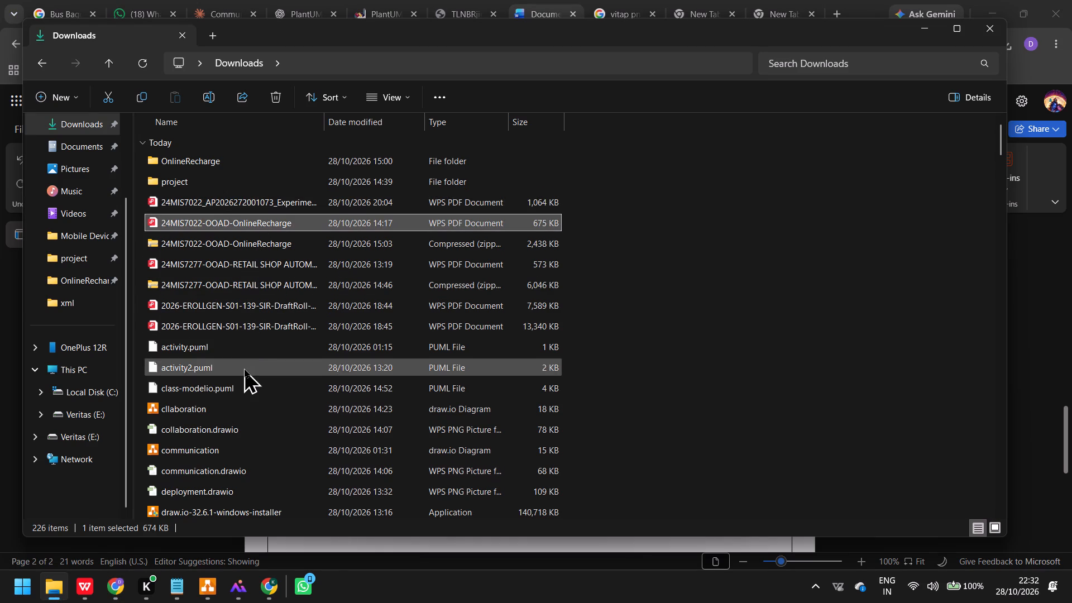
{"action": "scroll", "coordinate": [243, 368], "scroll_direction": "down", "scroll_amount": 1}
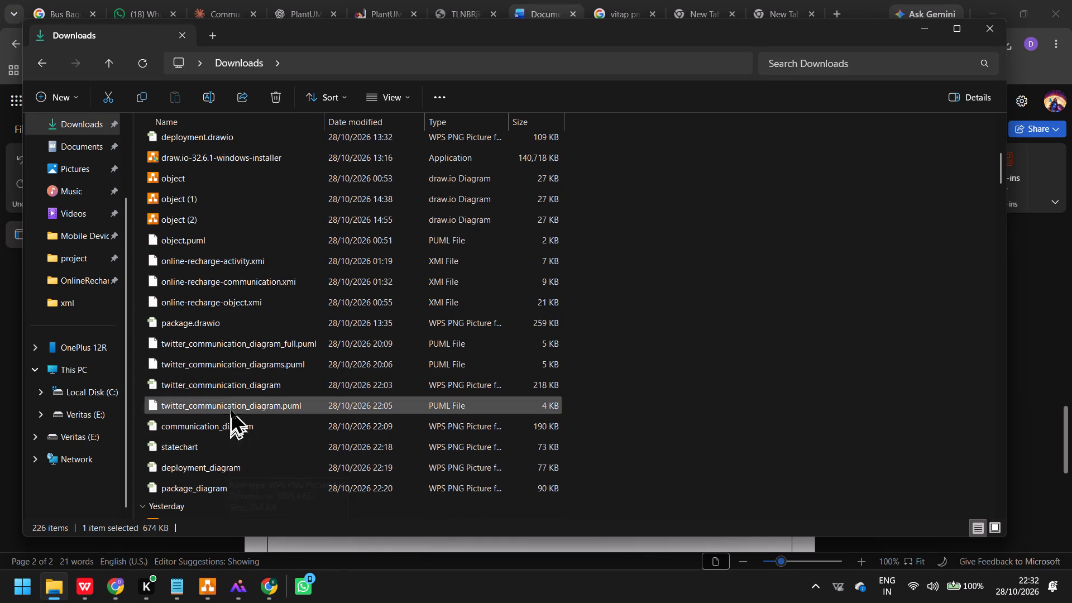
{"action": "scroll", "coordinate": [222, 328], "scroll_direction": "down", "scroll_amount": 1}
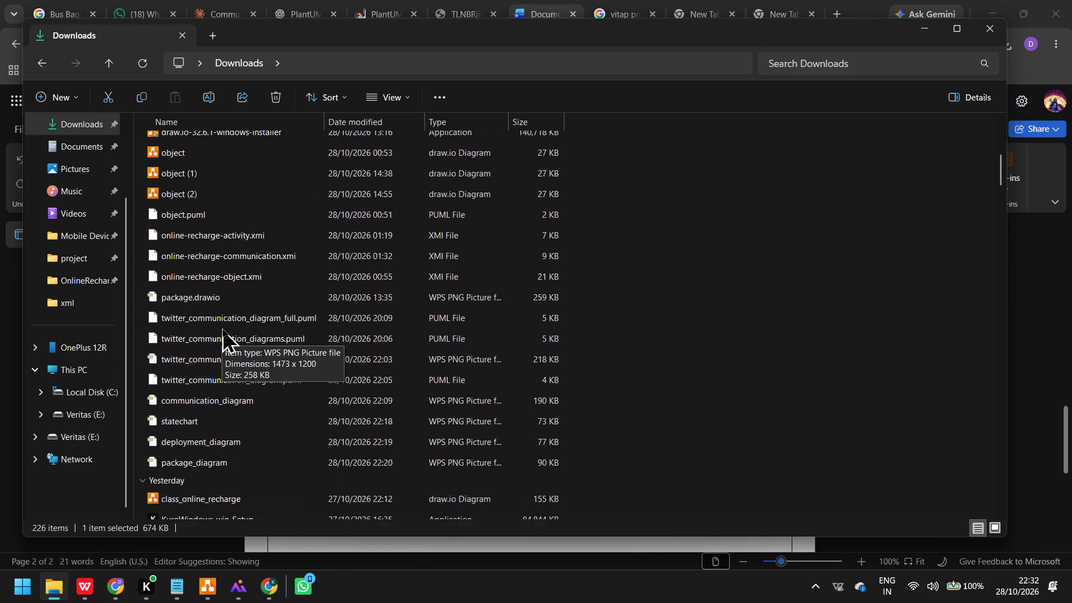
{"action": "left_click", "coordinate": [208, 403]}
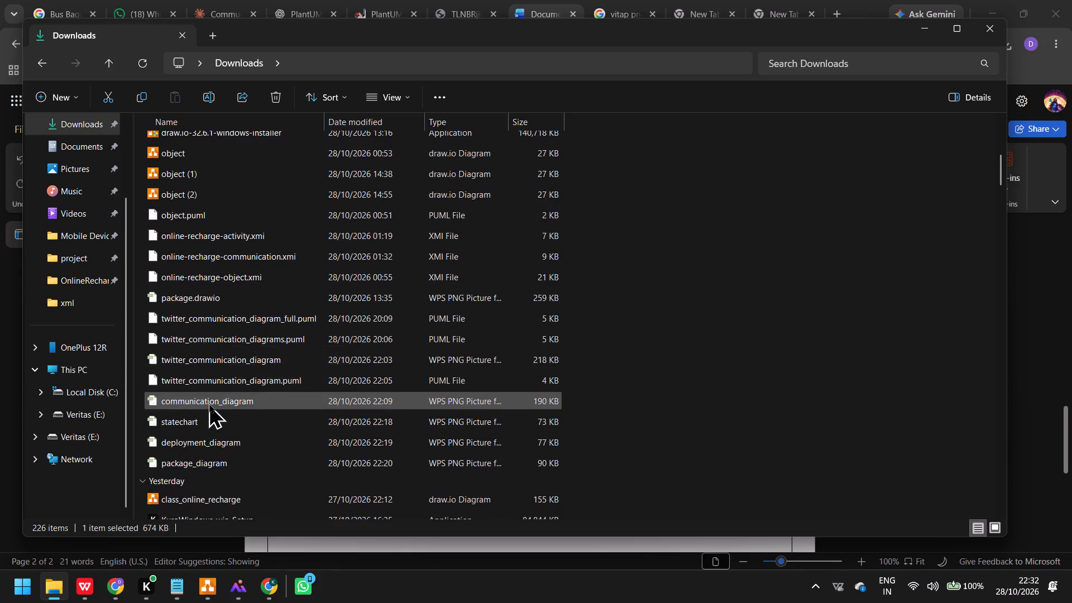
{"action": "key", "text": "ctrl+c"}
{"action": "key", "text": "space"}
{"action": "key", "text": "alt+space"}
{"action": "key", "text": "alt+Tab"}
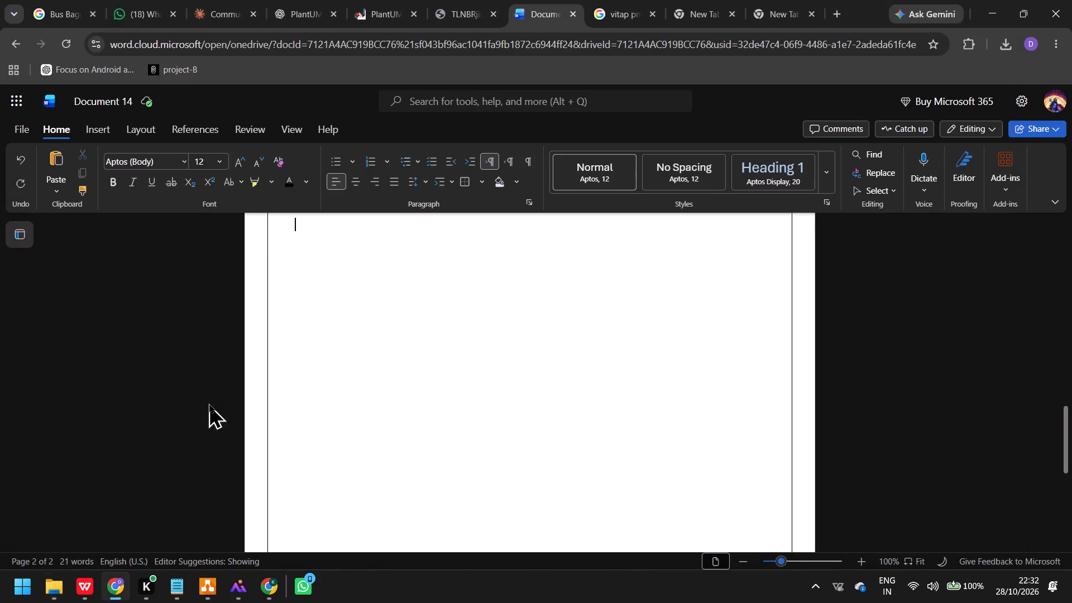
{"action": "key", "text": "ctrl+v"}
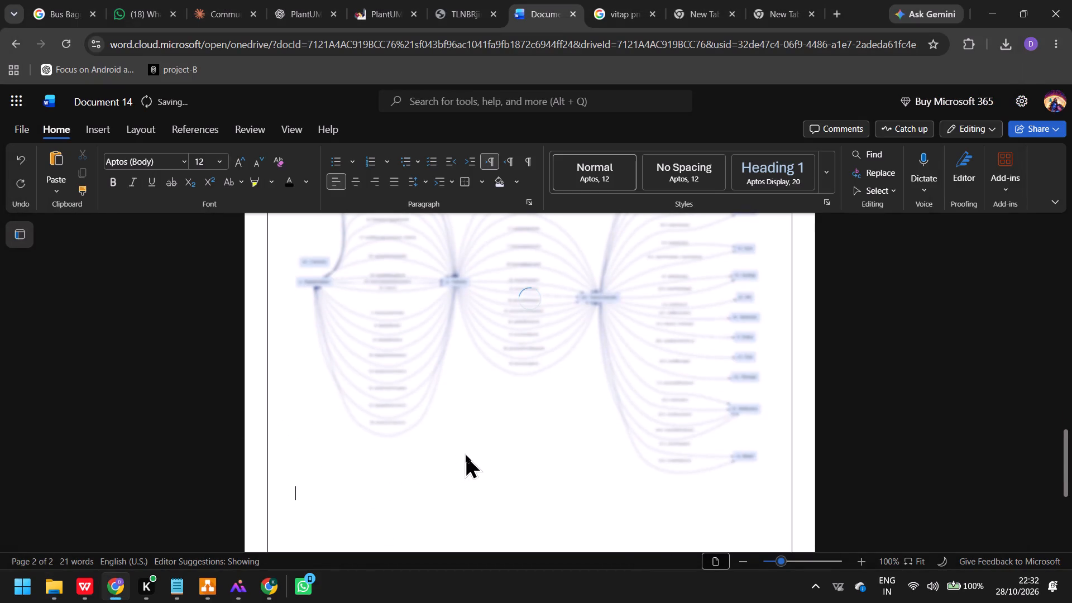
Rename the document file as collaboration.
{"action": "scroll", "coordinate": [465, 453], "scroll_direction": "down", "scroll_amount": 3}
{"action": "scroll", "coordinate": [465, 453], "scroll_direction": "up", "scroll_amount": 3}
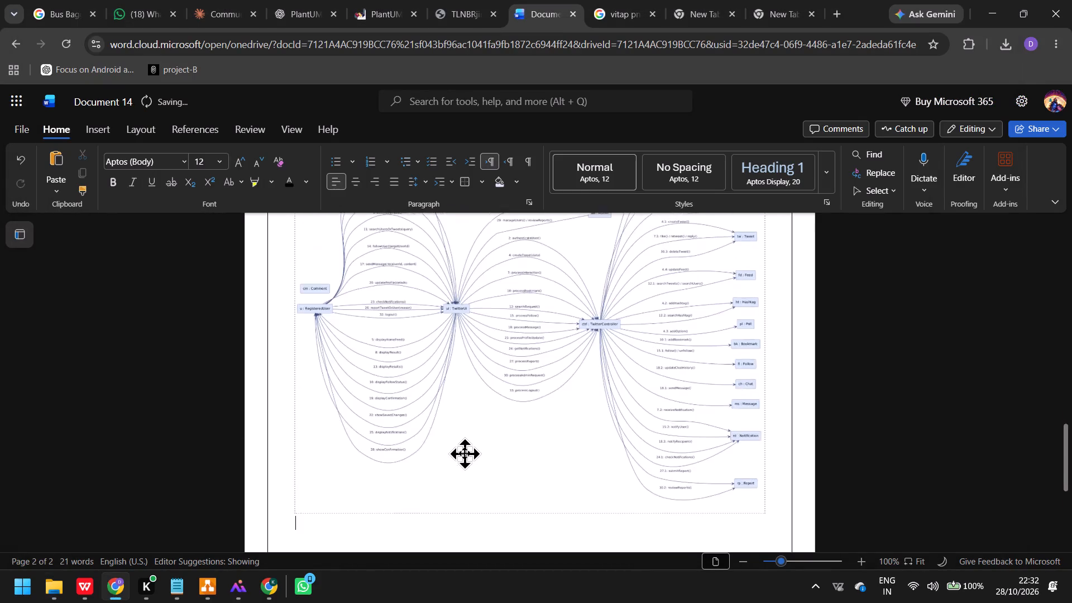
{"action": "scroll", "coordinate": [465, 453], "scroll_direction": "up", "scroll_amount": 3}
{"action": "scroll", "coordinate": [465, 453], "scroll_direction": "down", "scroll_amount": 3}
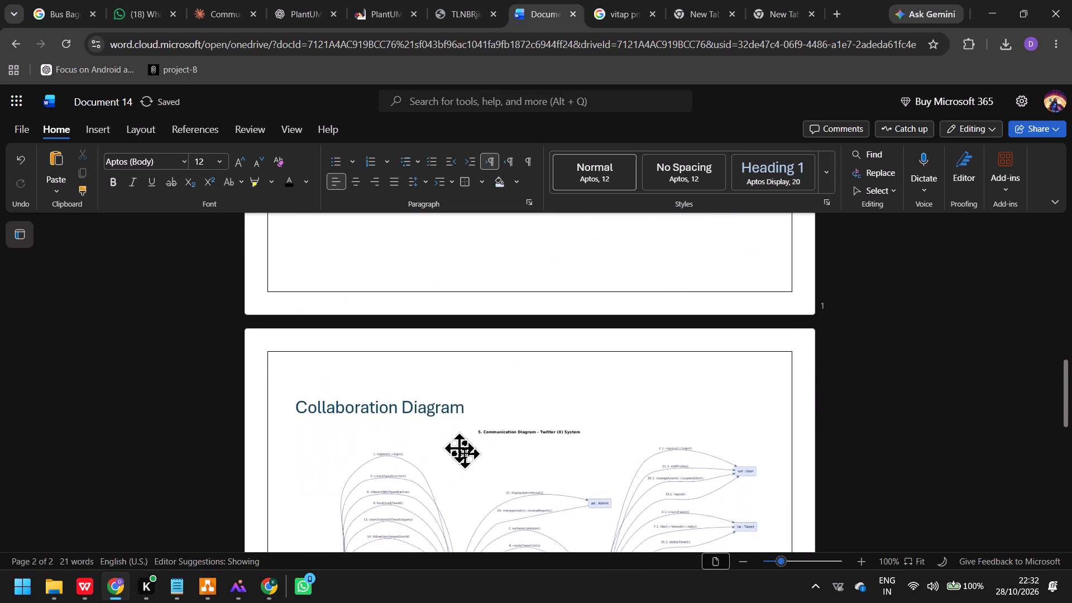
{"action": "scroll", "coordinate": [465, 453], "scroll_direction": "down", "scroll_amount": 3}
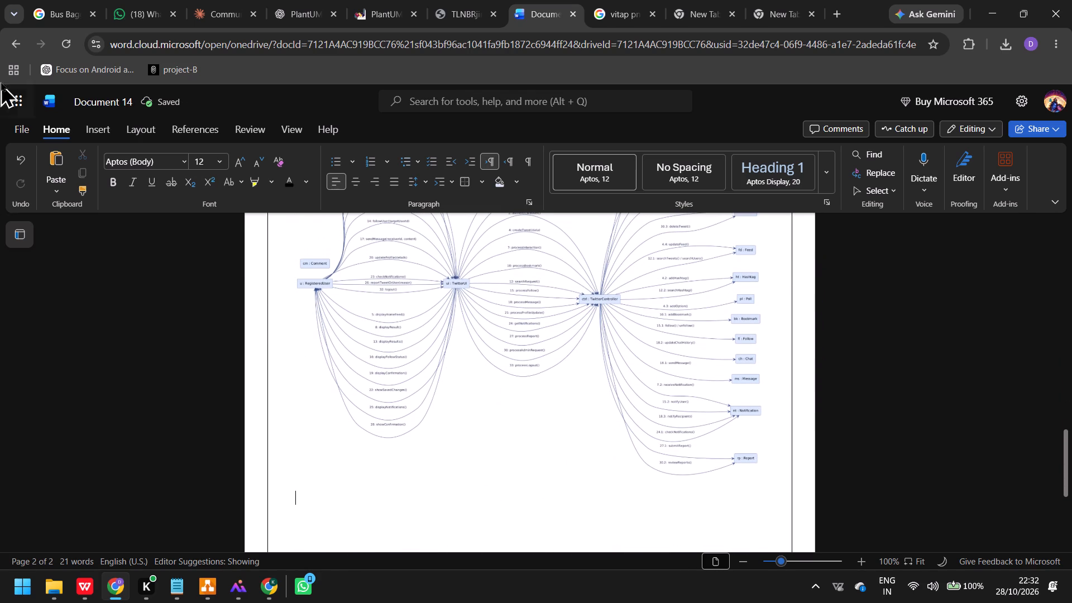
{"action": "left_click", "coordinate": [13, 132]}
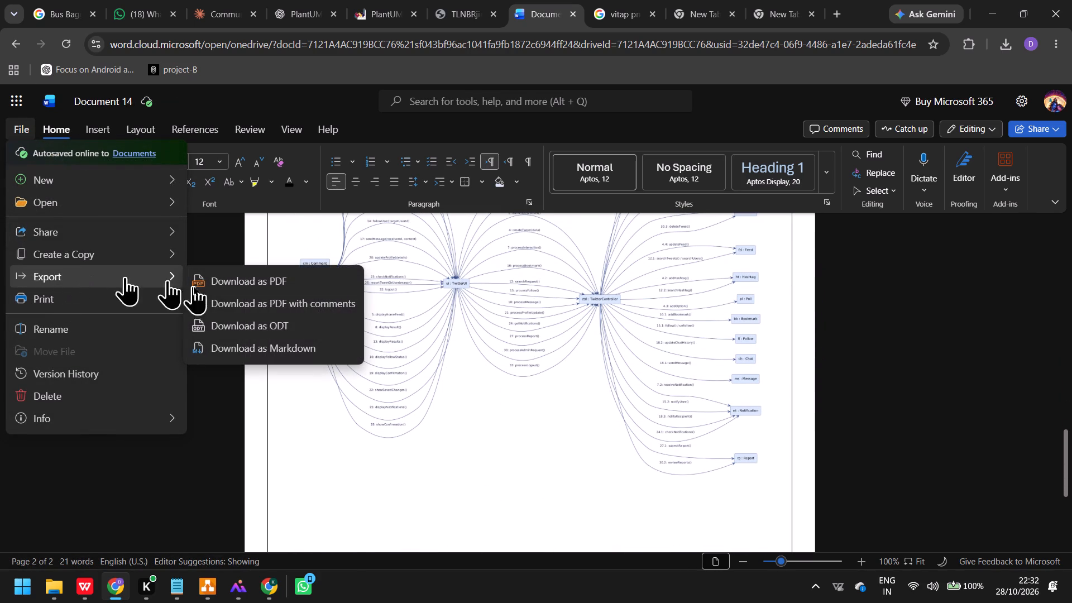
{"action": "left_click", "coordinate": [127, 101]}
{"action": "key", "text": "BackSpace"}
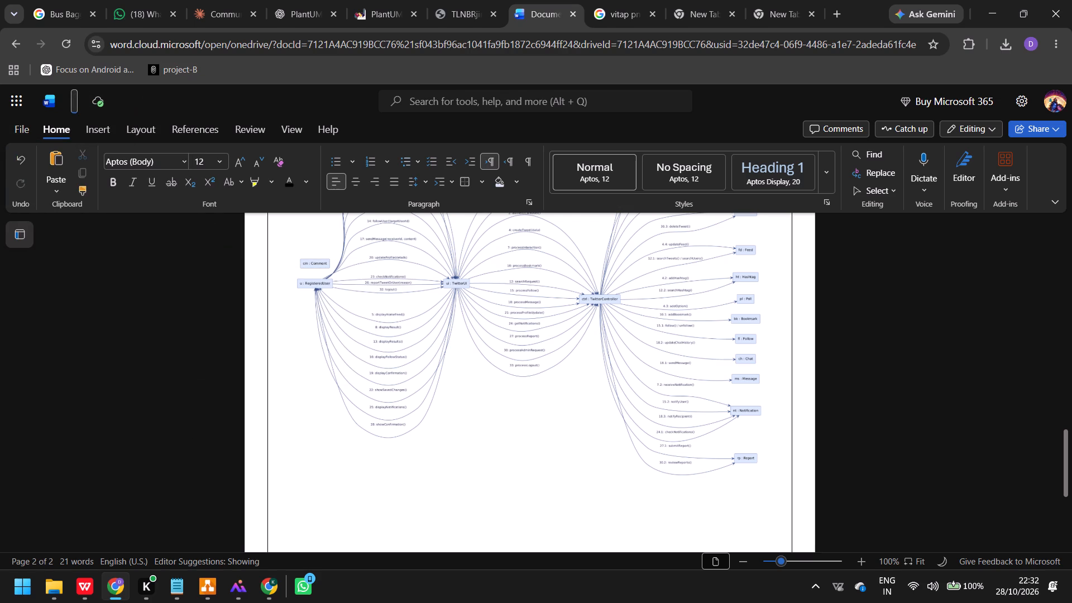
{"action": "type", "text": "co"}
{"action": "type", "text": "llab"}
{"action": "type", "text": "ora"}
{"action": "type", "text": "tion"}
{"action": "key", "text": "Return"}
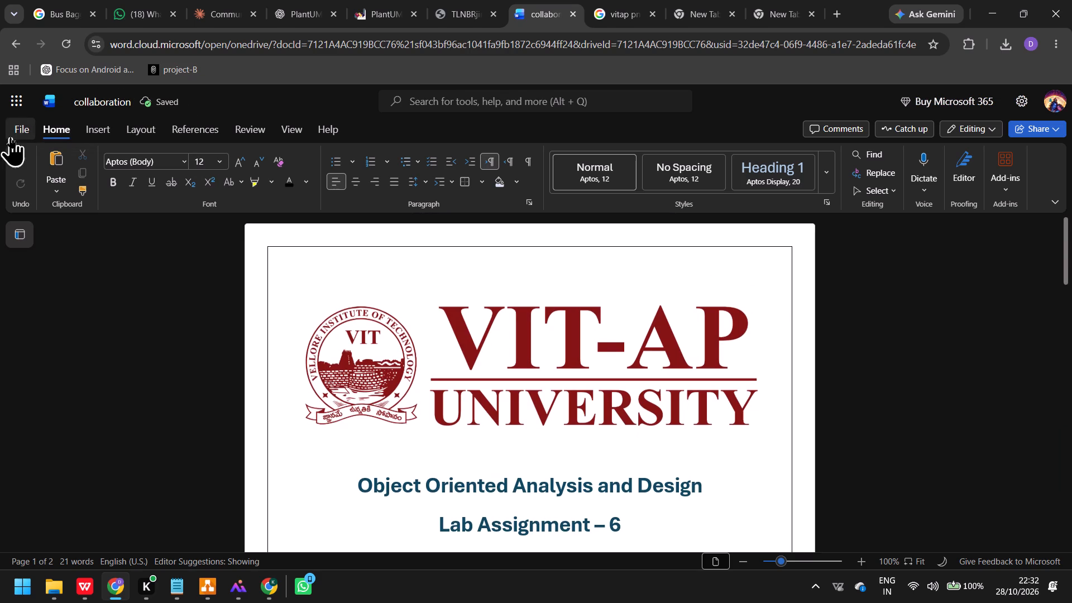
Export the collaboration document as a PDF and download it.
{"action": "left_click", "coordinate": [14, 132]}
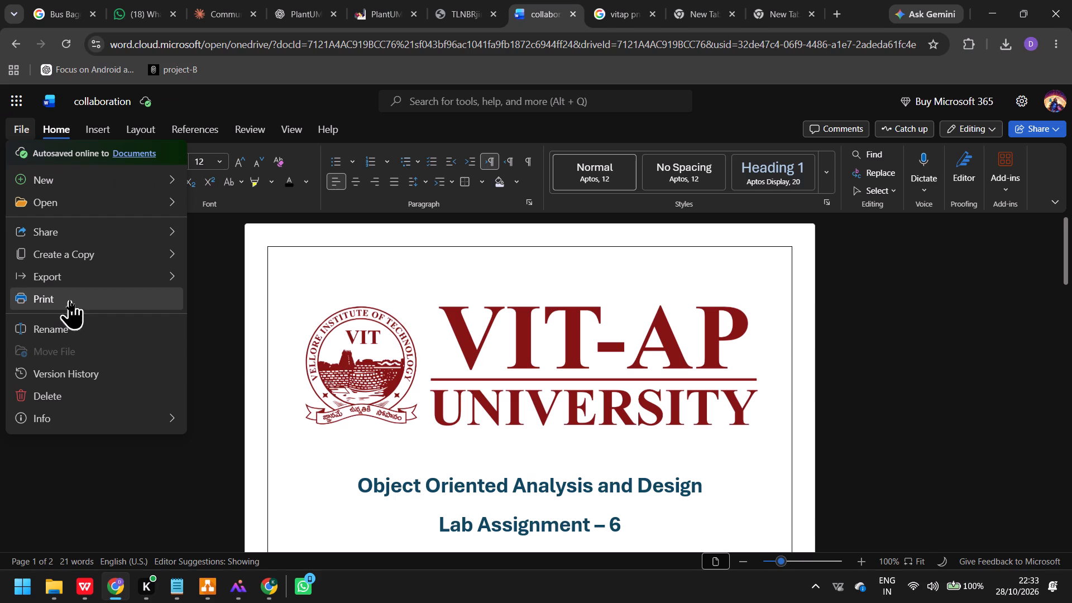
{"action": "left_click", "coordinate": [253, 285]}
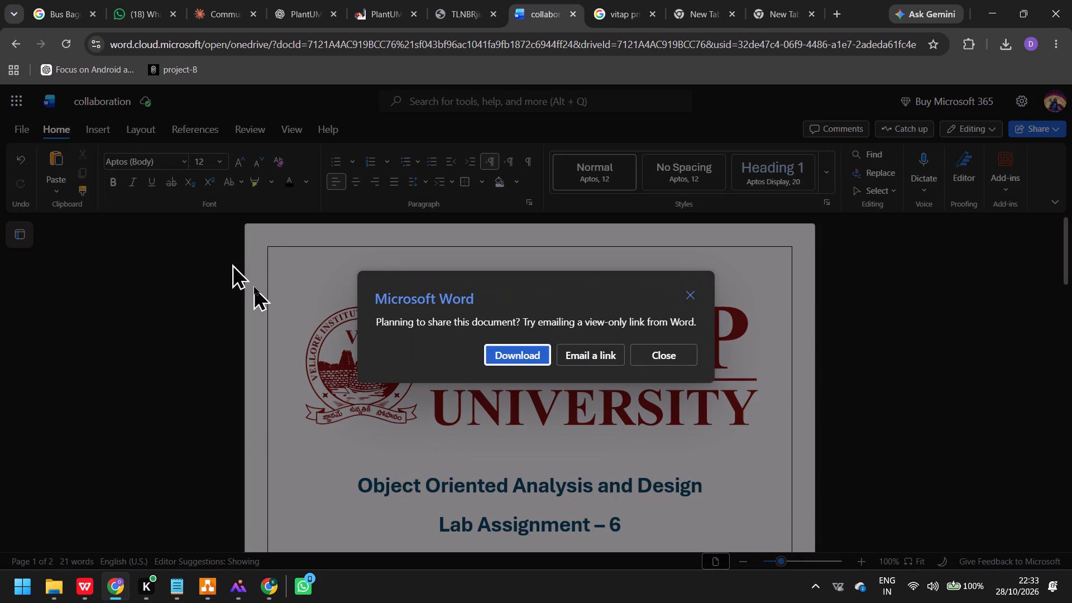
{"action": "key", "text": "Return"}
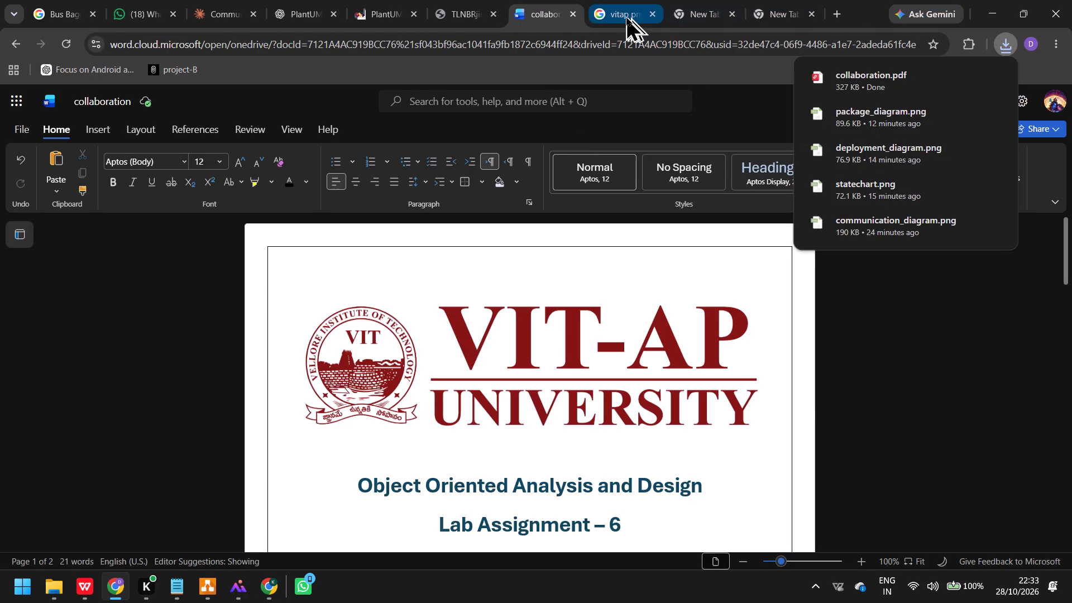
Close the vitap search tab and one of the empty browser tabs.
{"action": "left_click", "coordinate": [654, 16]}
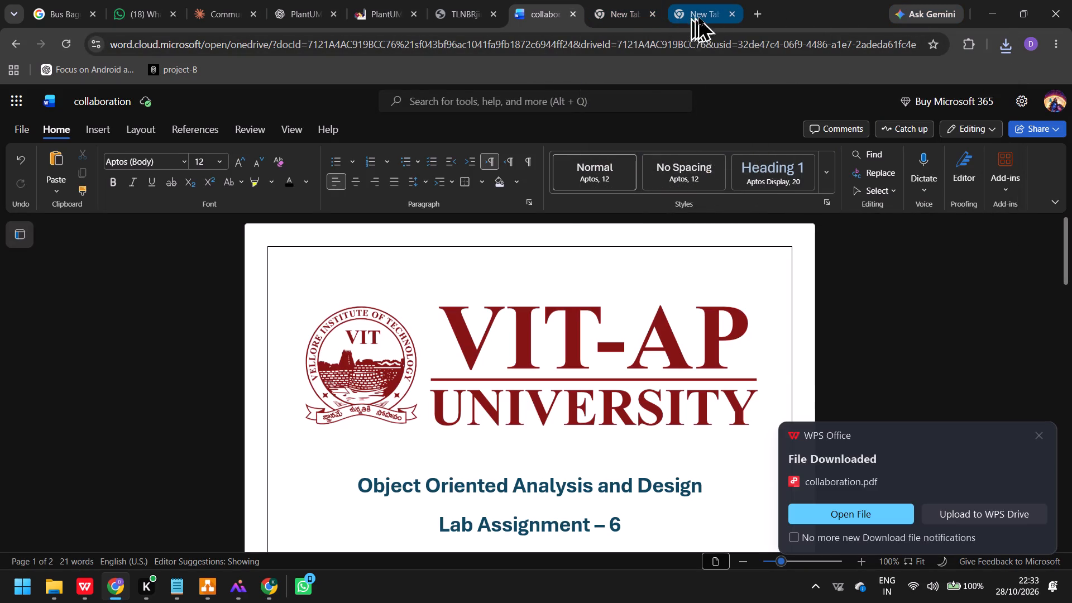
{"action": "left_click", "coordinate": [728, 16]}
{"action": "left_click", "coordinate": [679, 15]}
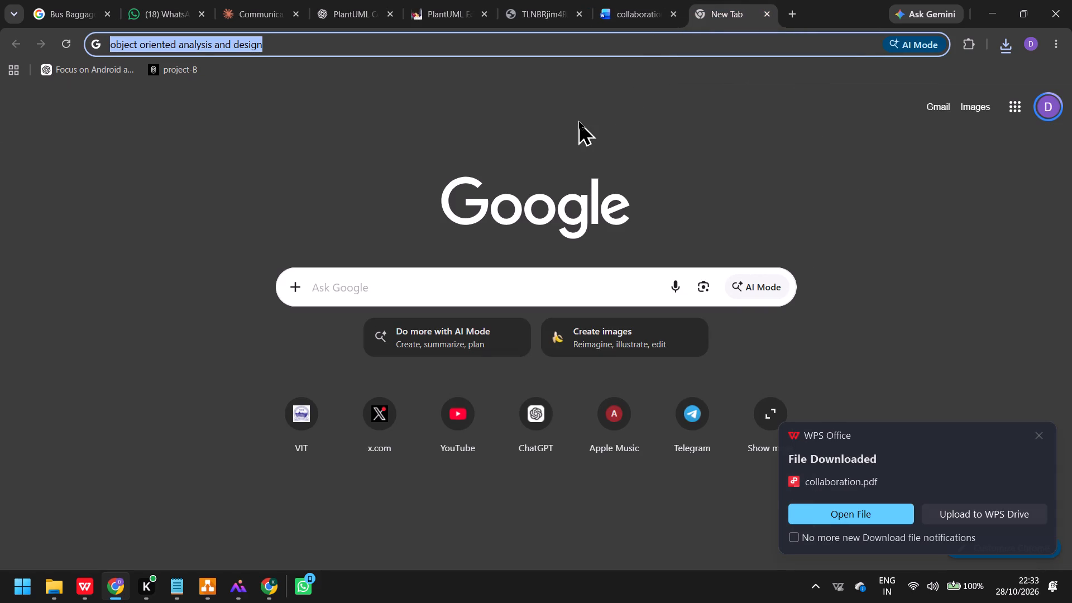
Search the web for "vit ap vtop" and open the VIT-AP - VTOP site from the results.
{"action": "key", "text": "BackSpace"}
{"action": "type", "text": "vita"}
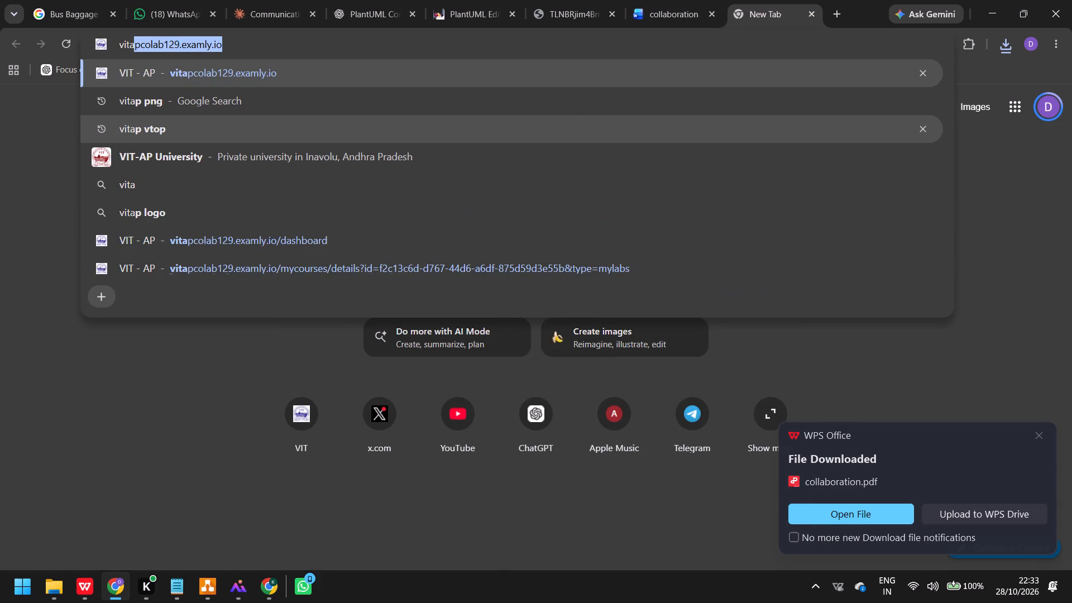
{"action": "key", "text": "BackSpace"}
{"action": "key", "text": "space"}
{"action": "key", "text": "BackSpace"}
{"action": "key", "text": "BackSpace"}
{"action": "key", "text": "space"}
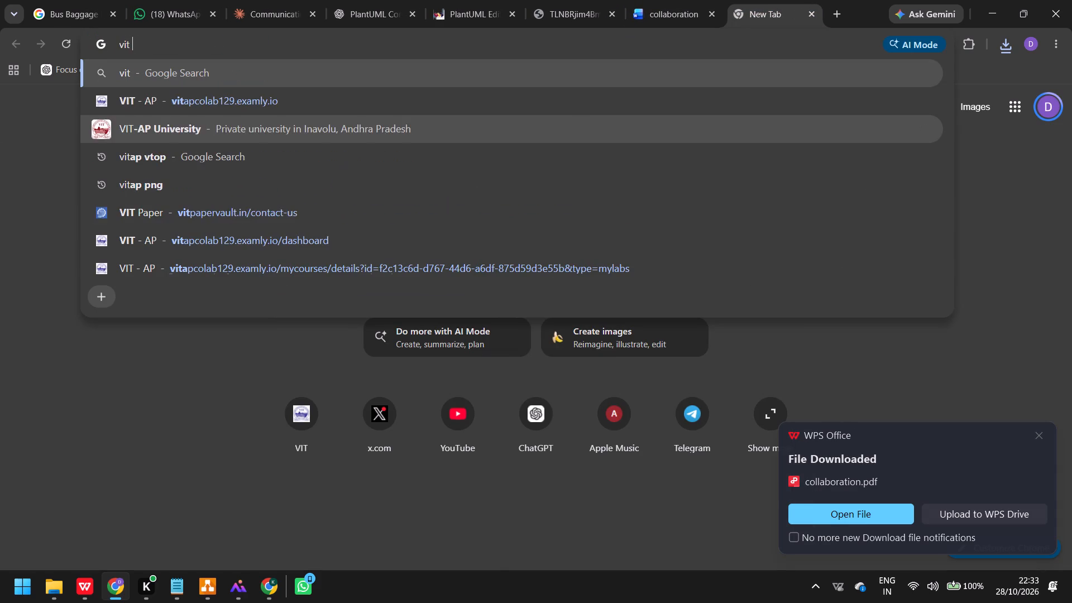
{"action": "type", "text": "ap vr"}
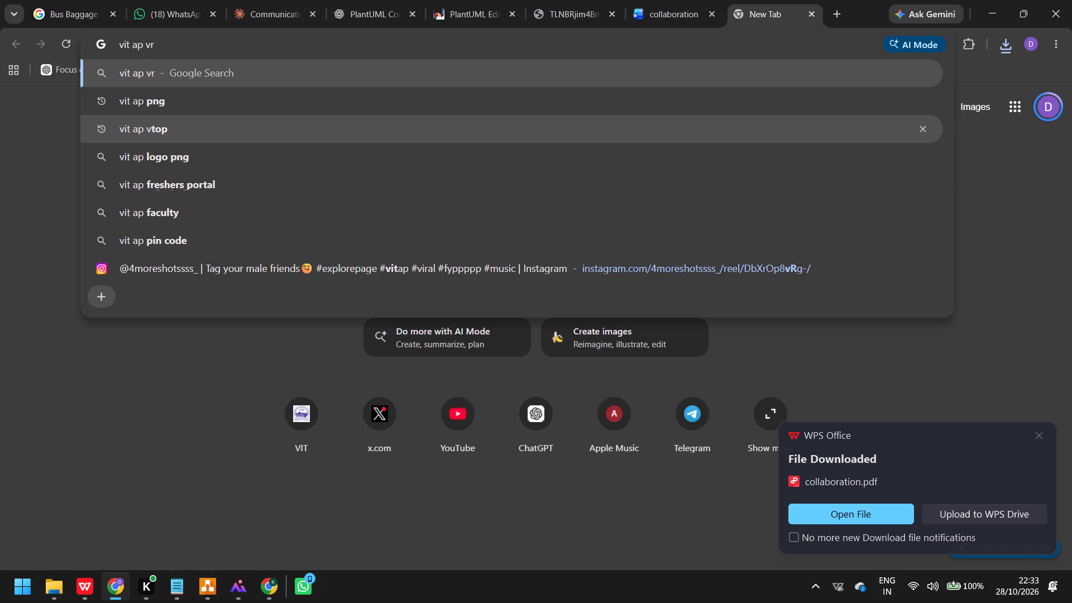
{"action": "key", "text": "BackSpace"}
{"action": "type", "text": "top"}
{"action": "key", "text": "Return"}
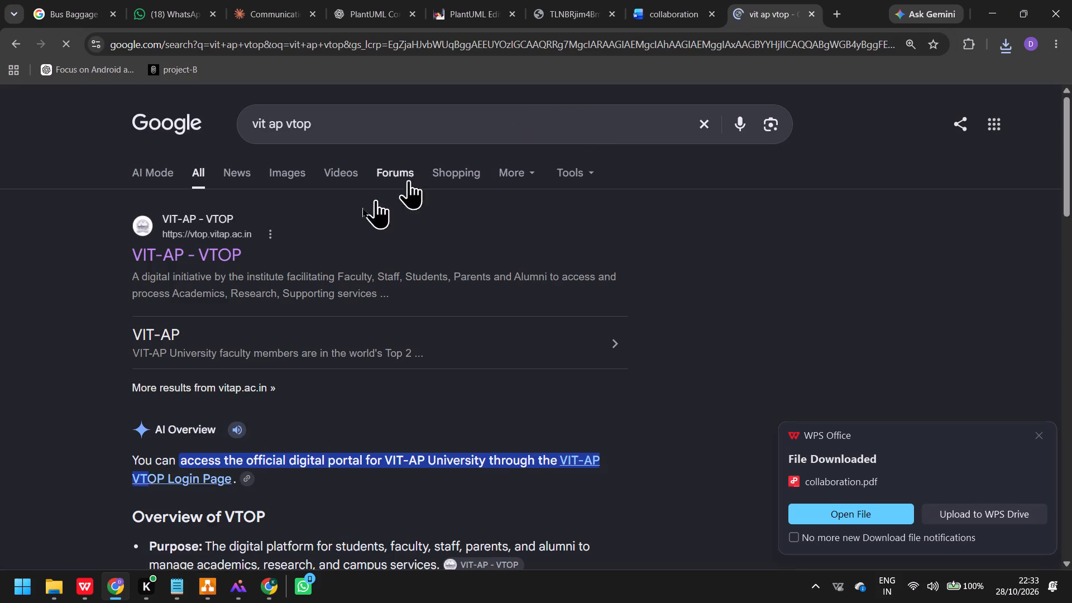
{"action": "left_click", "coordinate": [198, 246]}
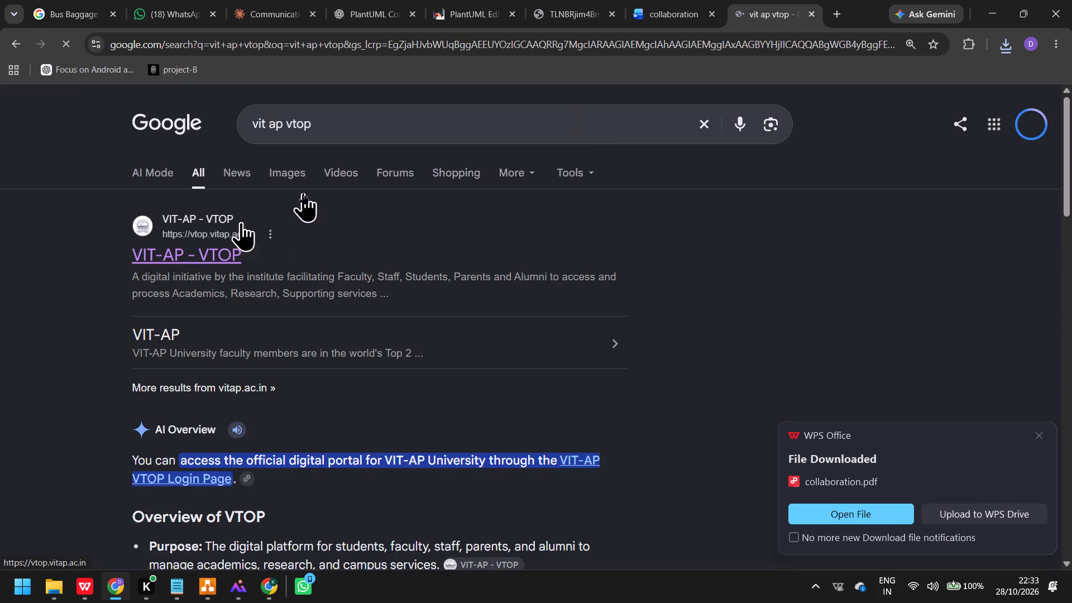
Return to the collaboration document and look through its cover page and Collaboration Diagram page.
{"action": "left_click", "coordinate": [666, 1]}
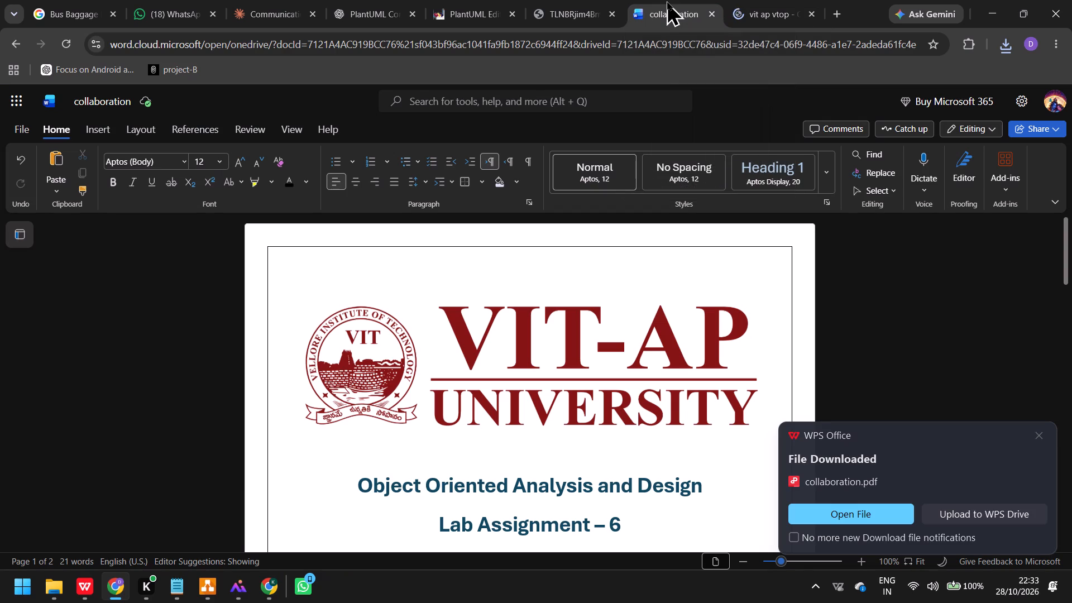
{"action": "scroll", "coordinate": [693, 350], "scroll_direction": "down", "scroll_amount": 5}
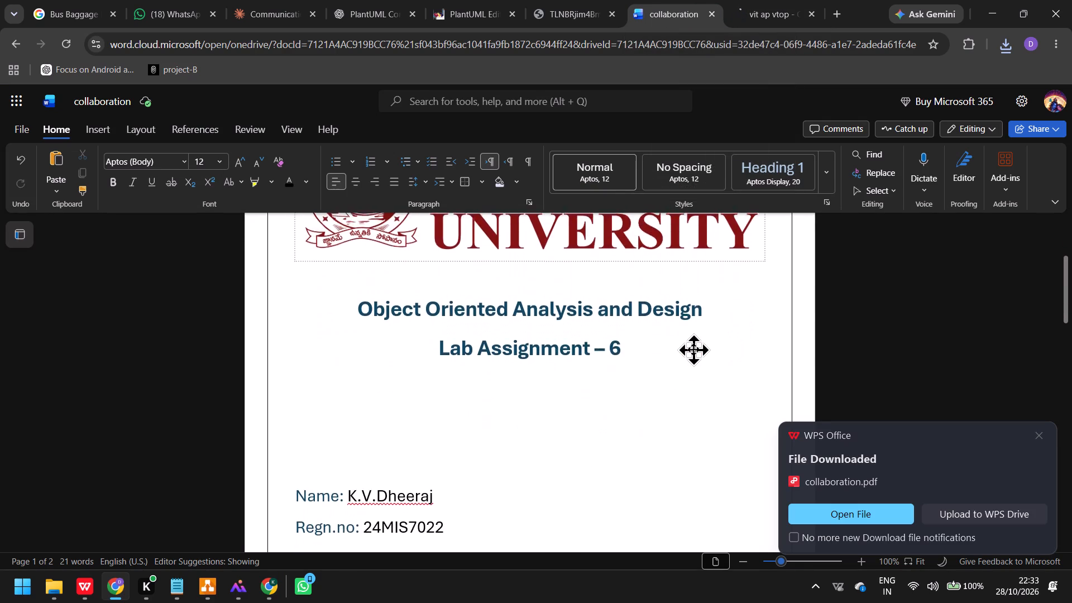
{"action": "scroll", "coordinate": [693, 350], "scroll_direction": "down", "scroll_amount": 4}
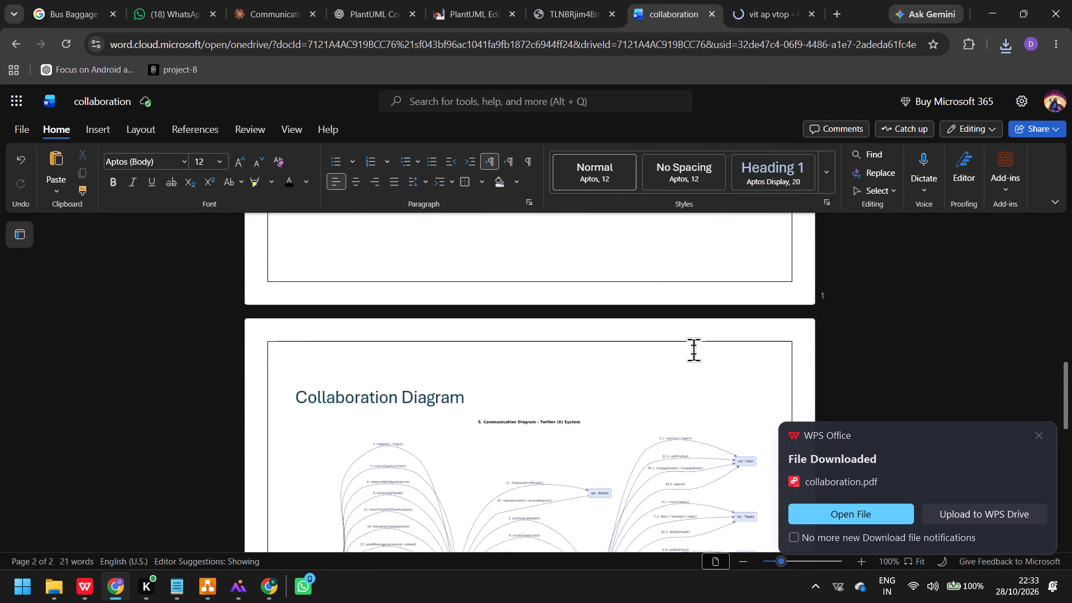
{"action": "scroll", "coordinate": [693, 350], "scroll_direction": "down", "scroll_amount": 2}
{"action": "scroll", "coordinate": [693, 350], "scroll_direction": "left", "scroll_amount": 1}
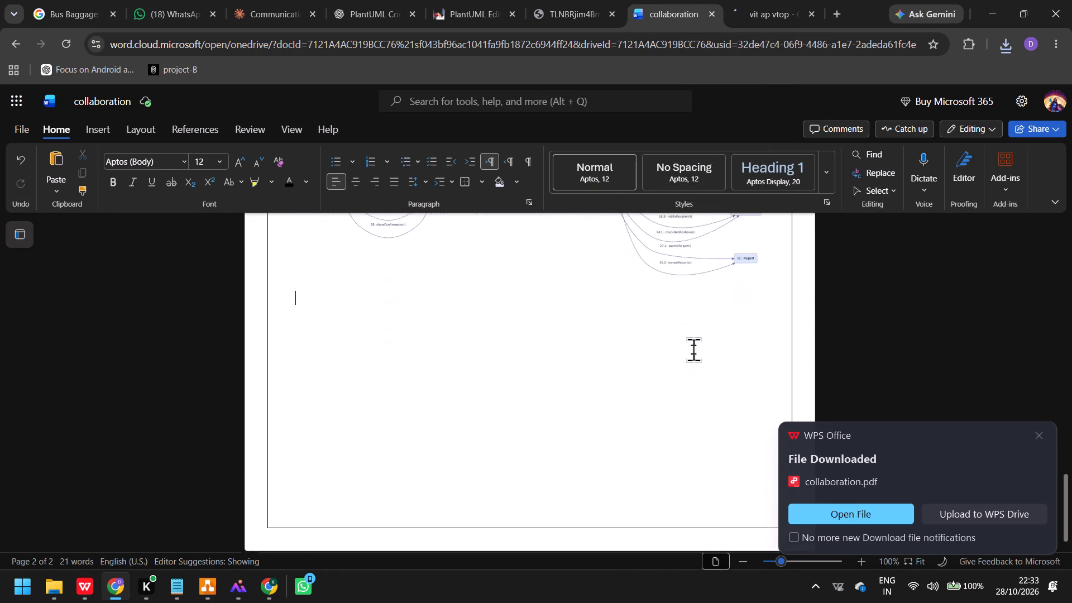
{"action": "scroll", "coordinate": [693, 350], "scroll_direction": "left", "scroll_amount": 1}
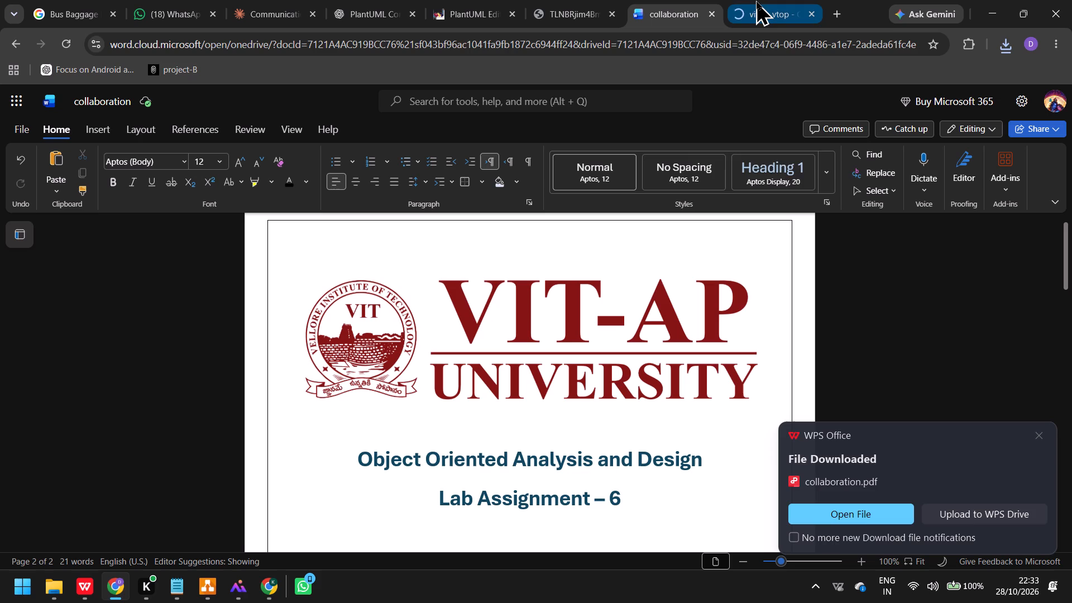
Change the Lab Assignment number on the cover page to 7.
{"action": "scroll", "coordinate": [572, 500], "scroll_direction": "down", "scroll_amount": 2}
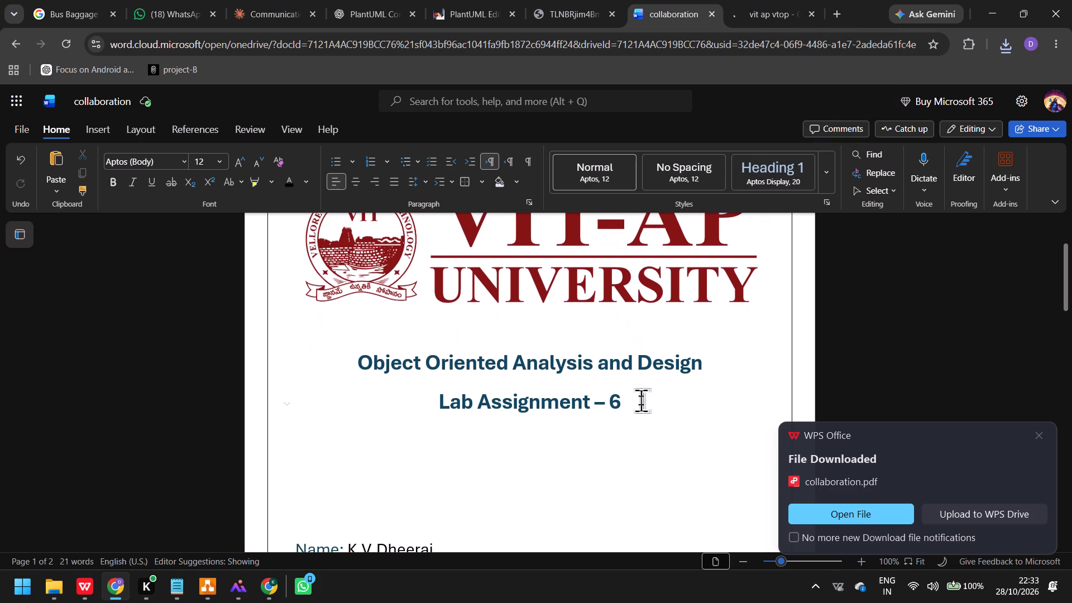
{"action": "left_click", "coordinate": [641, 400]}
{"action": "key", "text": "BackSpace"}
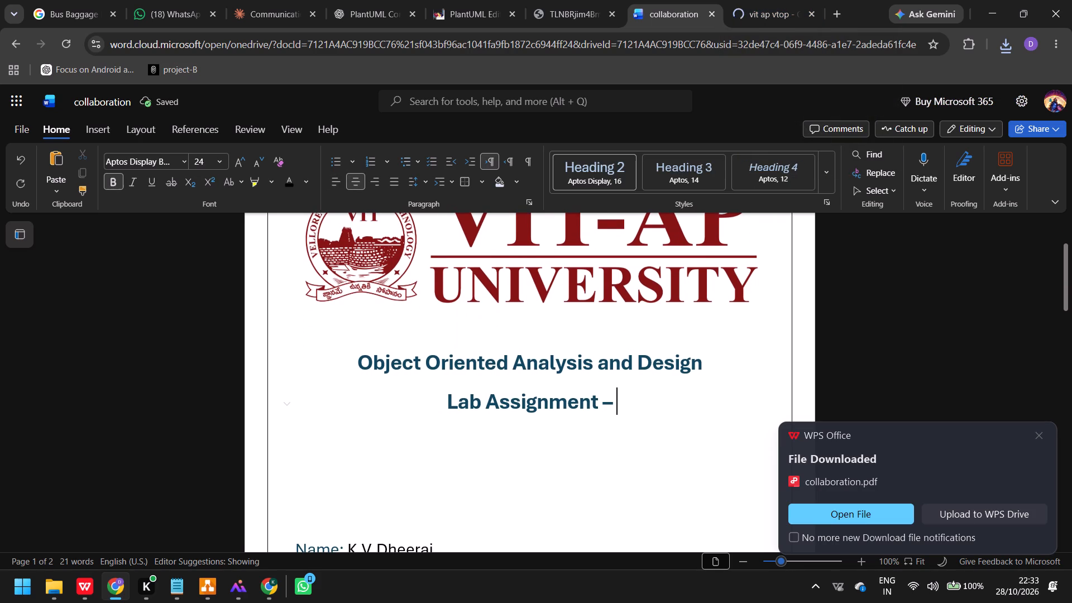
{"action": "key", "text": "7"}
Replace the word Collaboration with State in the diagram heading on the second page.
{"action": "scroll", "coordinate": [641, 400], "scroll_direction": "down", "scroll_amount": 6}
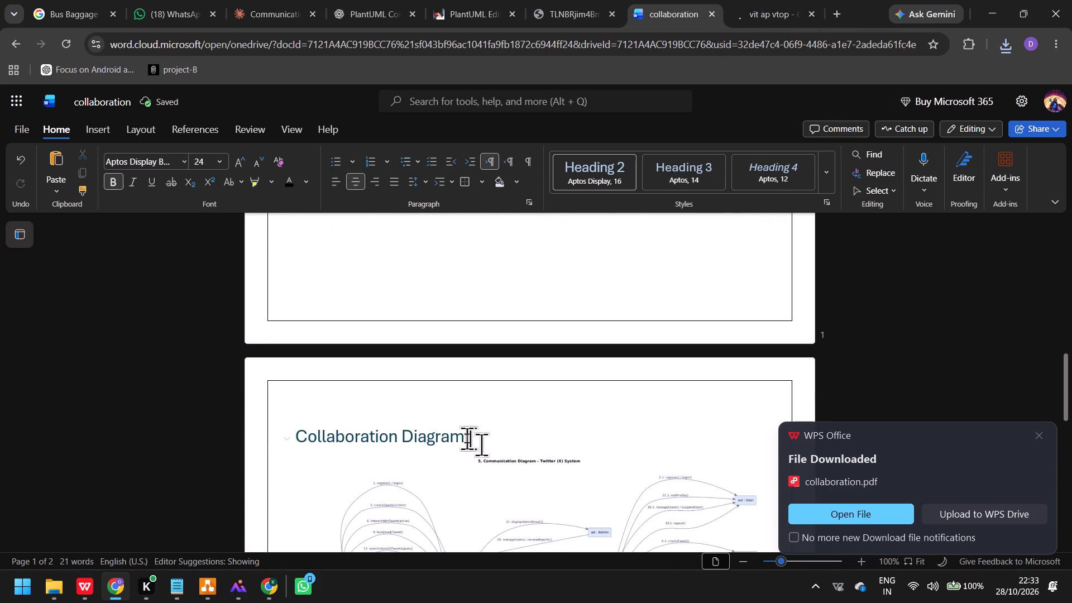
{"action": "left_click", "coordinate": [401, 435]}
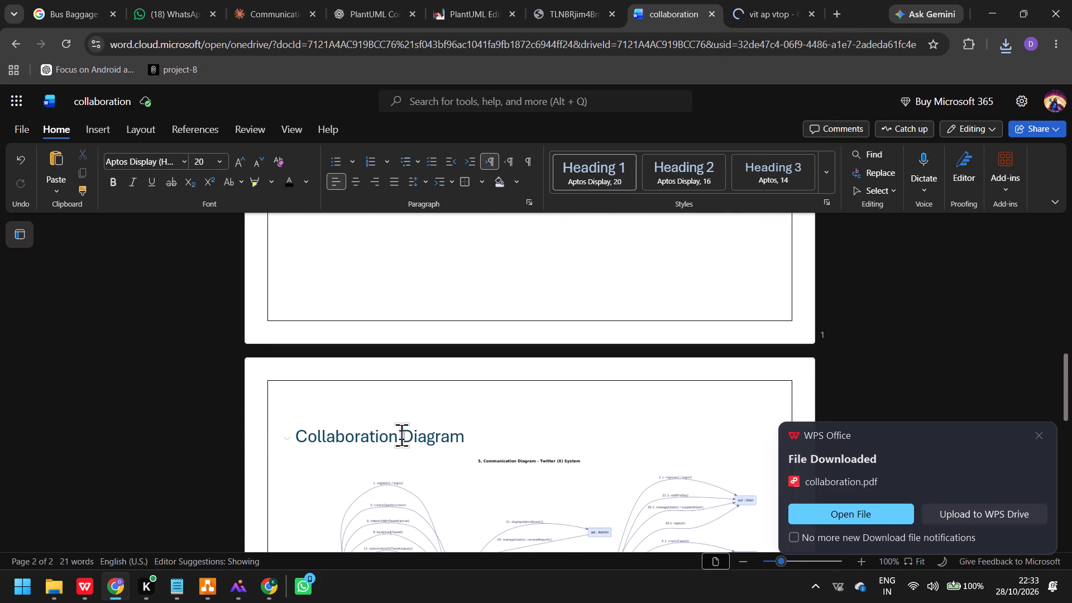
{"action": "key", "text": "Left"}
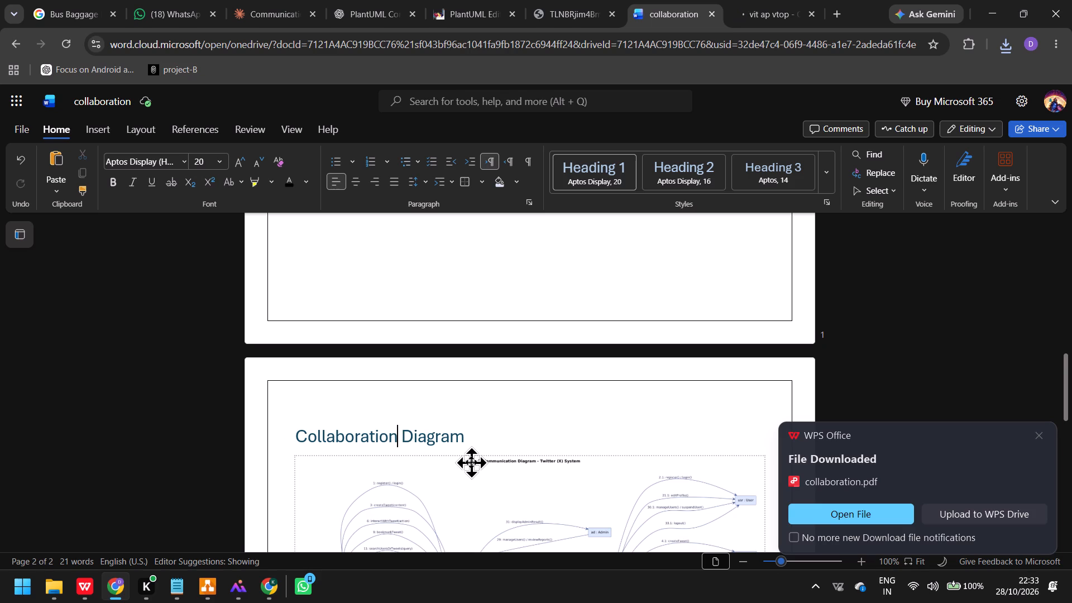
{"action": "key", "text": "ctrl+BackSpace"}
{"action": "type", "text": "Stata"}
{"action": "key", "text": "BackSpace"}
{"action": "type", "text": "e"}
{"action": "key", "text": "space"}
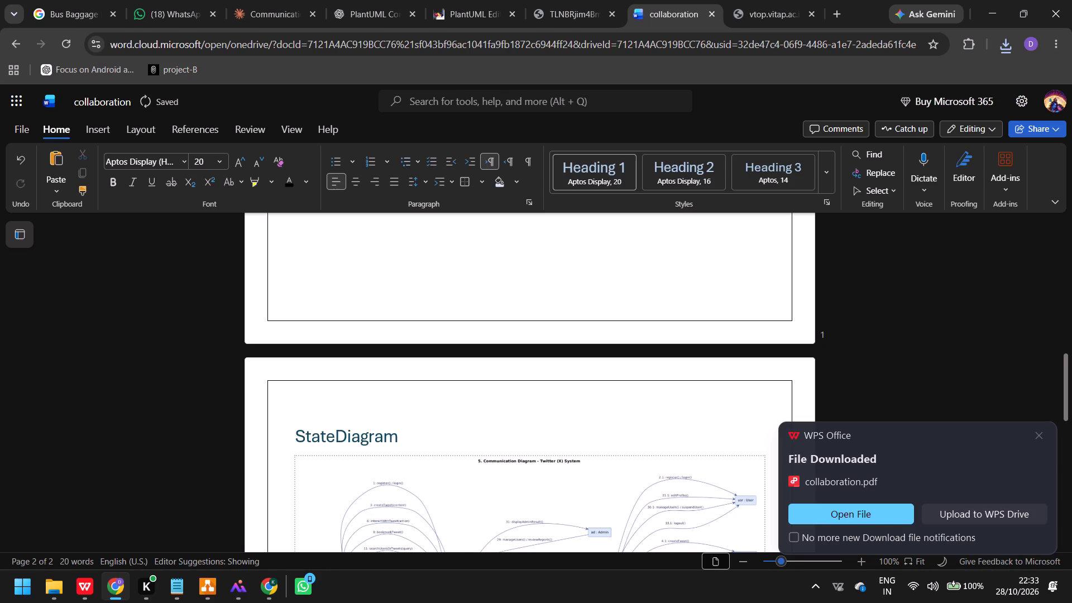
Add the word Chart to the second page's heading so that it reads "State Chart Diagram".
{"action": "type", "text": "Chart"}
{"action": "key", "text": "space"}
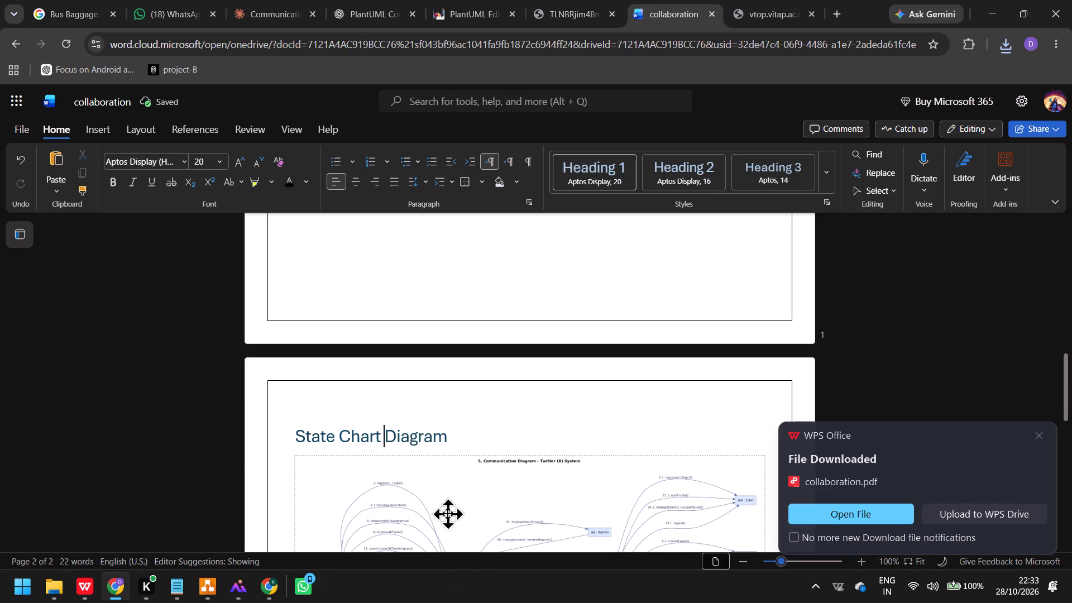
Replace the communication diagram picture on the second page with the statechart picture from the Downloads folder.
{"action": "scroll", "coordinate": [514, 461], "scroll_direction": "down", "scroll_amount": 3}
{"action": "left_click", "coordinate": [514, 441]}
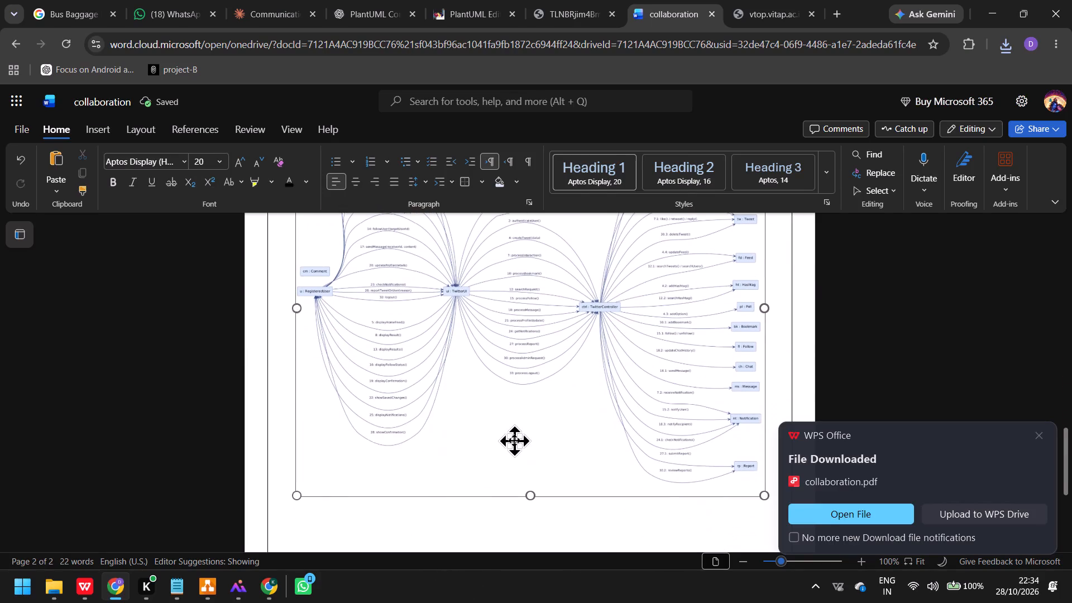
{"action": "key", "text": "Delete"}
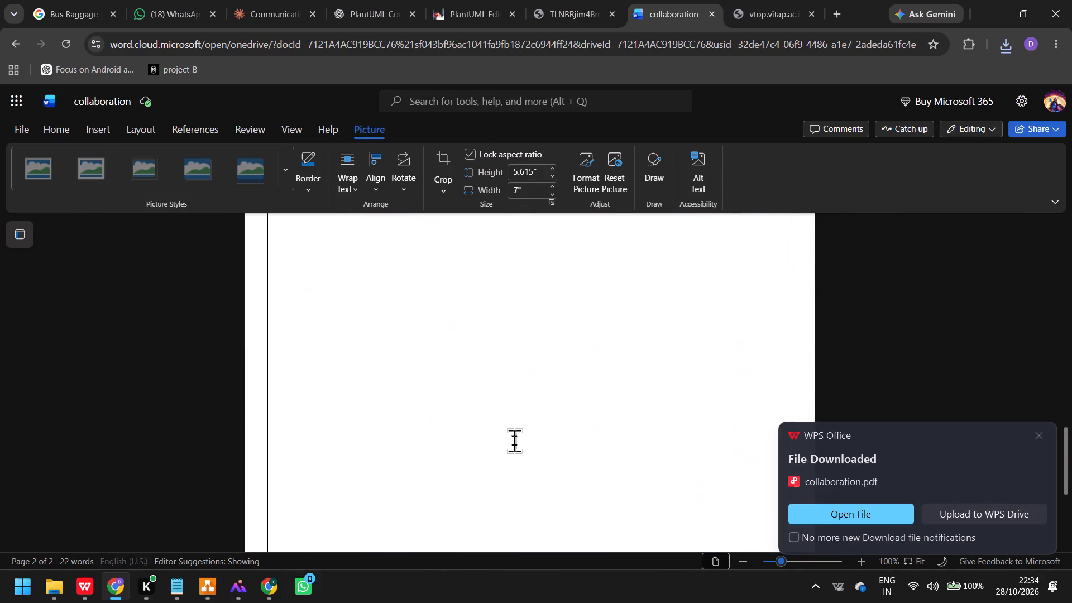
{"action": "key", "text": "alt+Tab"}
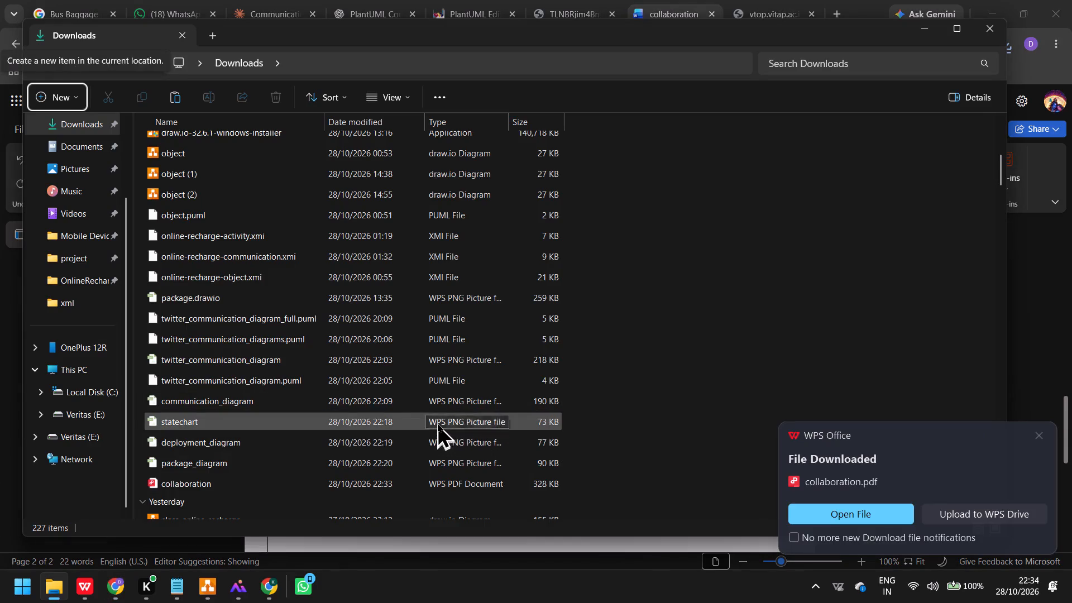
{"action": "left_click", "coordinate": [437, 423]}
{"action": "key", "text": "ctrl+c"}
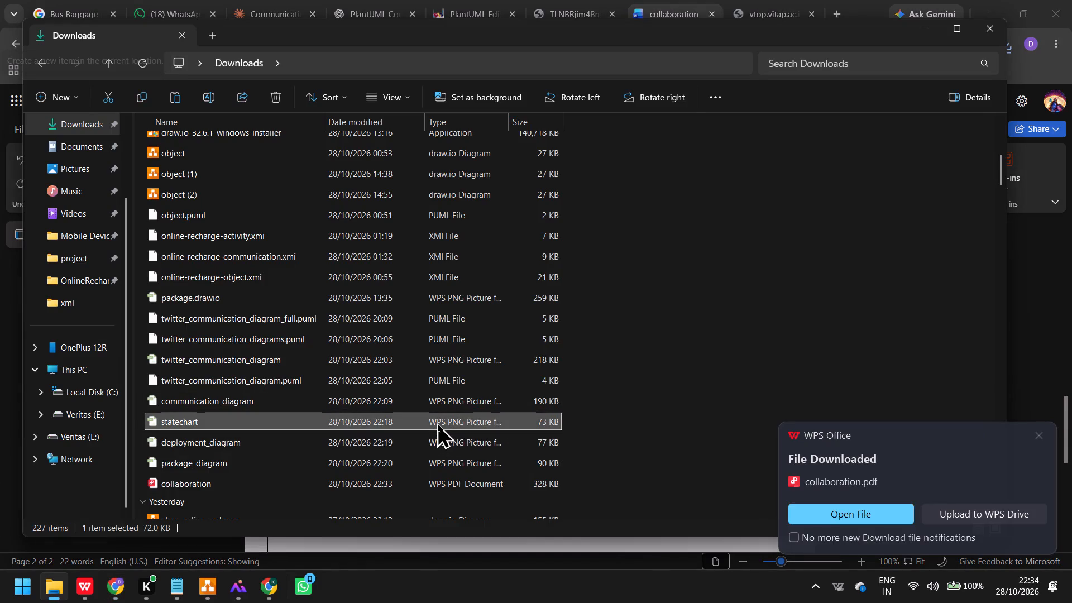
{"action": "key", "text": "alt+Tab"}
{"action": "key", "text": "ctrl+v"}
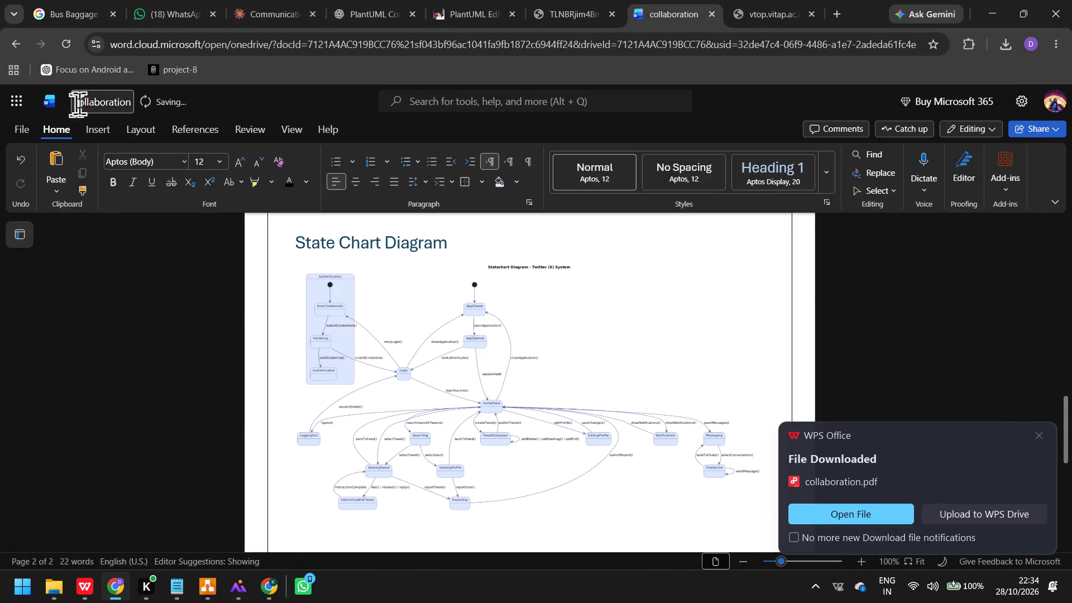
Rename the document file as statechart_diagram.
{"action": "left_click", "coordinate": [96, 98]}
{"action": "key", "text": "BackSpace"}
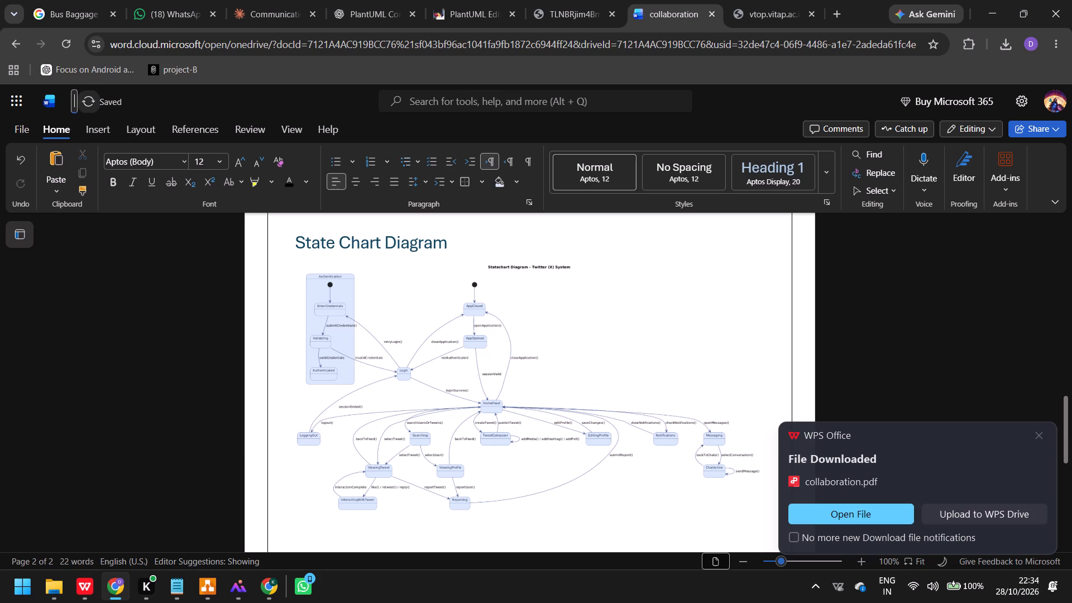
{"action": "type", "text": "stat"}
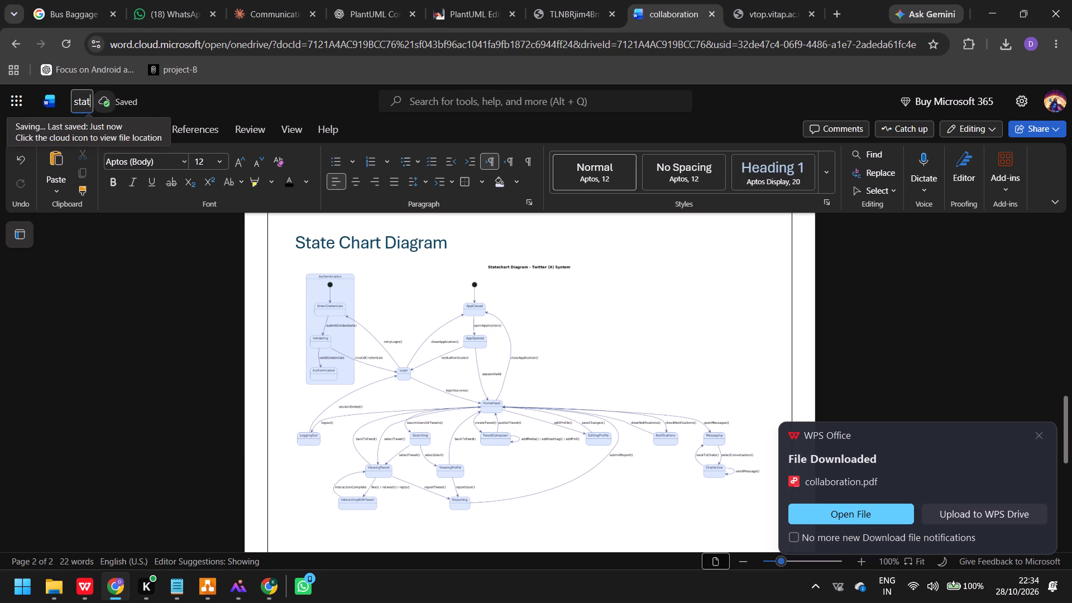
{"action": "type", "text": "echart"}
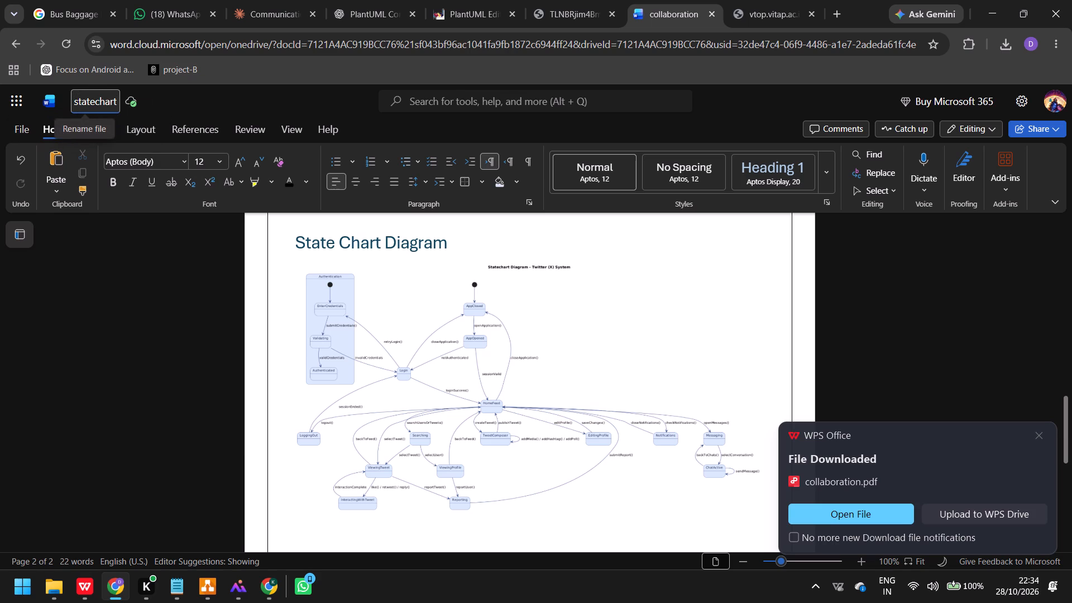
{"action": "type", "text": "_diagram"}
{"action": "key", "text": "Return"}
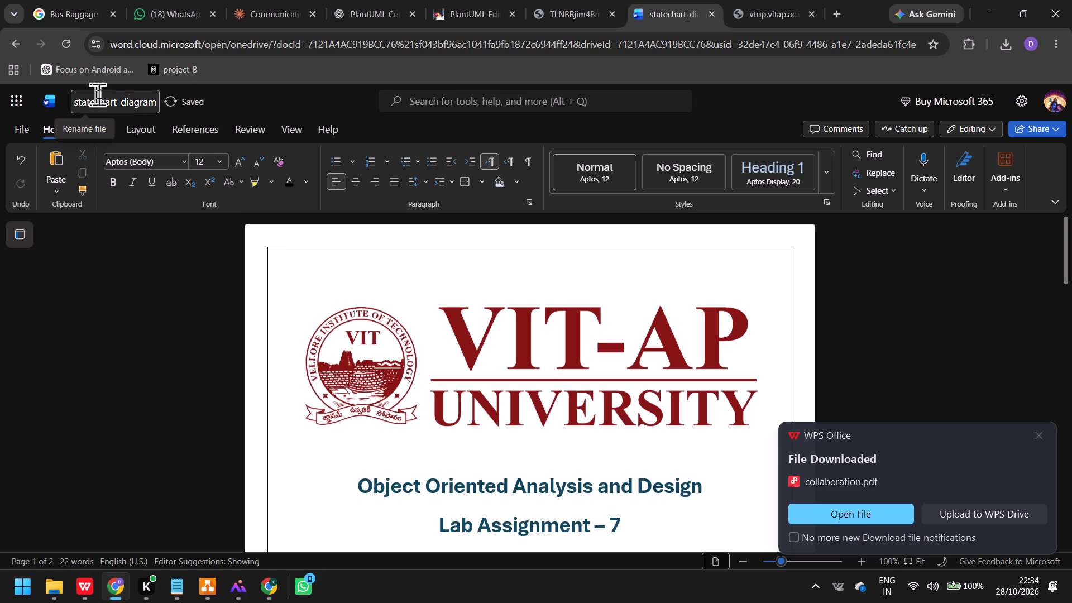
Export the statechart_diagram document as a PDF and download it, reloading the vtop.vitap.ac.in page in between.
{"action": "left_click", "coordinate": [17, 126]}
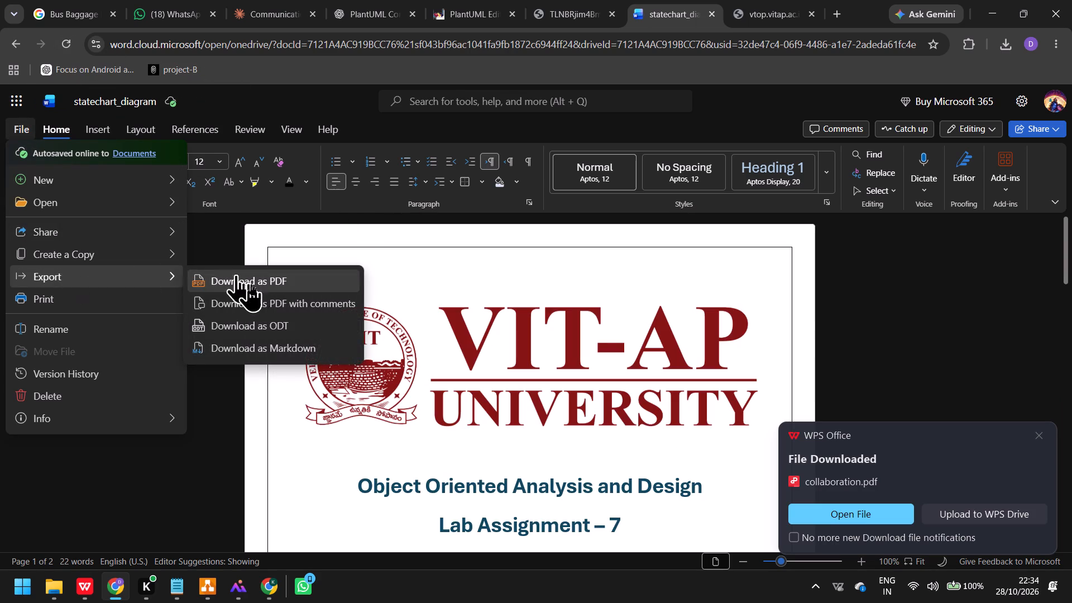
{"action": "left_click", "coordinate": [260, 288]}
{"action": "left_click", "coordinate": [736, 0]}
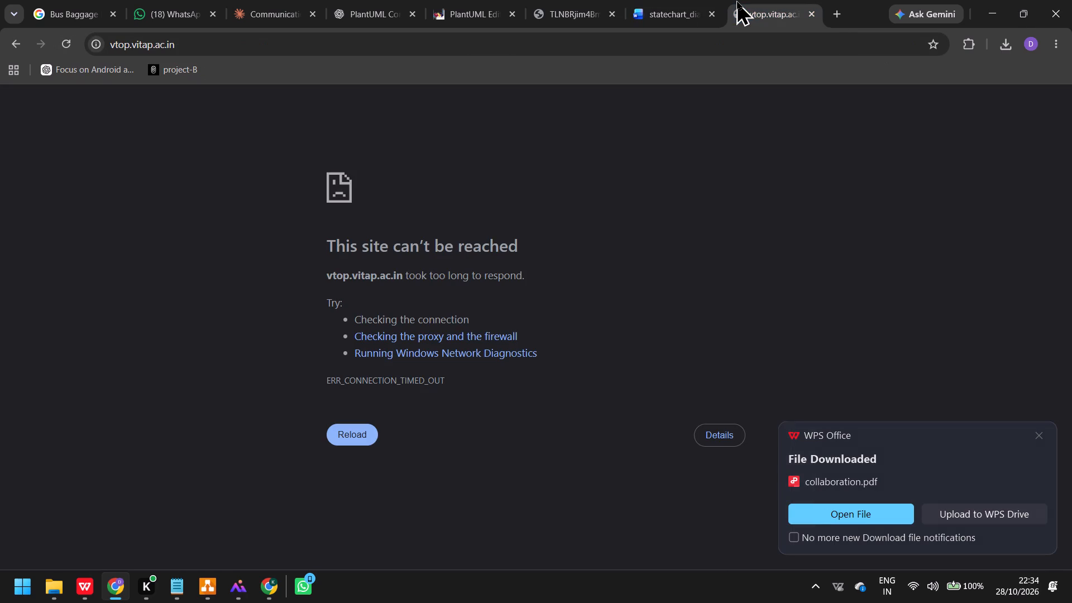
{"action": "left_click", "coordinate": [368, 429]}
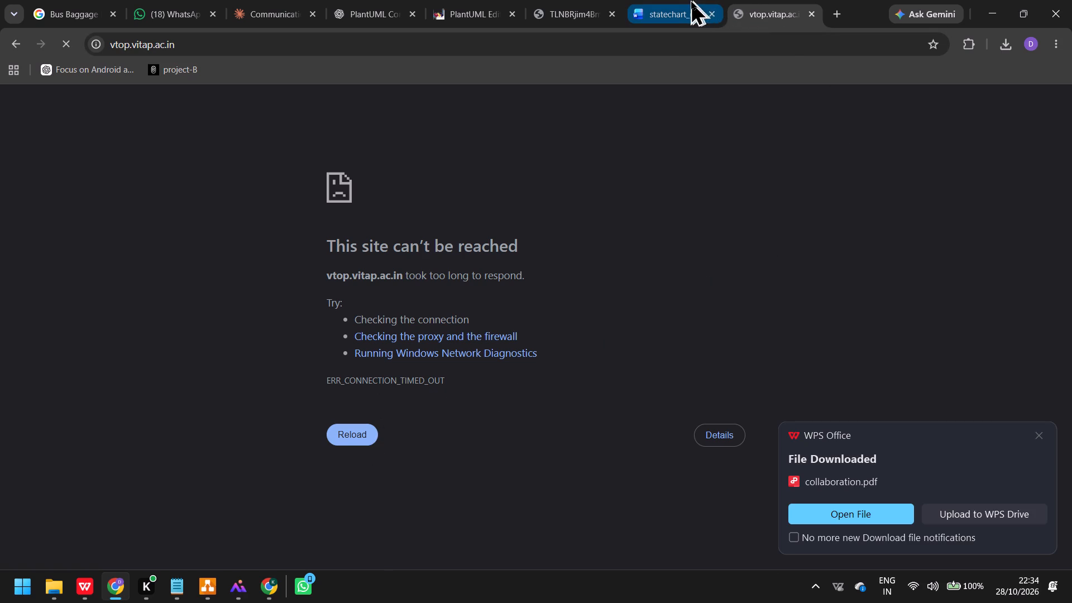
{"action": "left_click", "coordinate": [689, 3]}
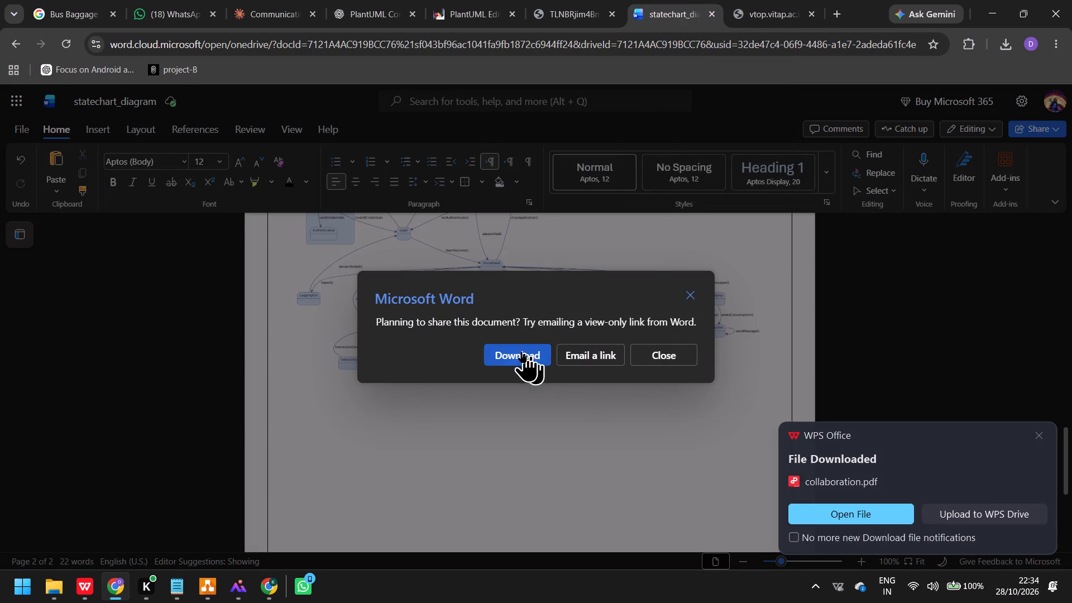
{"action": "left_click", "coordinate": [516, 350]}
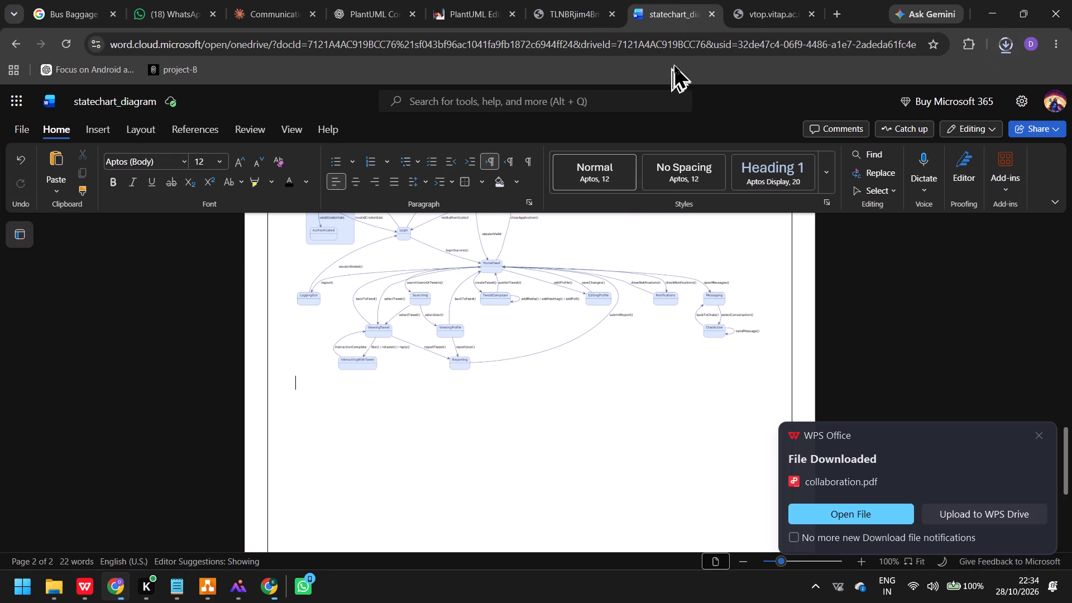
Change the lab assignment number on the cover page to 8.
{"action": "scroll", "coordinate": [633, 294], "scroll_direction": "up", "scroll_amount": 5}
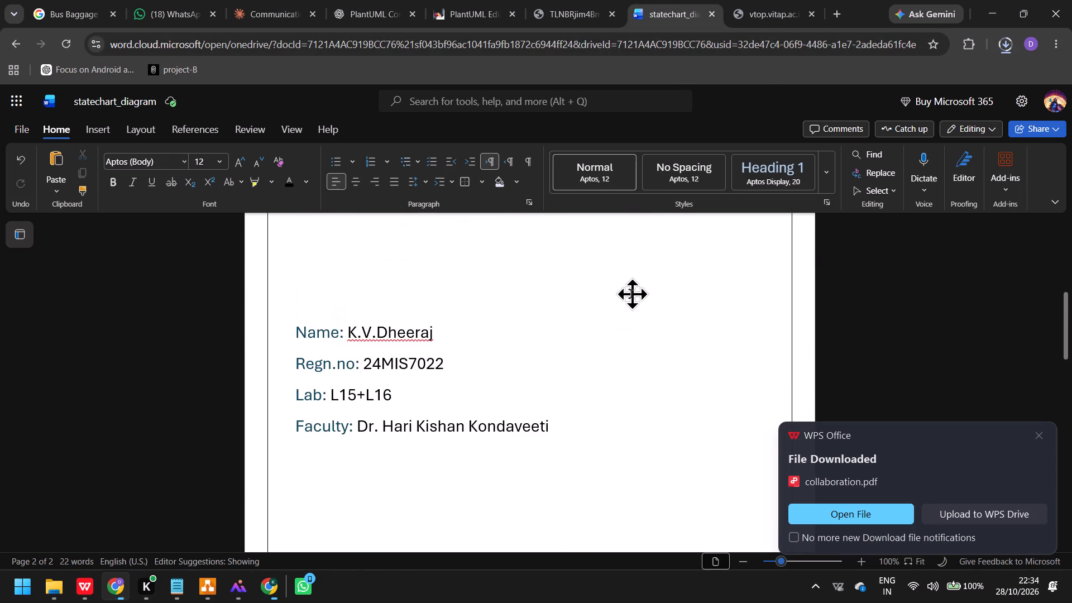
{"action": "scroll", "coordinate": [624, 296], "scroll_direction": "up", "scroll_amount": 4}
{"action": "scroll", "coordinate": [672, 478], "scroll_direction": "down", "scroll_amount": 2}
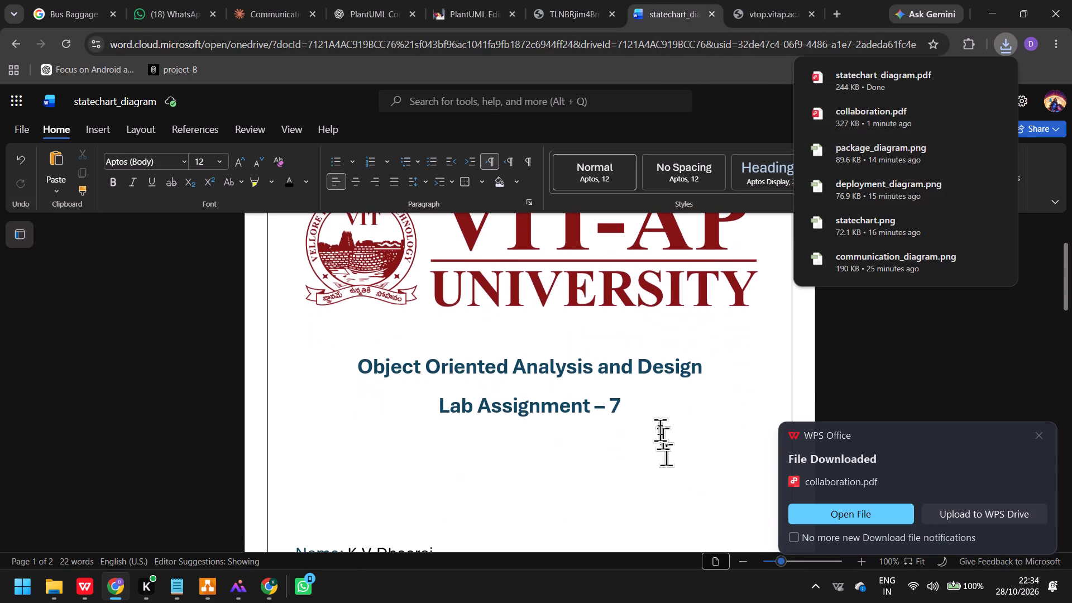
{"action": "left_click", "coordinate": [651, 412]}
{"action": "key", "text": "BackSpace"}
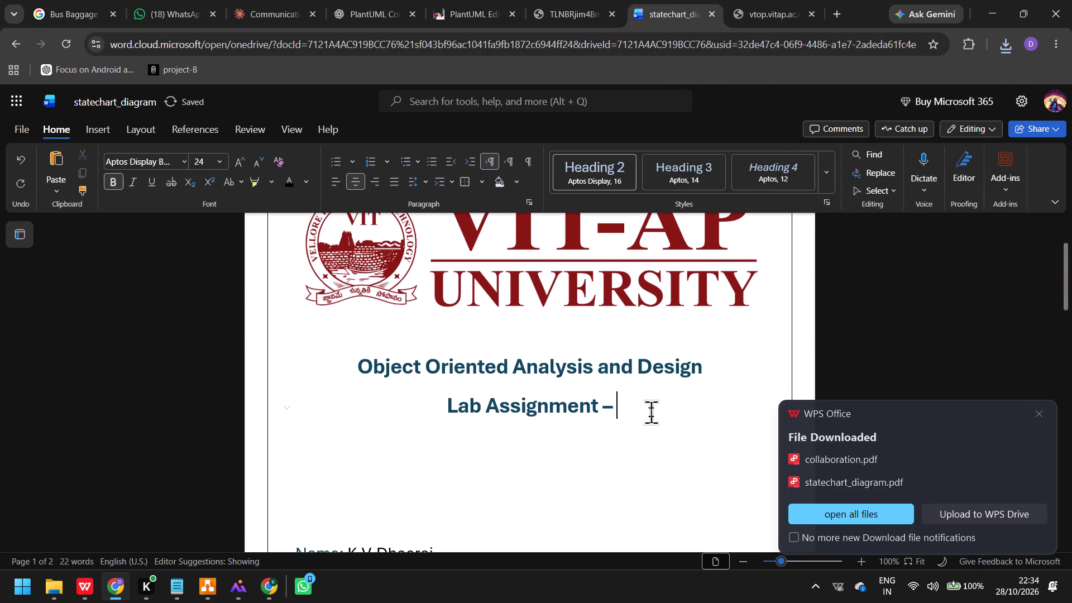
{"action": "key", "text": "8"}
Replace the words State Chart in the second page's heading so that it reads "Deployment Diagram".
{"action": "scroll", "coordinate": [651, 412], "scroll_direction": "down", "scroll_amount": 7}
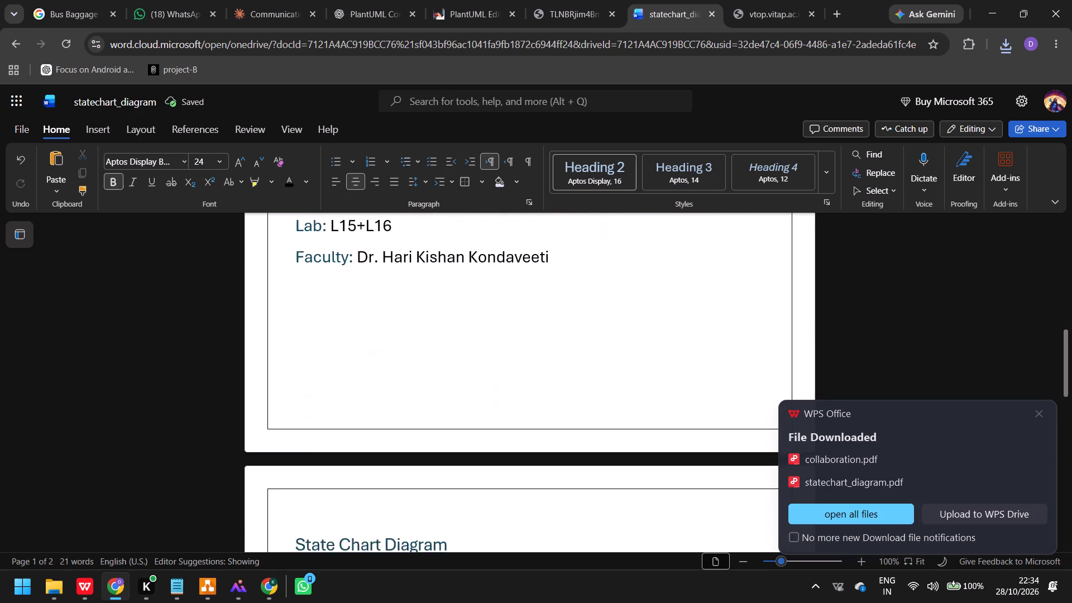
{"action": "scroll", "coordinate": [651, 412], "scroll_direction": "down", "scroll_amount": 1}
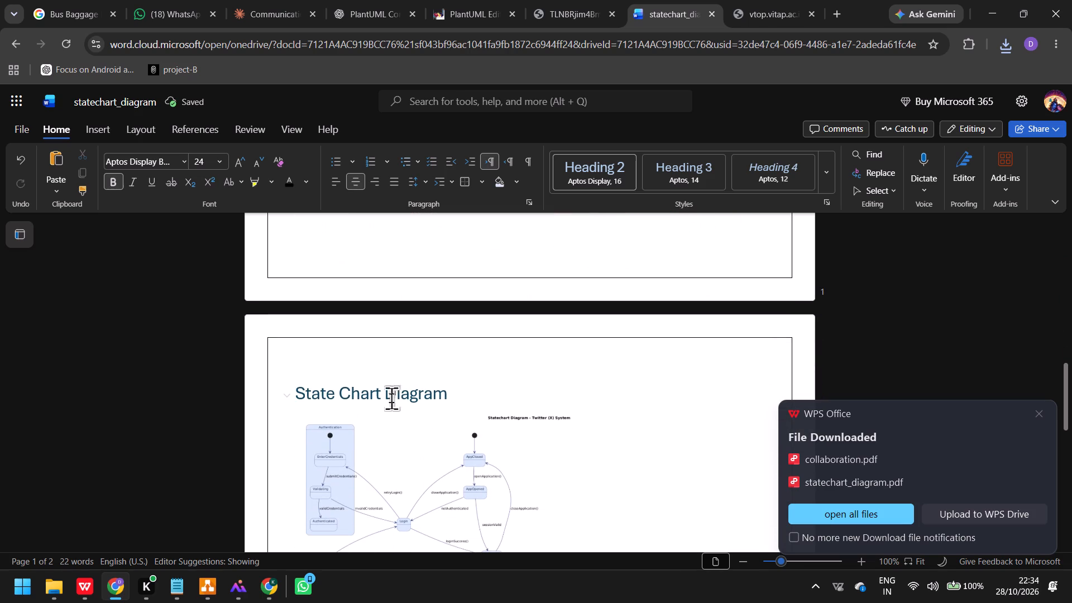
{"action": "left_click", "coordinate": [382, 394]}
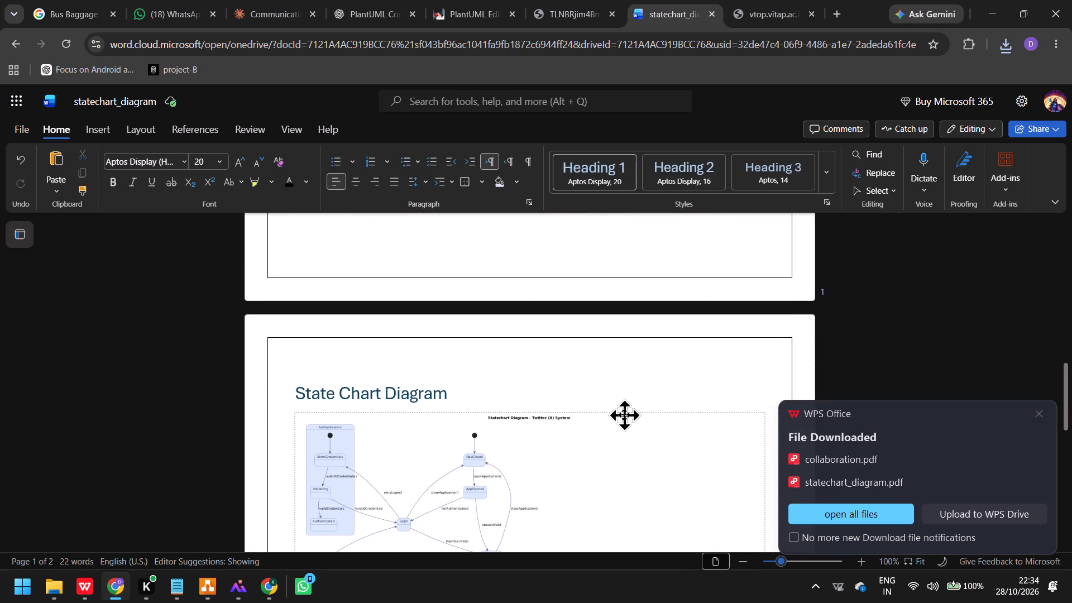
{"action": "key", "text": "ctrl+BackSpace"}
{"action": "key", "text": "ctrl+BackSpace"}
{"action": "type", "text": "de"}
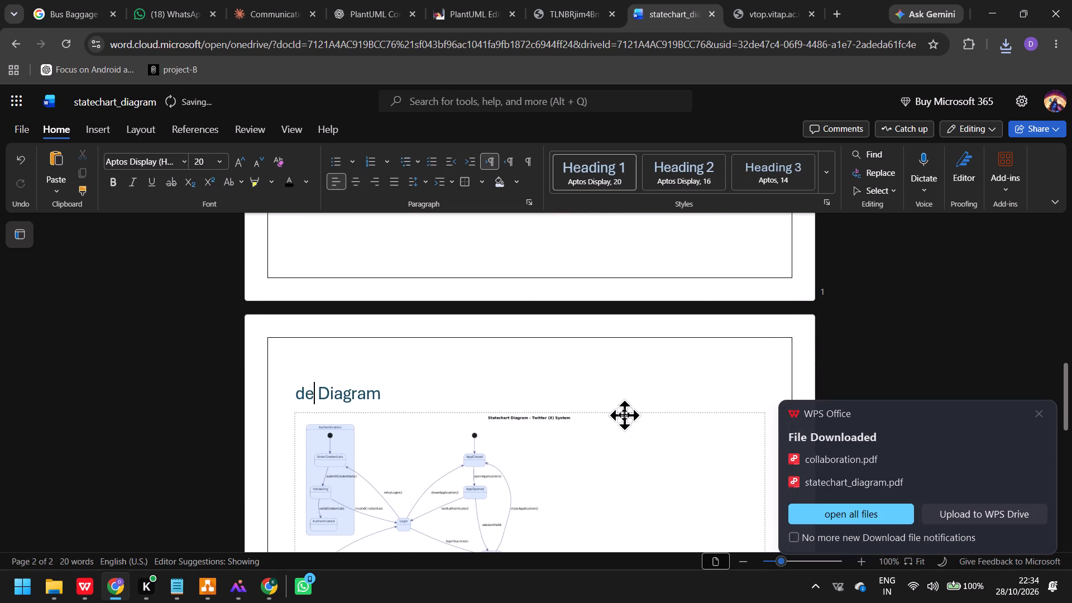
{"action": "key", "text": "BackSpace"}
{"action": "key", "text": "BackSpace"}
{"action": "type", "text": "Deployment"}
Replace the statechart picture on the second page with the deployment_diagram picture from the Downloads folder.
{"action": "scroll", "coordinate": [624, 415], "scroll_direction": "down", "scroll_amount": 1}
{"action": "left_click", "coordinate": [639, 439]}
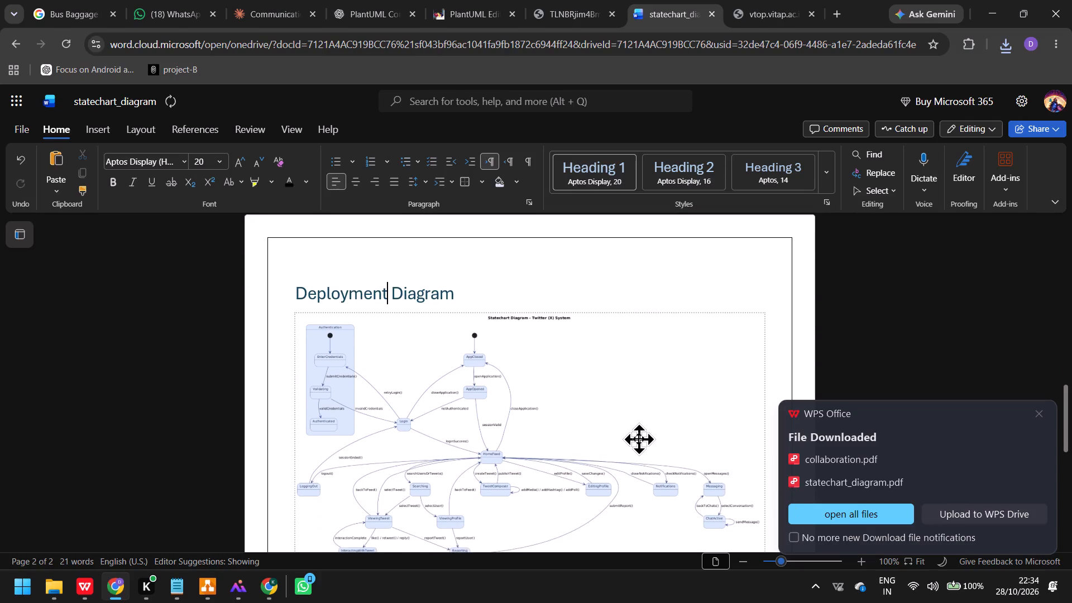
{"action": "key", "text": "Delete"}
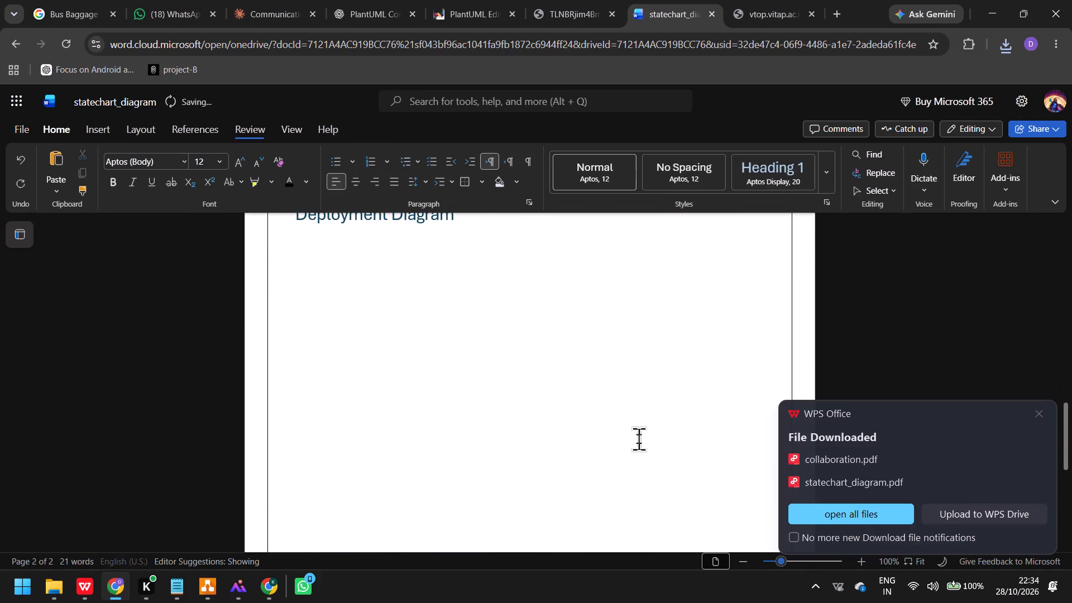
{"action": "key", "text": "alt+Tab"}
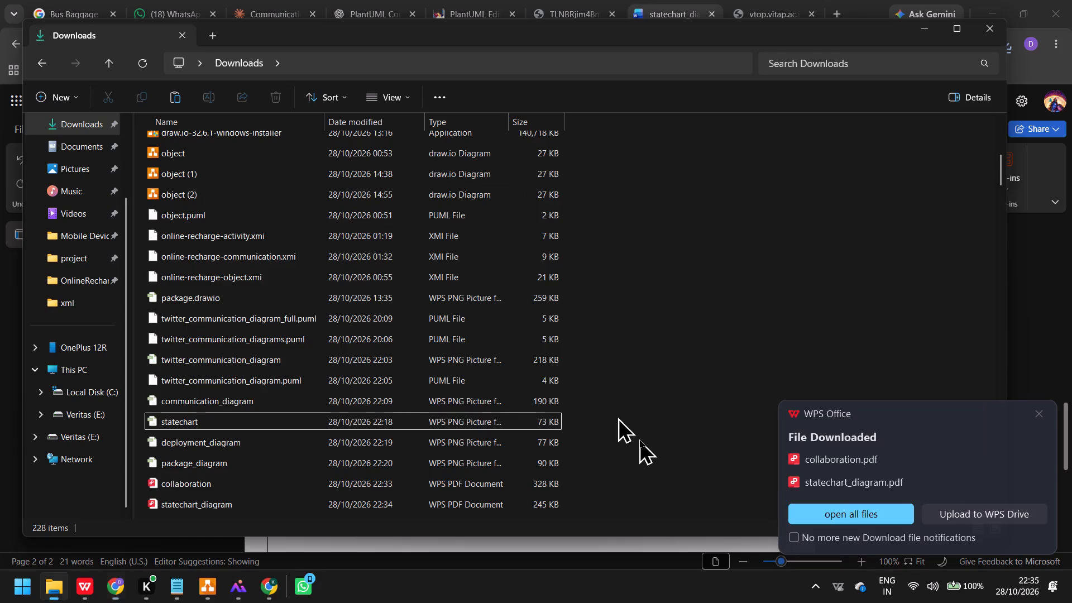
{"action": "scroll", "coordinate": [472, 417], "scroll_direction": "down", "scroll_amount": 1}
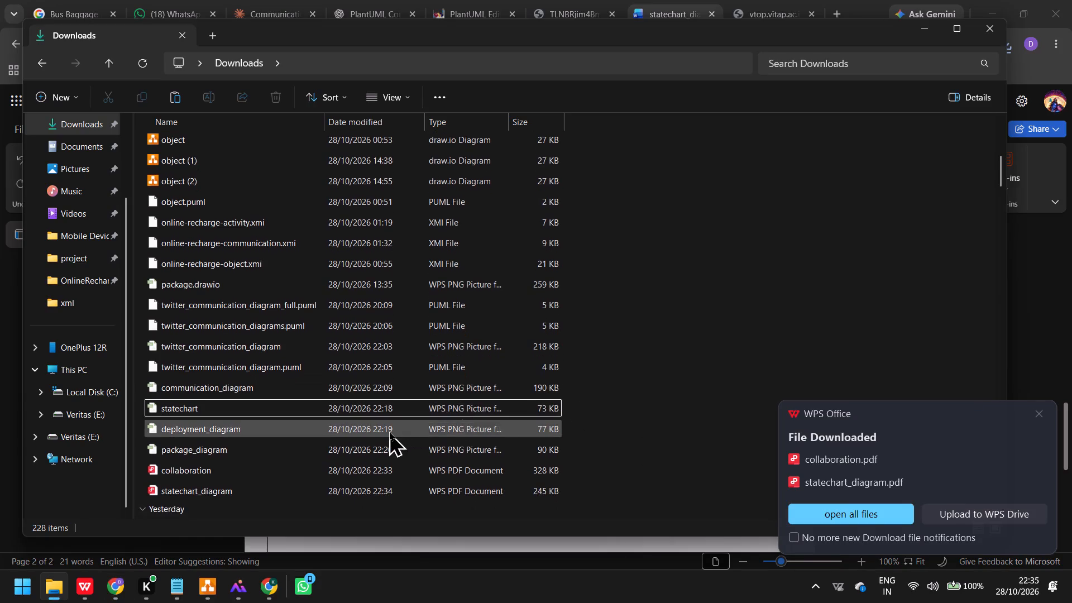
{"action": "left_click", "coordinate": [389, 431]}
{"action": "key", "text": "ctrl+c"}
{"action": "key", "text": "alt+Tab"}
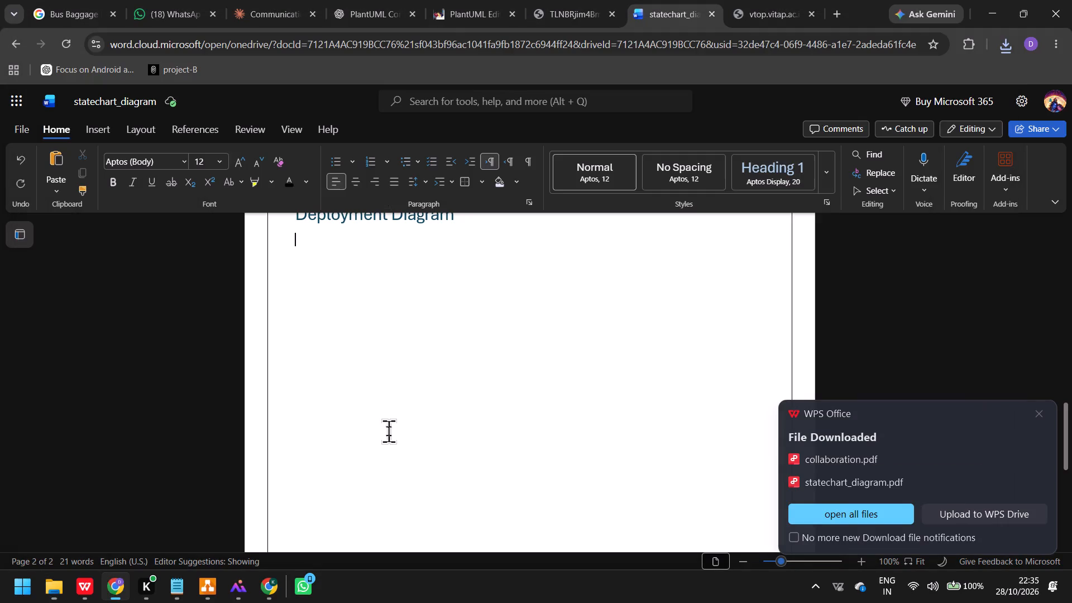
{"action": "key", "text": "ctrl+v"}
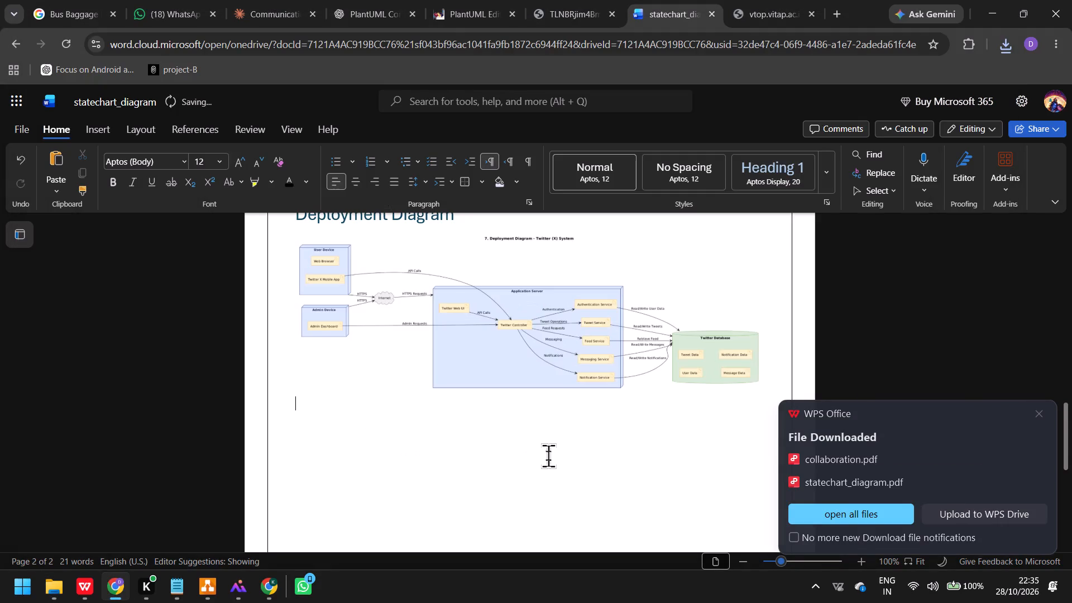
Rename the document file as deployment_diagram.
{"action": "scroll", "coordinate": [548, 456], "scroll_direction": "up", "scroll_amount": 1}
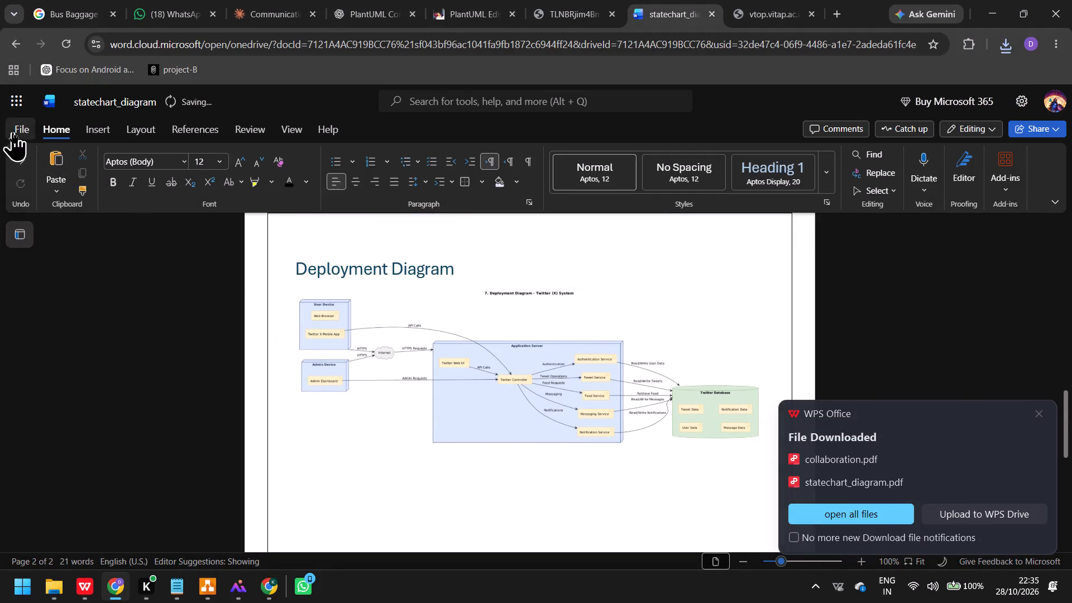
{"action": "left_click", "coordinate": [12, 132]}
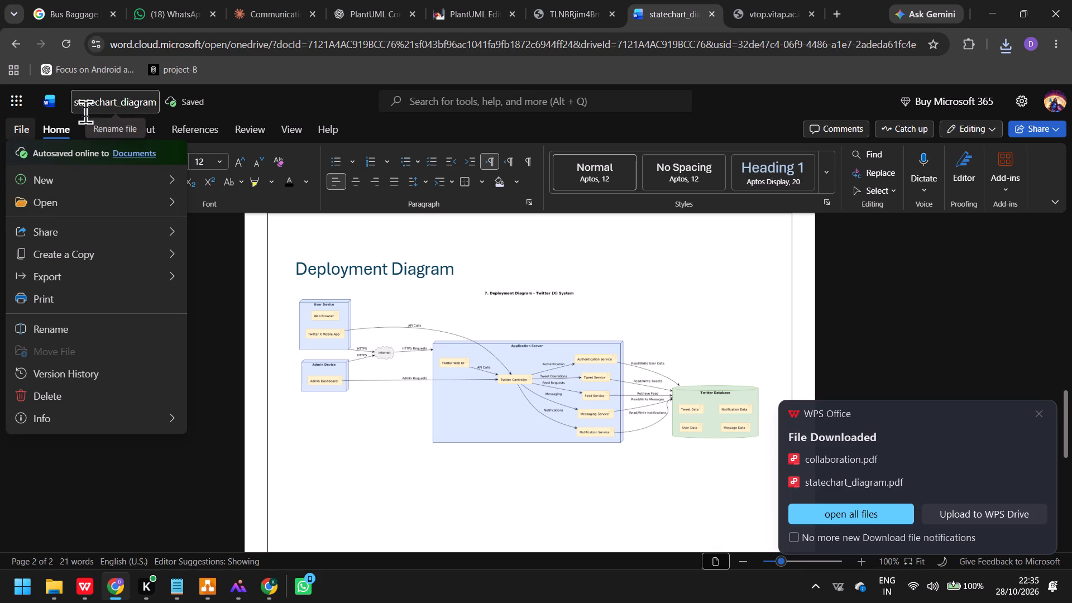
{"action": "left_click", "coordinate": [85, 112]}
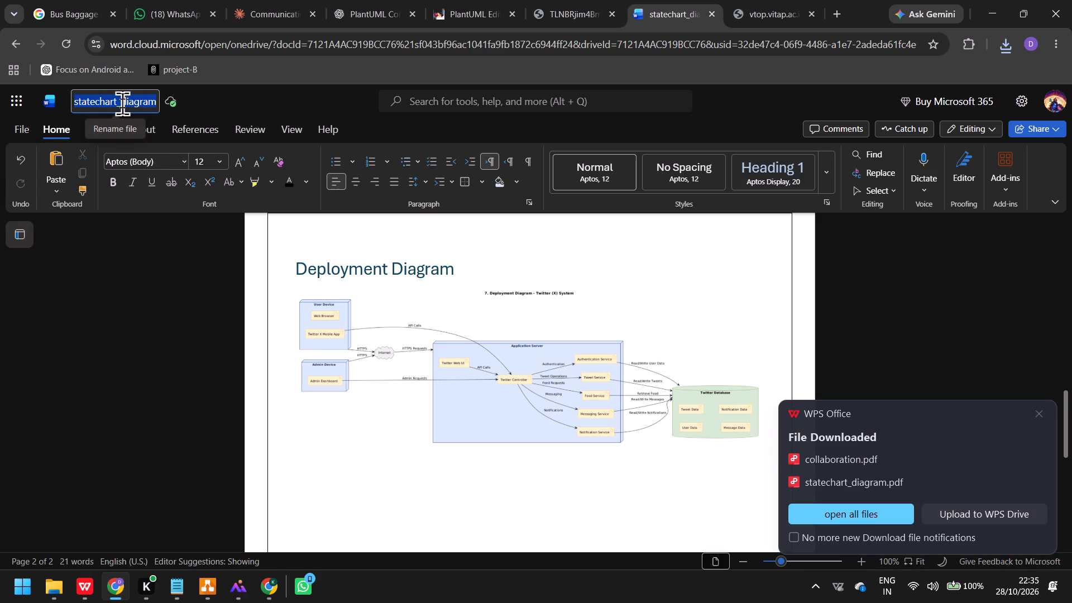
{"action": "left_click", "coordinate": [122, 103]}
{"action": "key", "text": "Left"}
{"action": "key", "text": "ctrl+BackSpace"}
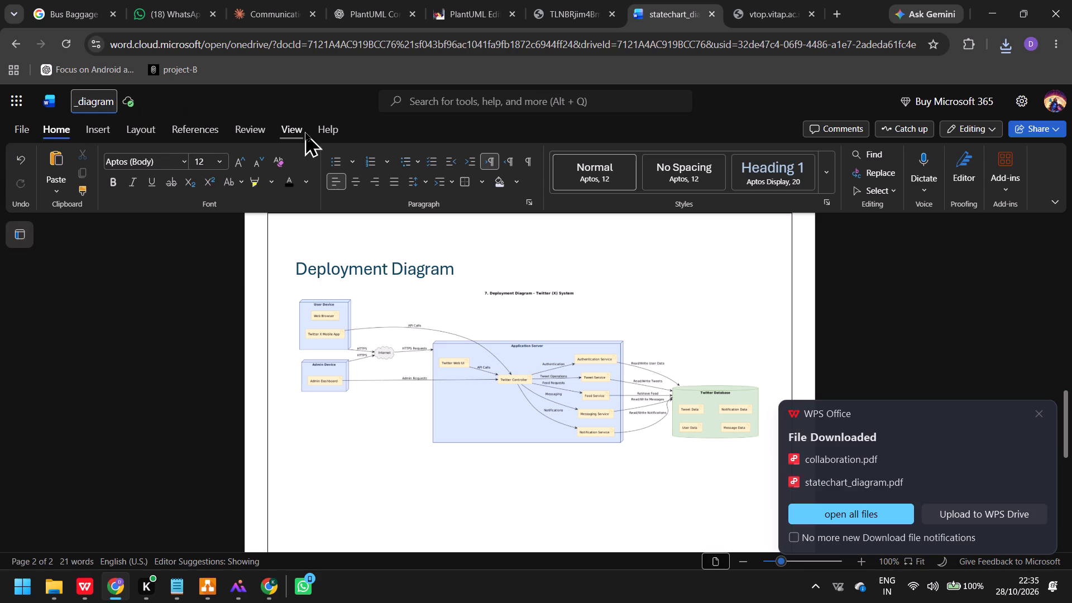
{"action": "type", "text": "deployment"}
{"action": "key", "text": "Return"}
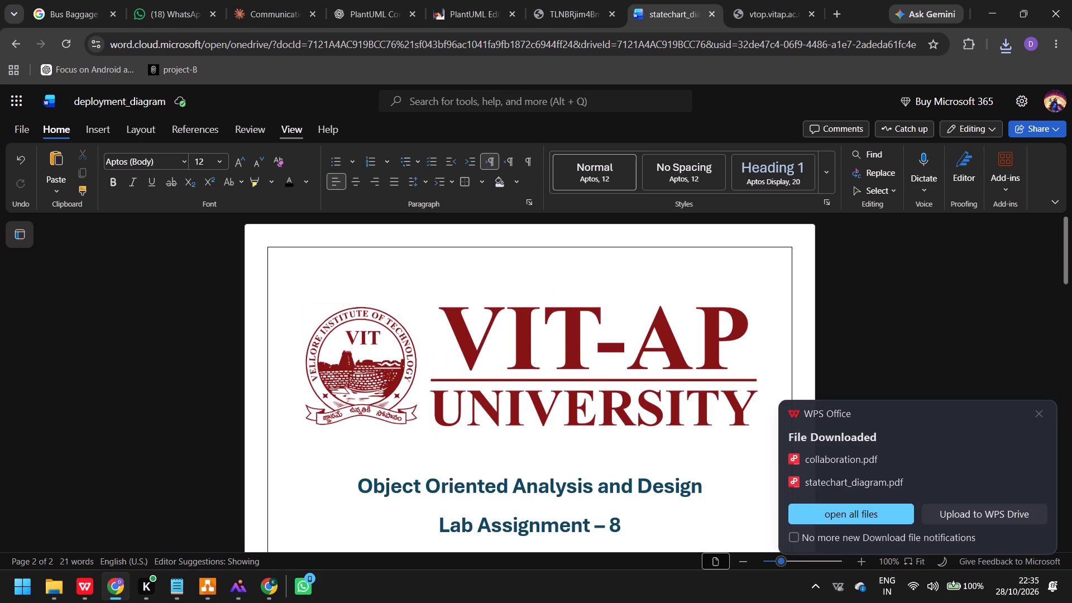
Export the deployment_diagram document as a PDF and download it.
{"action": "left_click", "coordinate": [18, 123]}
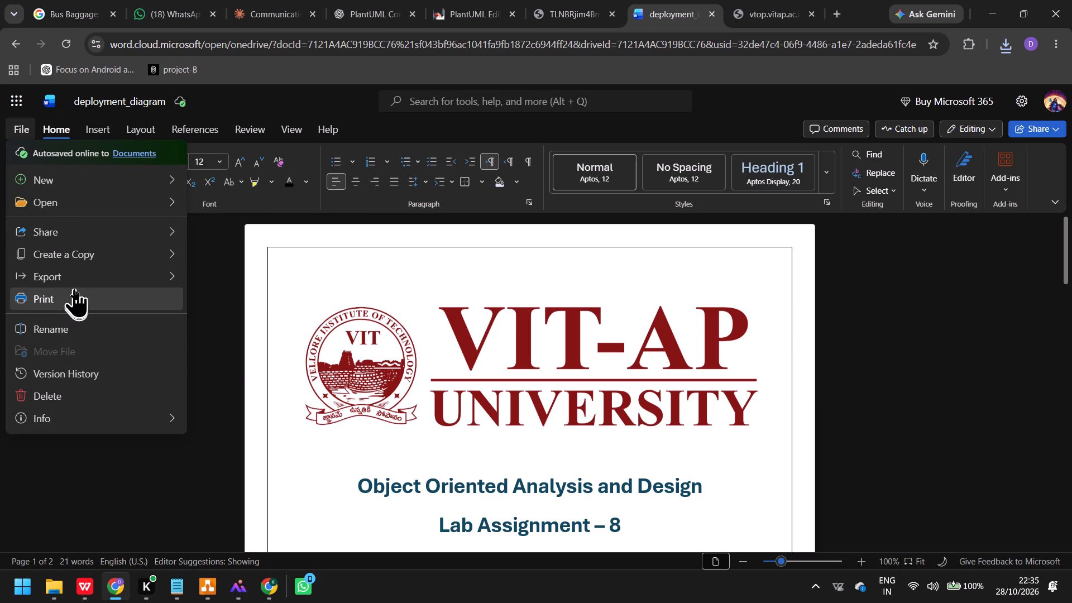
{"action": "left_click", "coordinate": [255, 279]}
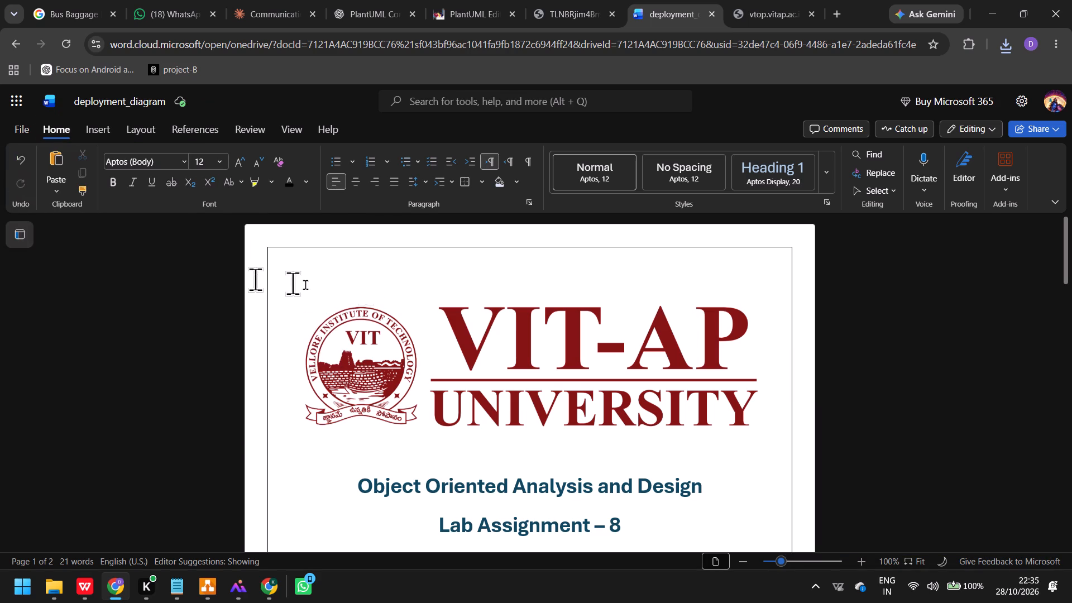
{"action": "scroll", "coordinate": [477, 317], "scroll_direction": "down", "scroll_amount": 5}
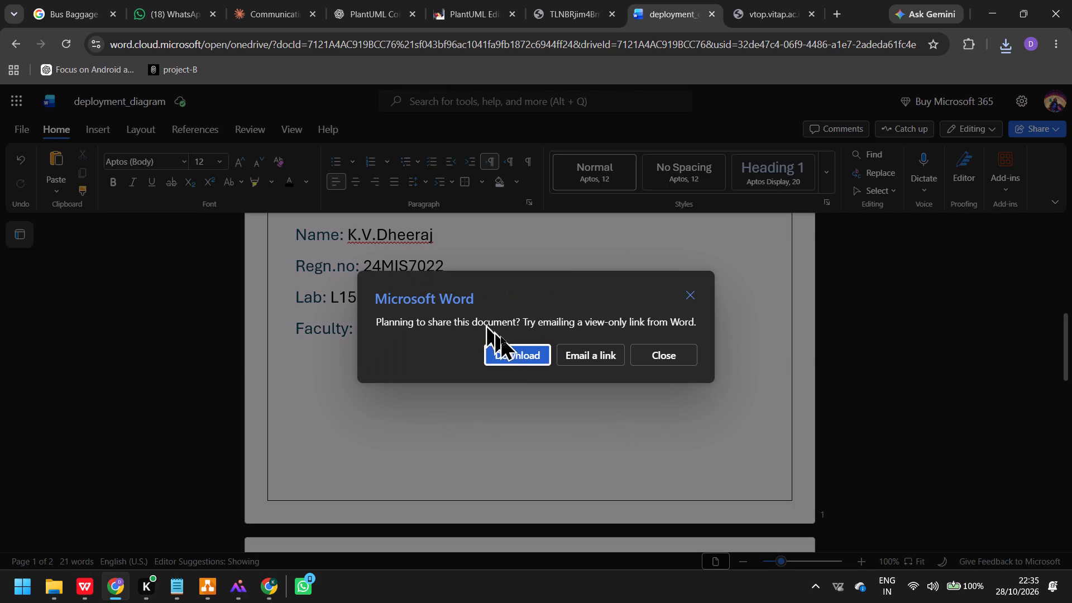
{"action": "left_click", "coordinate": [513, 351]}
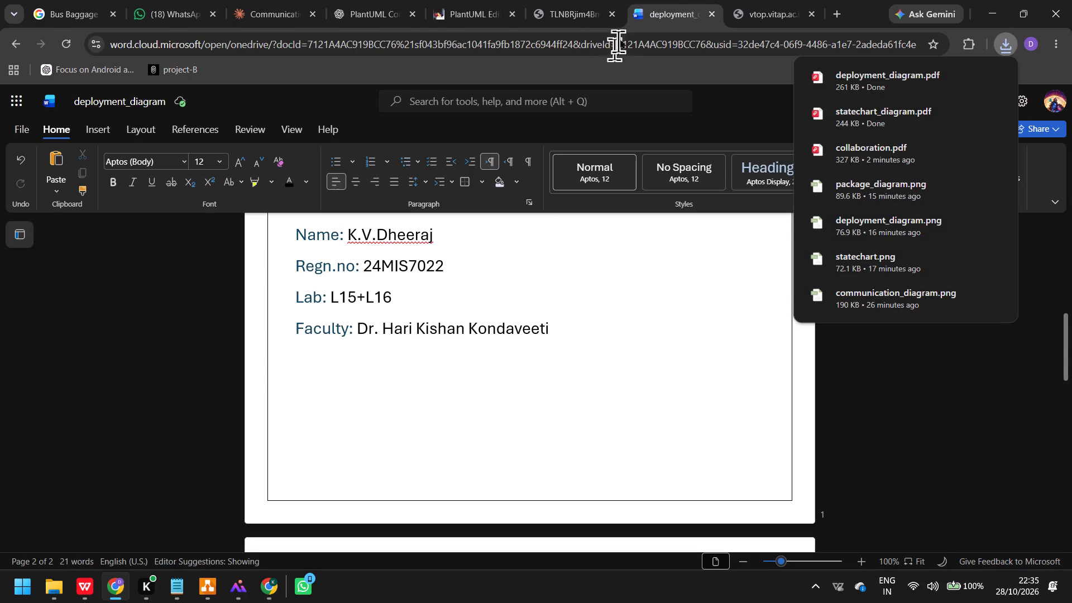
Close the vtop.vitap.ac.in page and return to the Word document.
{"action": "left_click", "coordinate": [765, 2]}
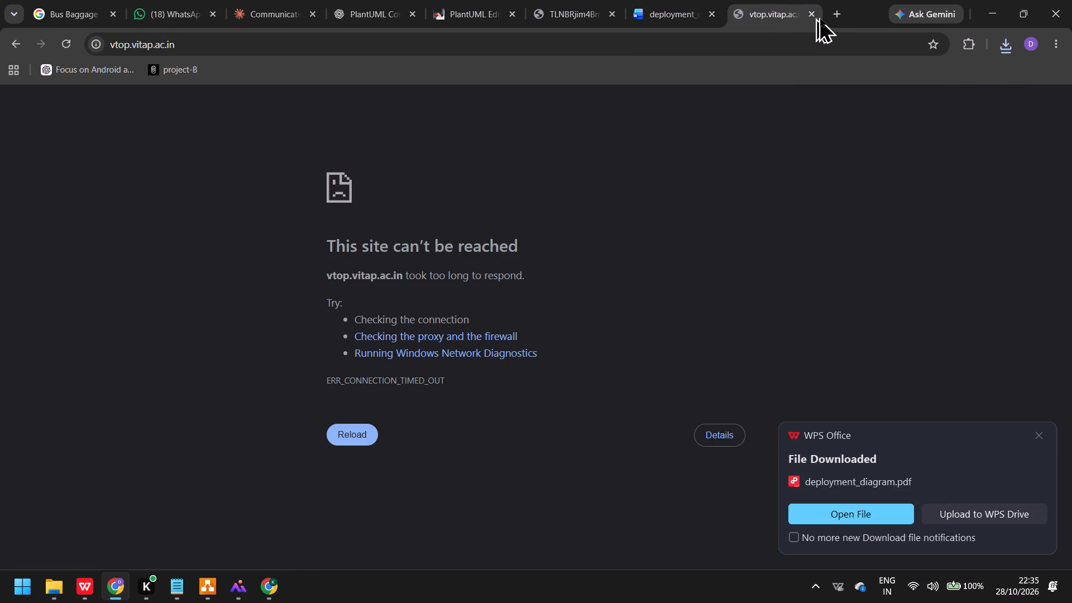
{"action": "left_click", "coordinate": [815, 14]}
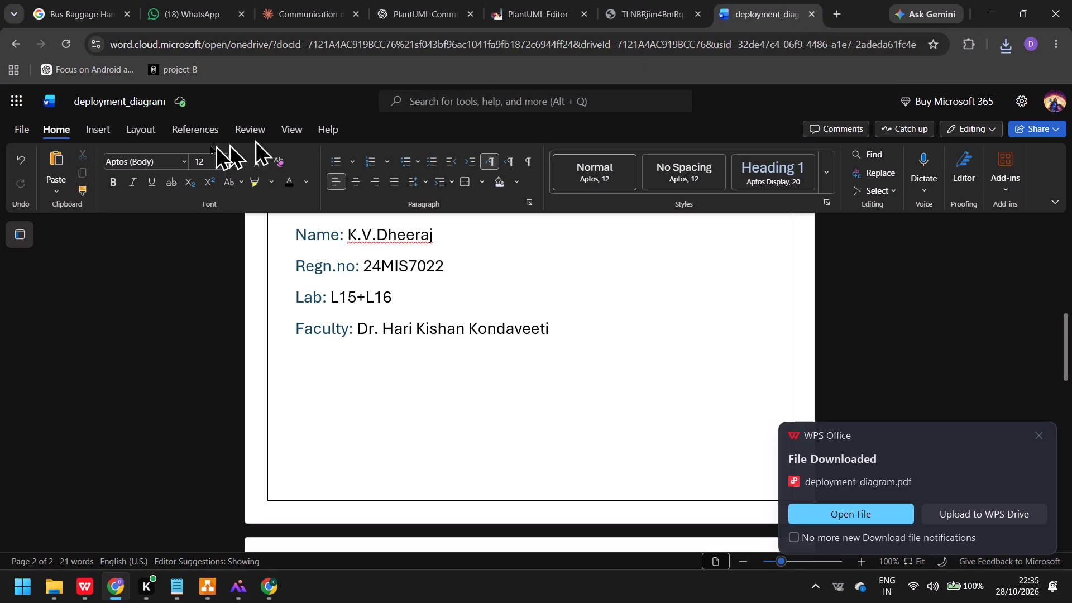
Rename the document file as package_diagram.
{"action": "left_click", "coordinate": [125, 100]}
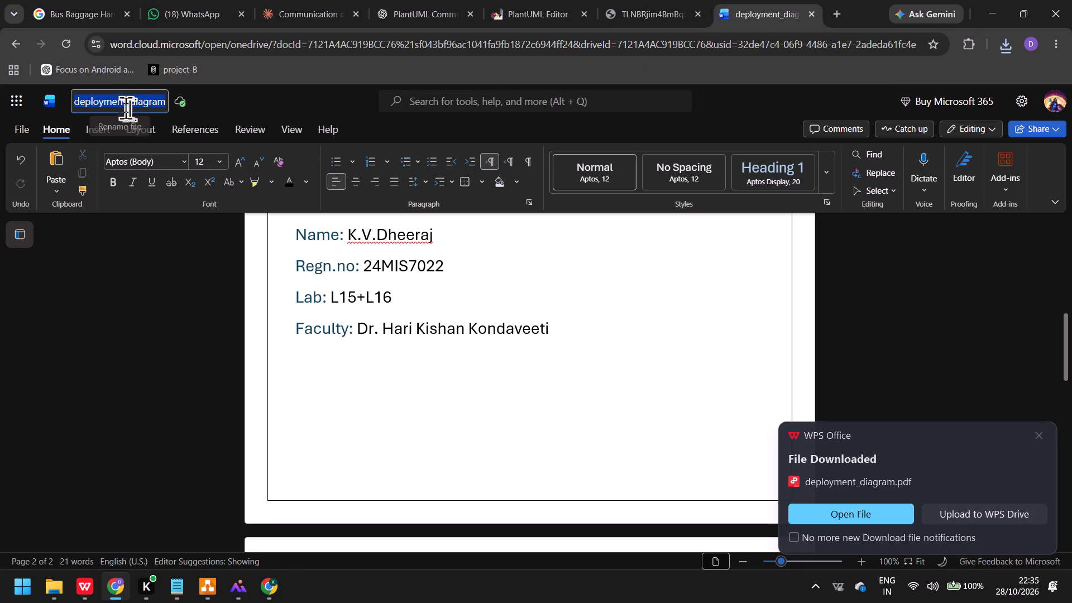
{"action": "left_click", "coordinate": [125, 106]}
{"action": "key", "text": "ctrl+BackSpace"}
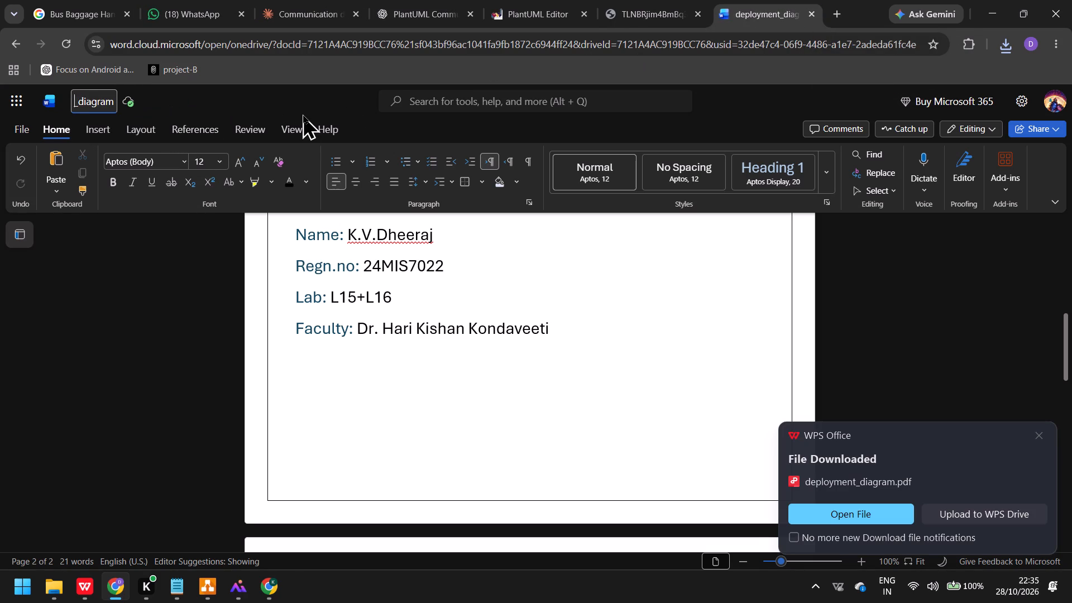
{"action": "type", "text": "packah"}
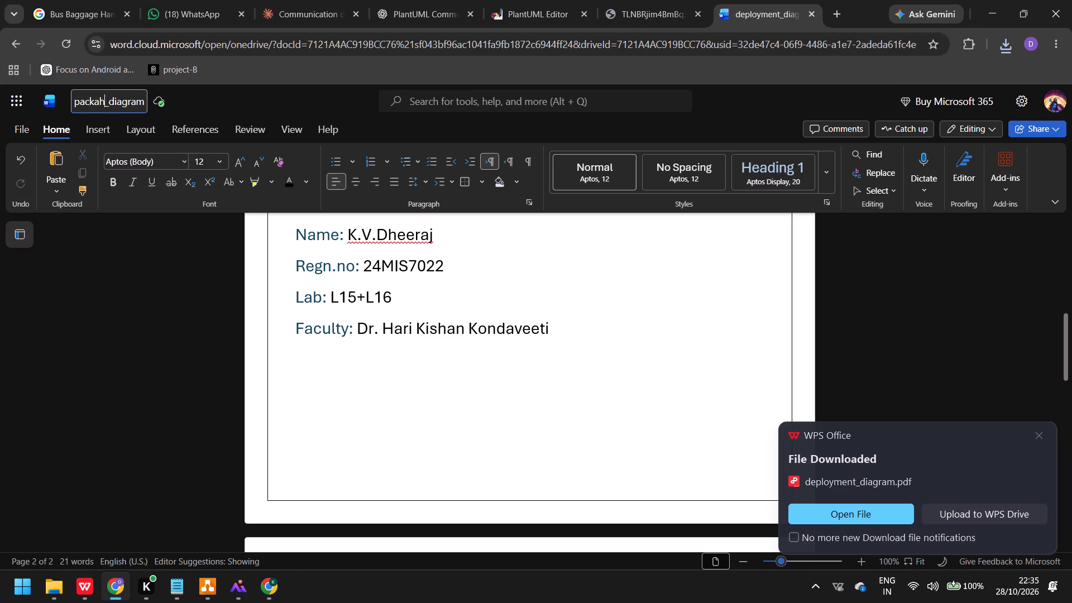
{"action": "key", "text": "BackSpace"}
{"action": "type", "text": "ge"}
{"action": "key", "text": "Return"}
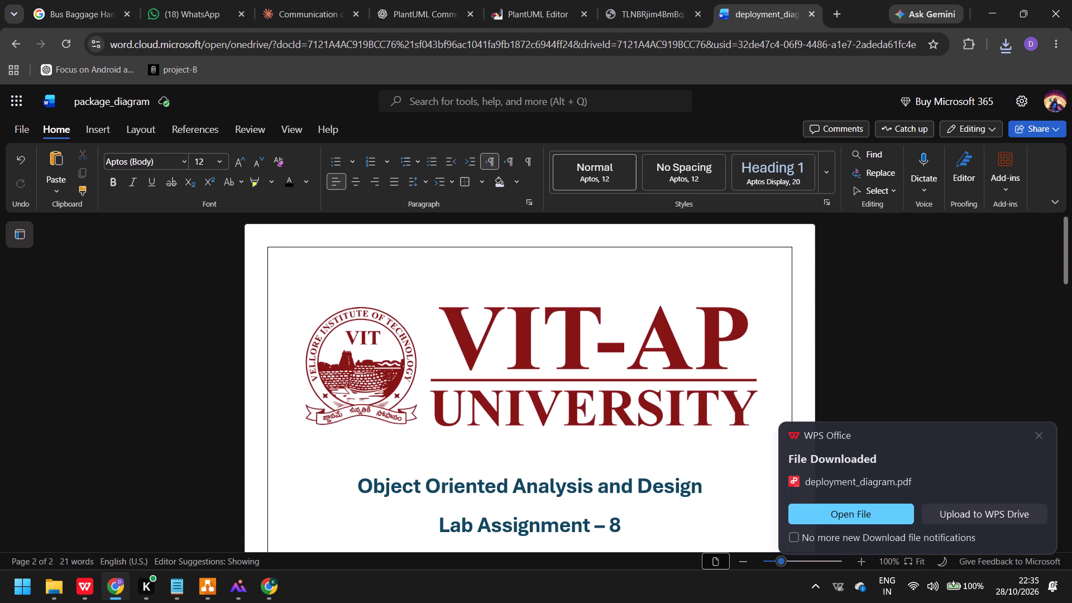
Replace the word Deployment in the second page's heading so that it reads "package Diagram".
{"action": "scroll", "coordinate": [546, 229], "scroll_direction": "down", "scroll_amount": 5}
{"action": "scroll", "coordinate": [515, 427], "scroll_direction": "down", "scroll_amount": 5}
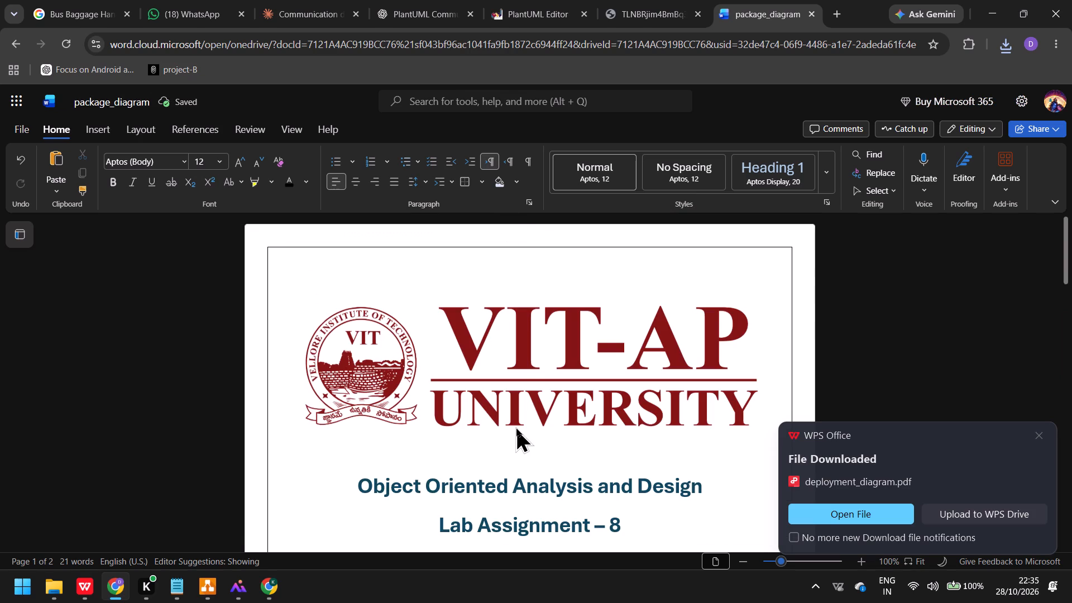
{"action": "scroll", "coordinate": [515, 427], "scroll_direction": "down", "scroll_amount": 4}
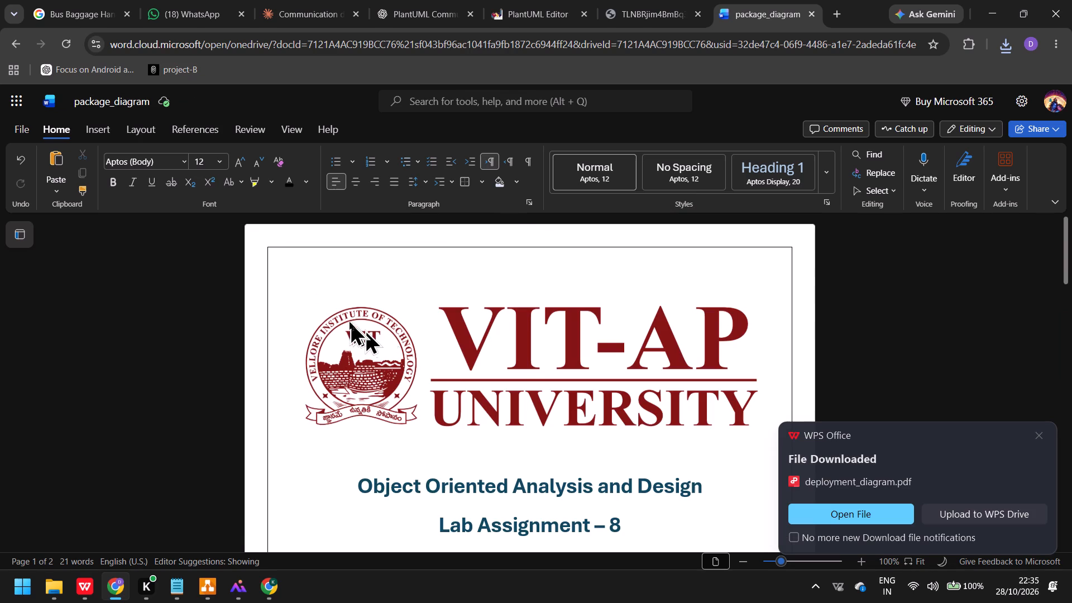
{"action": "left_click", "coordinate": [349, 320]}
{"action": "scroll", "coordinate": [349, 320], "scroll_direction": "down", "scroll_amount": 8}
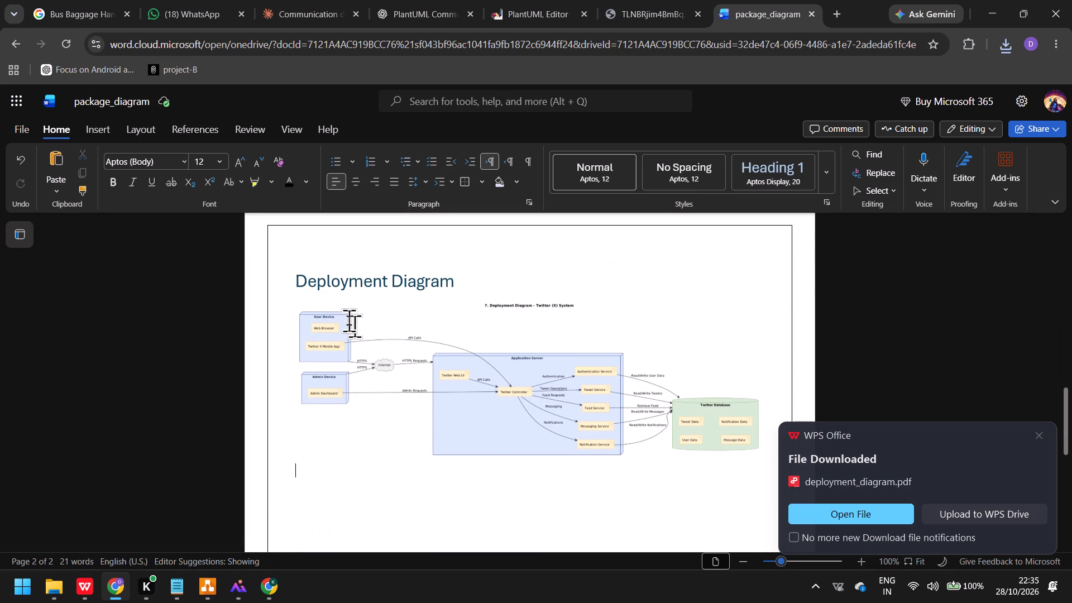
{"action": "left_click", "coordinate": [384, 275]}
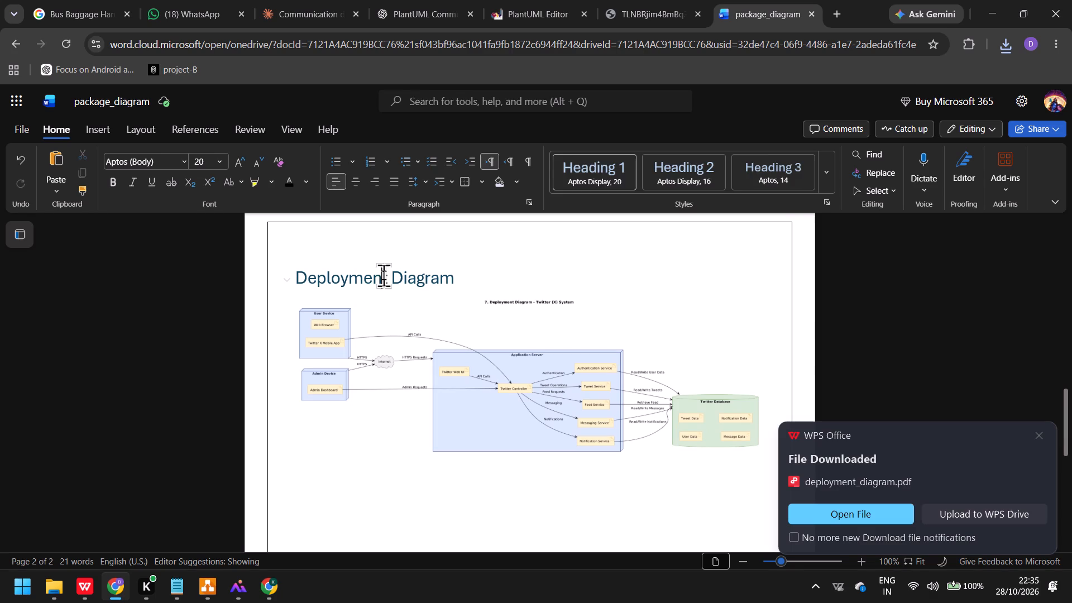
{"action": "key", "text": "Right"}
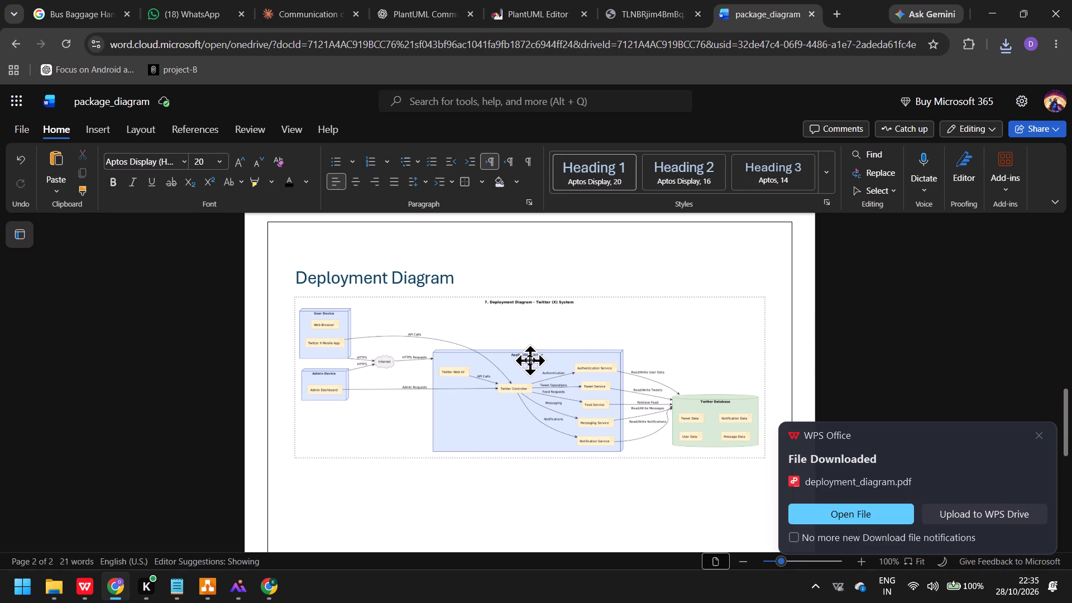
{"action": "key", "text": "ctrl+BackSpace"}
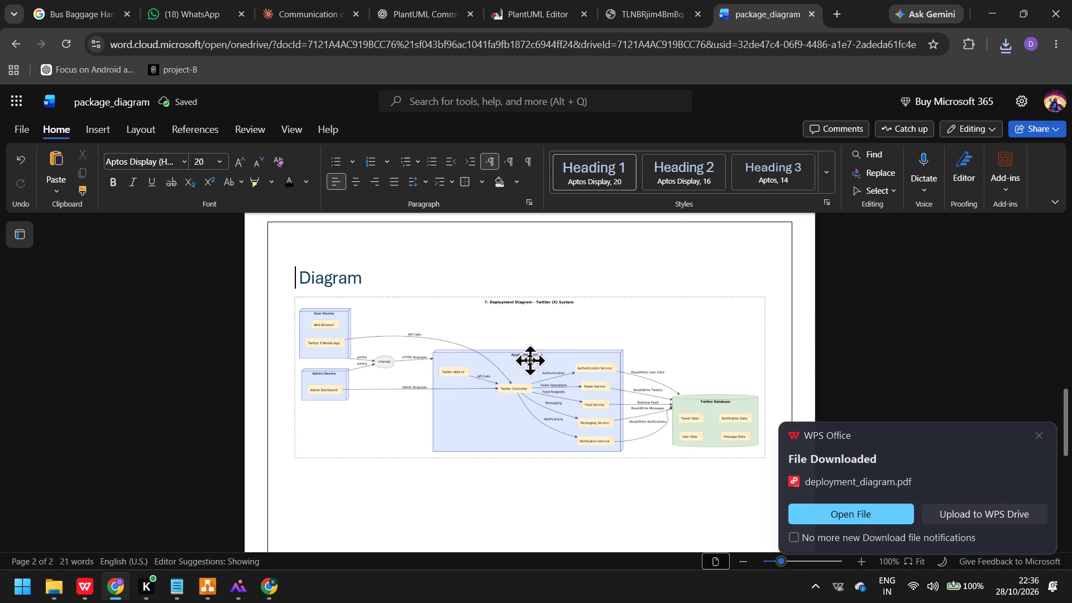
{"action": "type", "text": "package"}
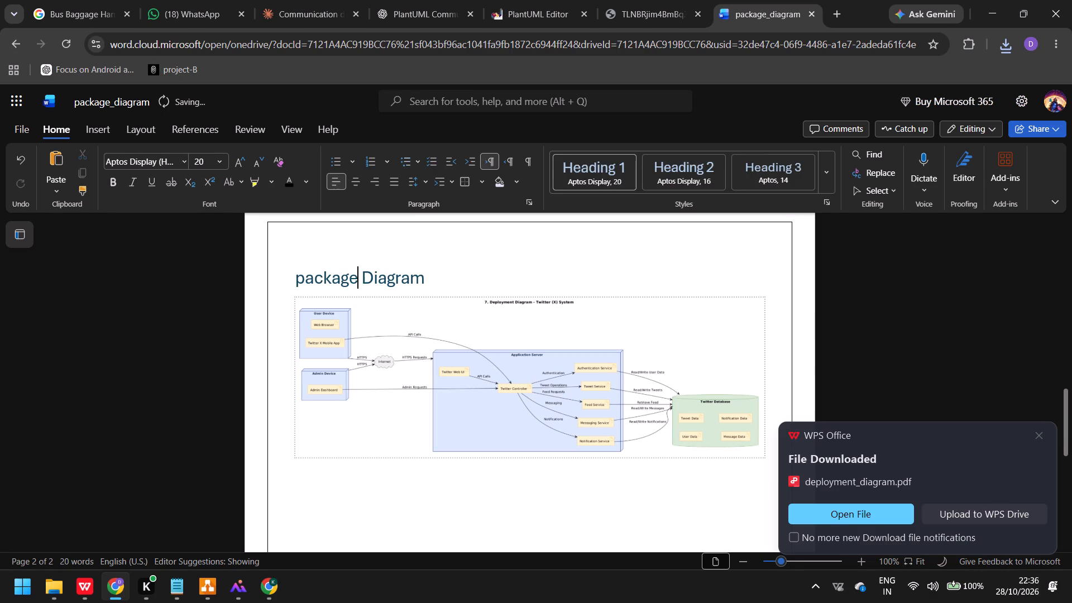
Retype the first word of the second page's heading with a capital P so it reads "Package Diagram".
{"action": "key", "text": "ctrl+BackSpace"}
{"action": "type", "text": "Package"}
Replace the deployment diagram picture under the heading with the package_diagram PNG picture copied from the Downloads folder in File Explorer.
{"action": "left_click", "coordinate": [548, 377]}
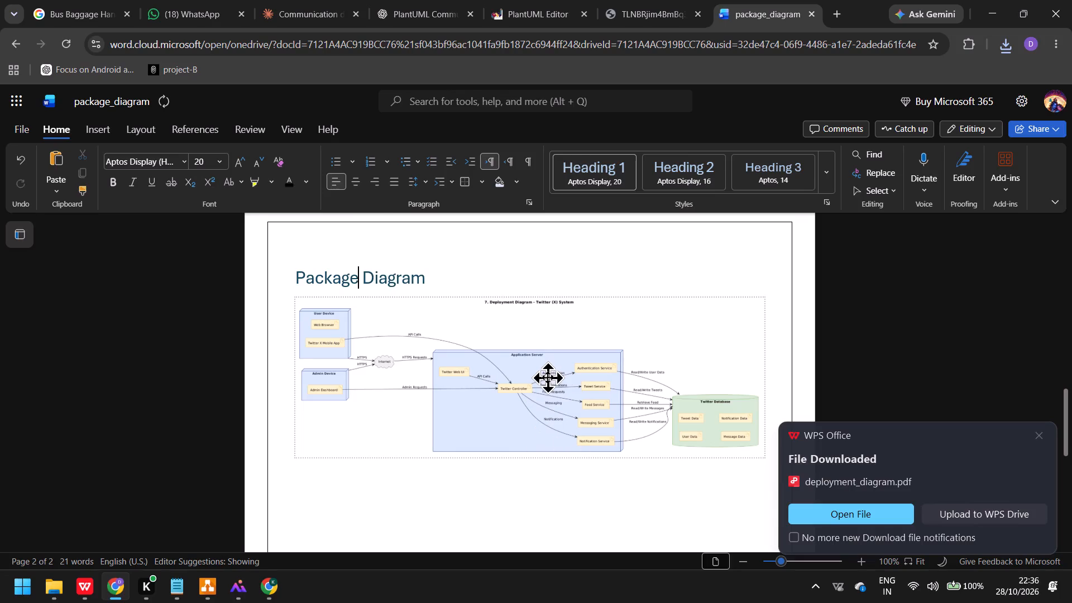
{"action": "key", "text": "Delete"}
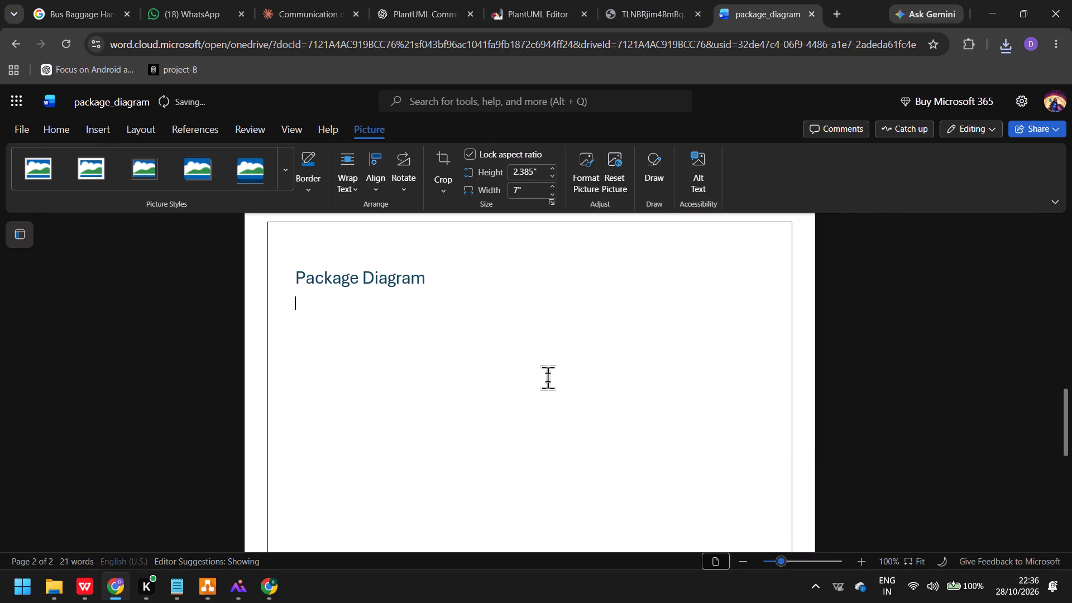
{"action": "key", "text": "alt+Tab"}
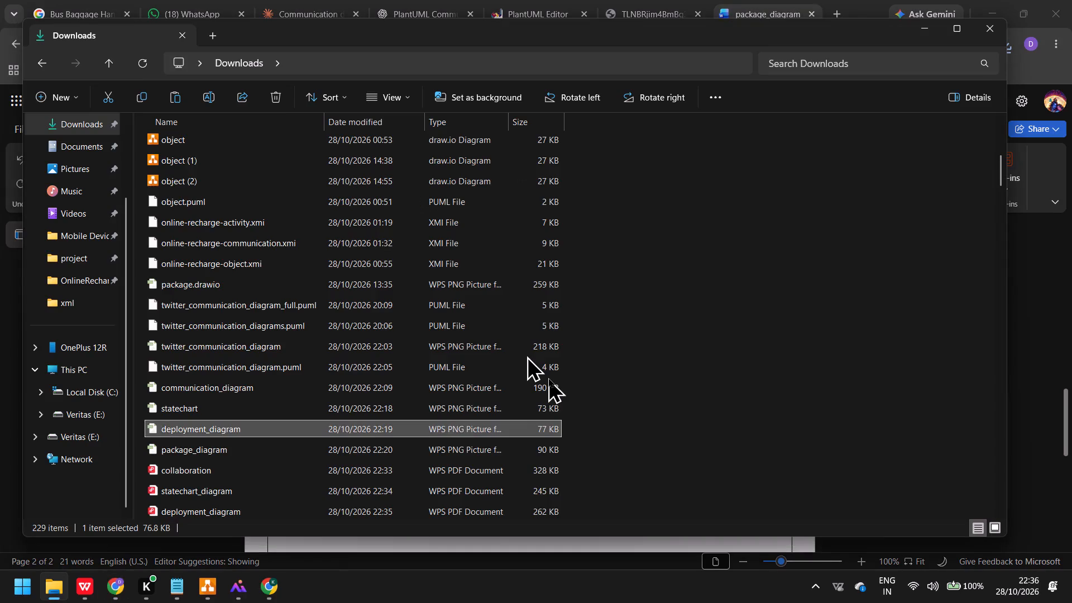
{"action": "left_click", "coordinate": [338, 451]}
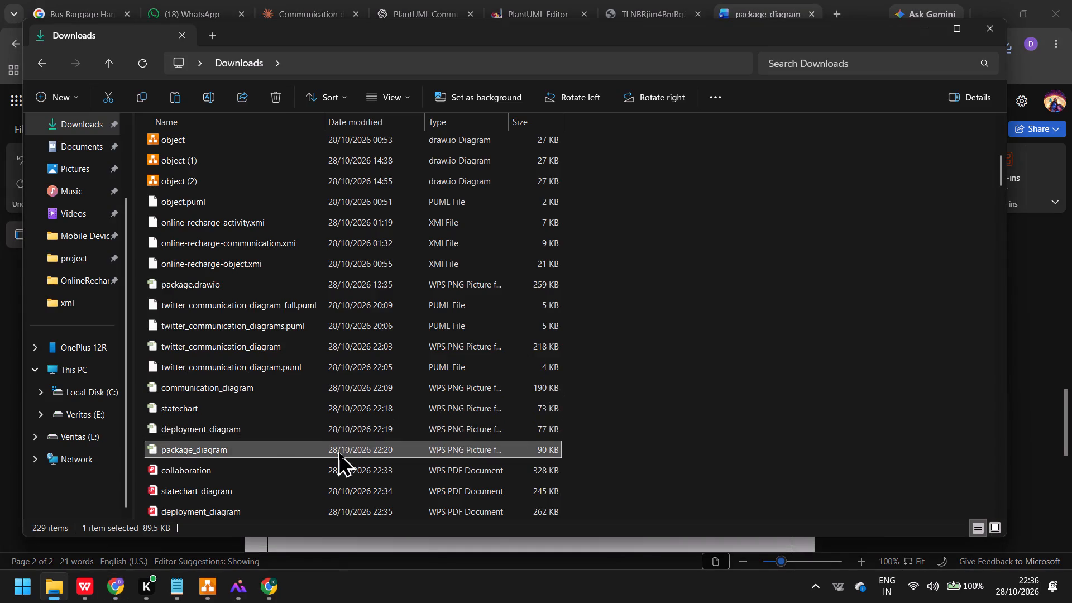
{"action": "key", "text": "ctrl+c"}
{"action": "key", "text": "alt+Tab"}
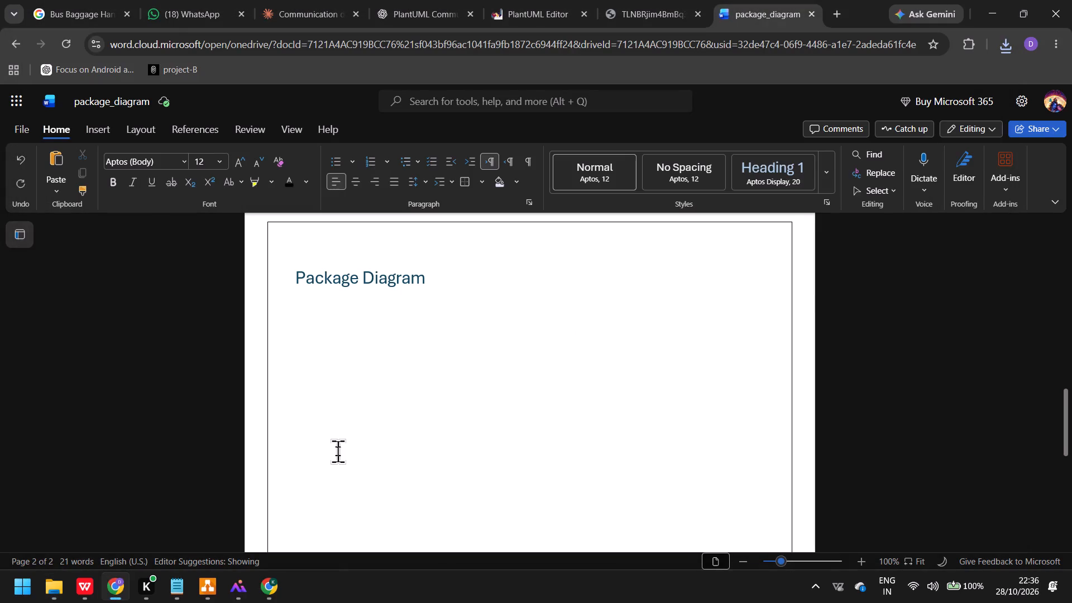
{"action": "key", "text": "ctrl+v"}
Check the document up to its cover page and export package_diagram as a PDF for download.
{"action": "scroll", "coordinate": [530, 446], "scroll_direction": "up", "scroll_amount": 2}
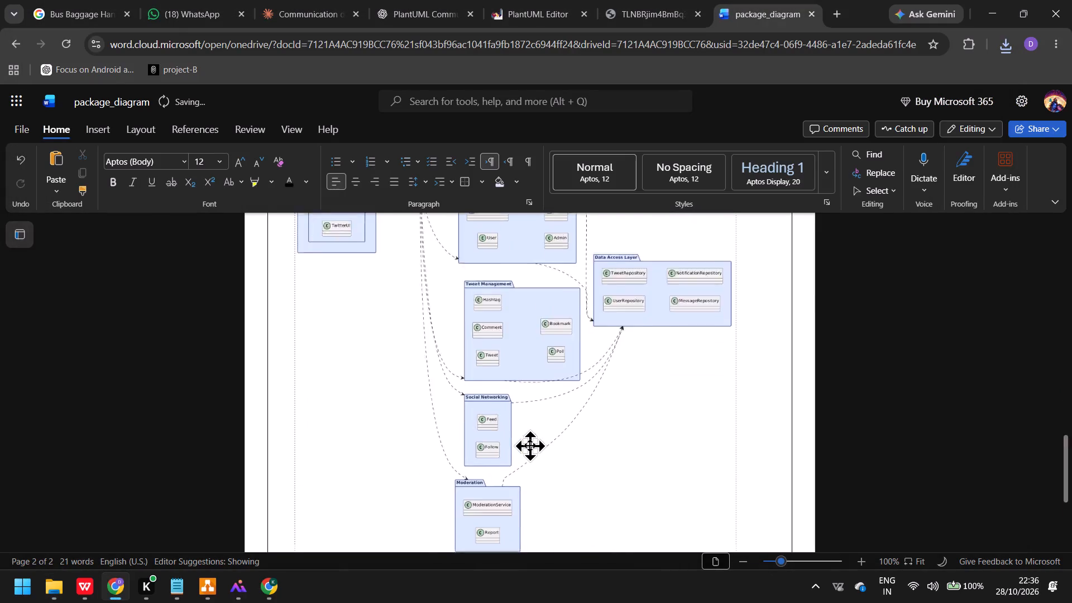
{"action": "scroll", "coordinate": [530, 446], "scroll_direction": "up", "scroll_amount": 7}
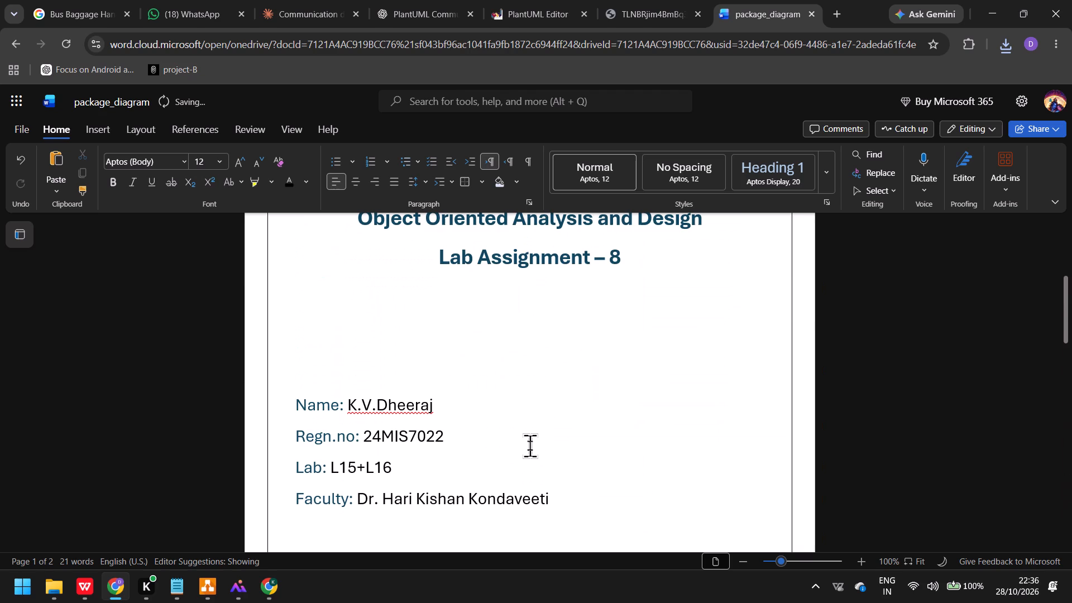
{"action": "scroll", "coordinate": [530, 446], "scroll_direction": "up", "scroll_amount": 3}
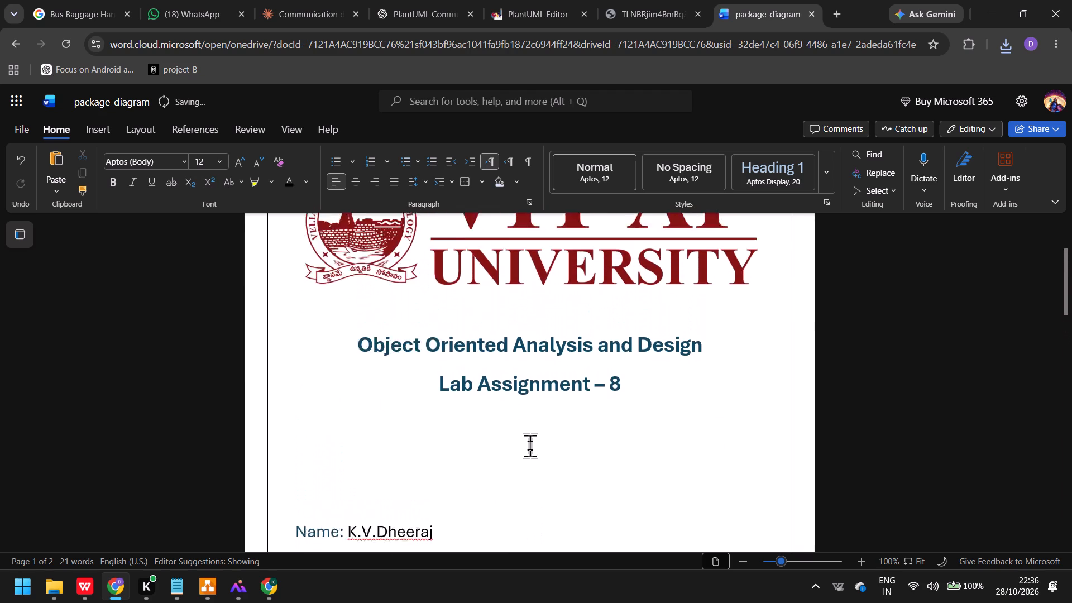
{"action": "scroll", "coordinate": [530, 446], "scroll_direction": "up", "scroll_amount": 2}
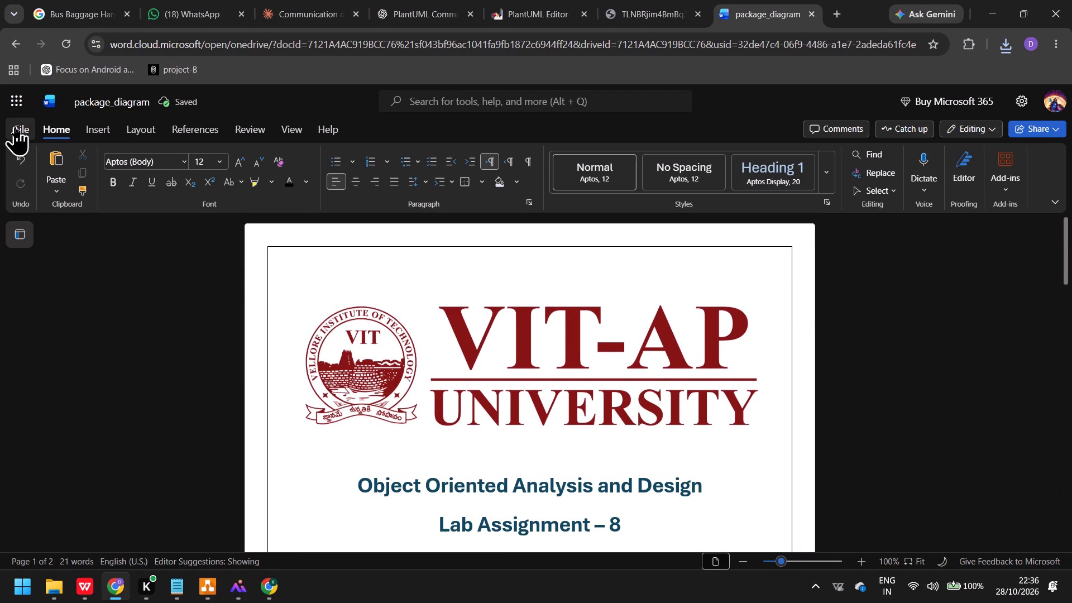
{"action": "left_click", "coordinate": [15, 126]}
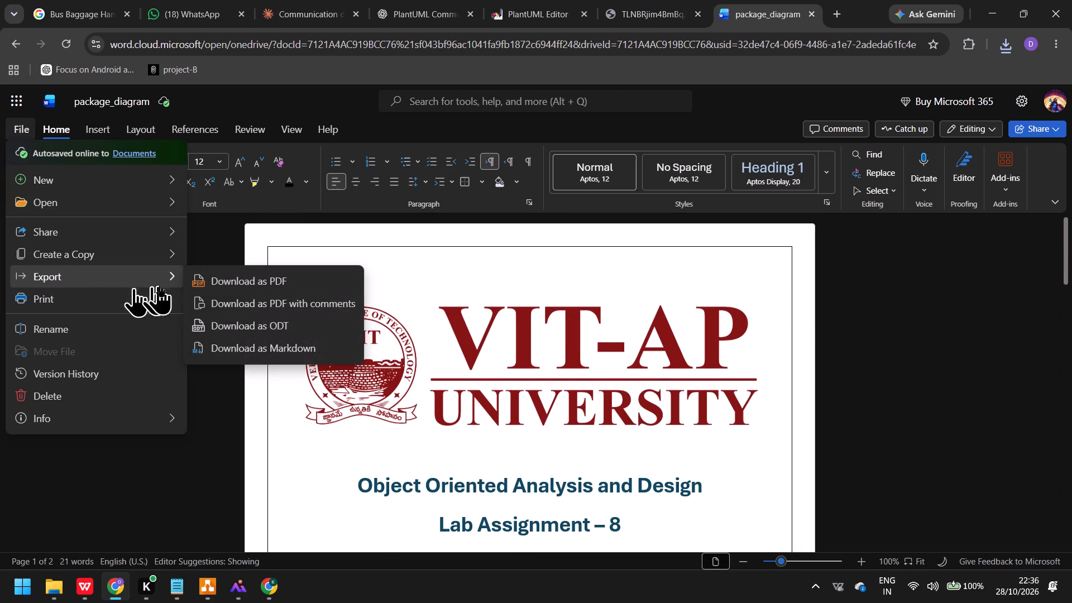
{"action": "left_click", "coordinate": [207, 288]}
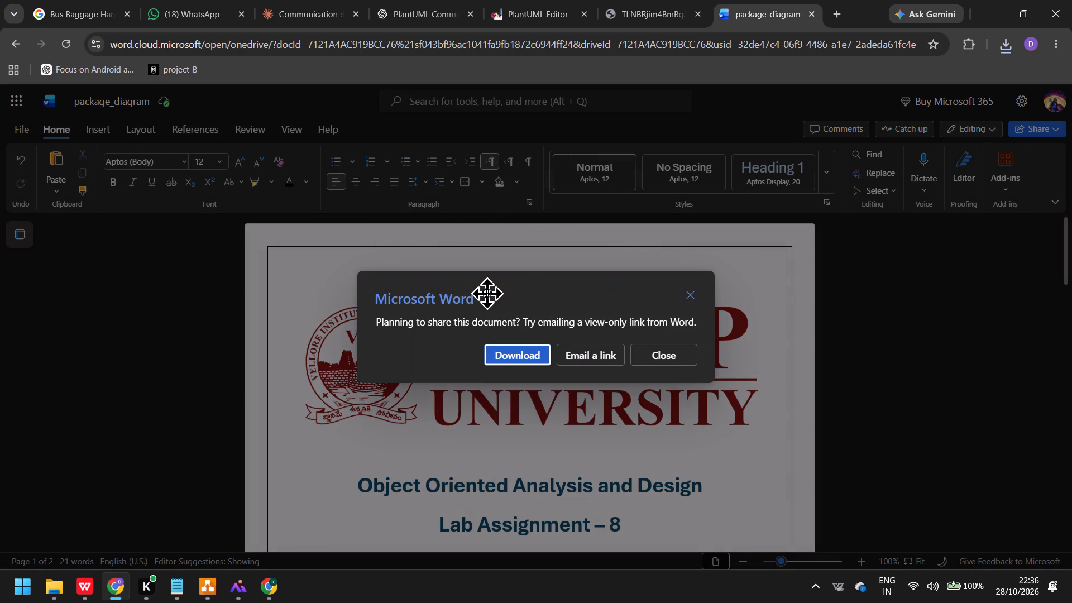
Download the exported PDF of the package_diagram document.
{"action": "key", "text": "Return"}
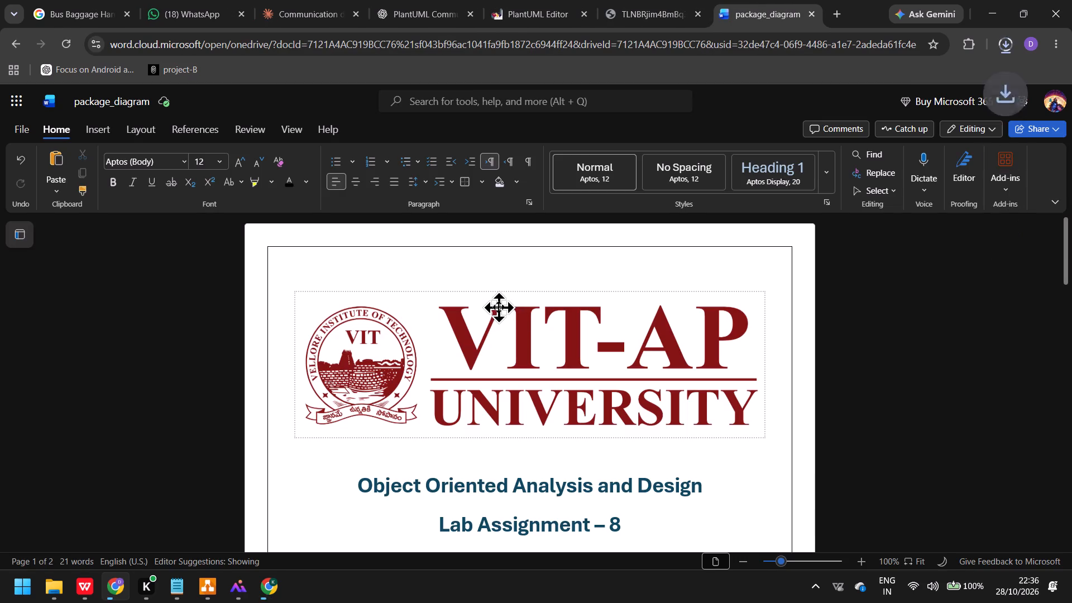
Open the document's file name package_diagram for editing.
{"action": "left_click", "coordinate": [99, 102]}
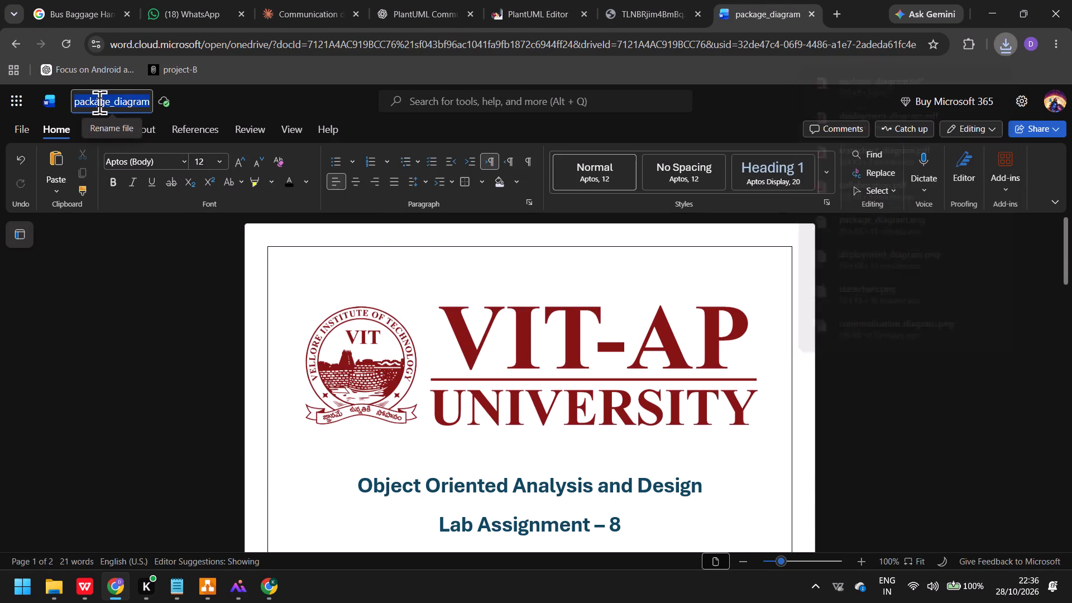
{"action": "left_click", "coordinate": [111, 102]}
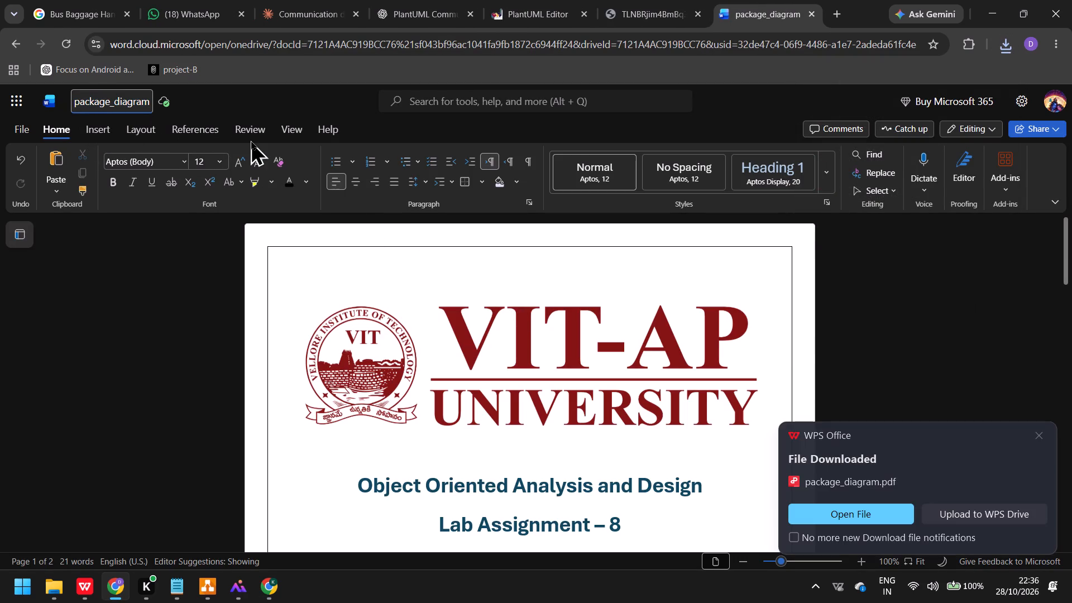
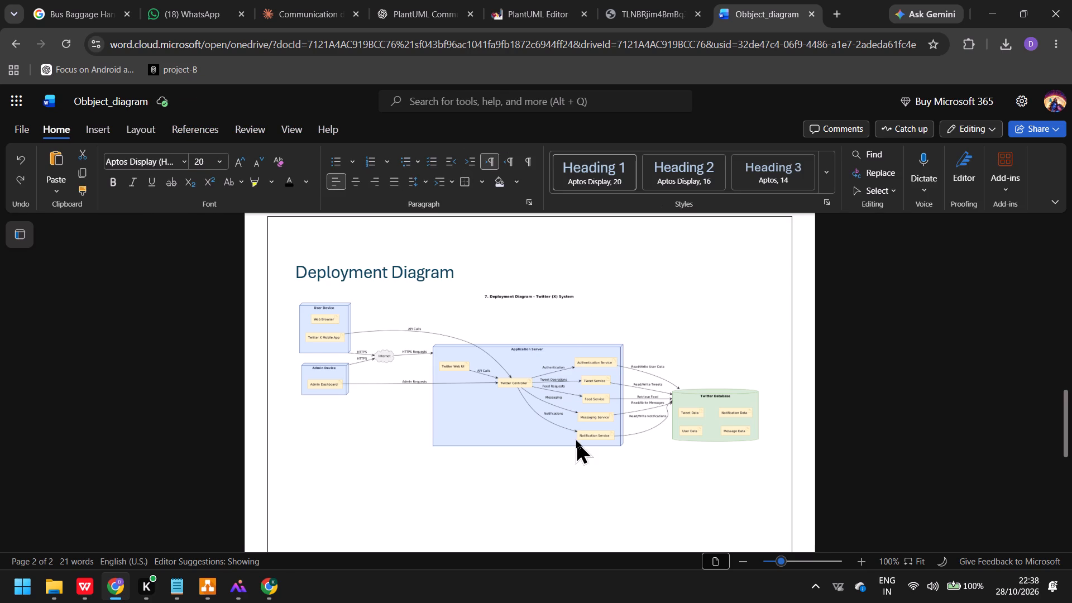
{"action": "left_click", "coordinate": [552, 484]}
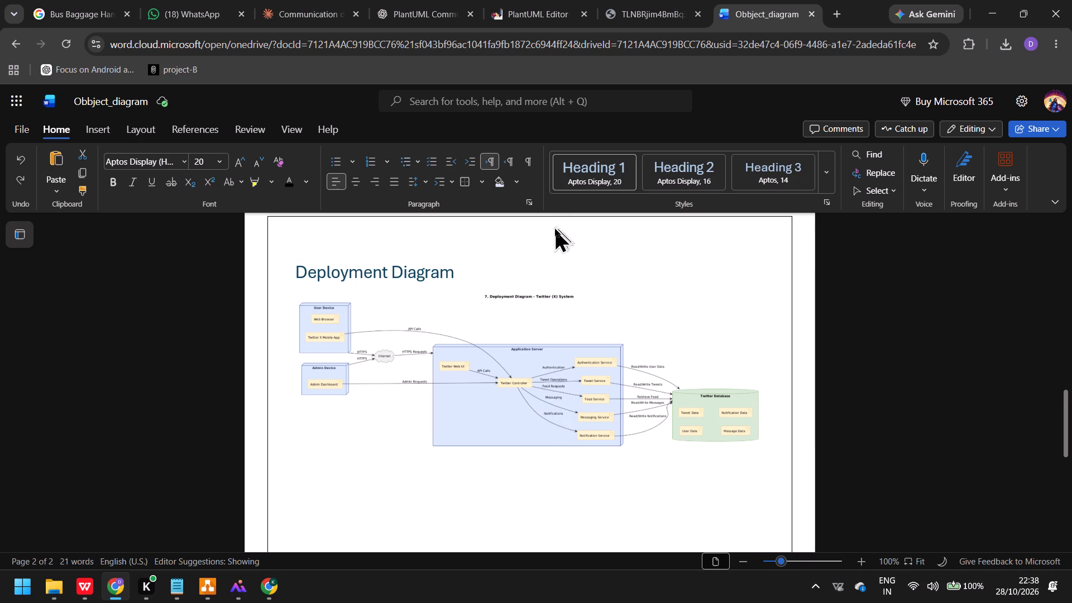
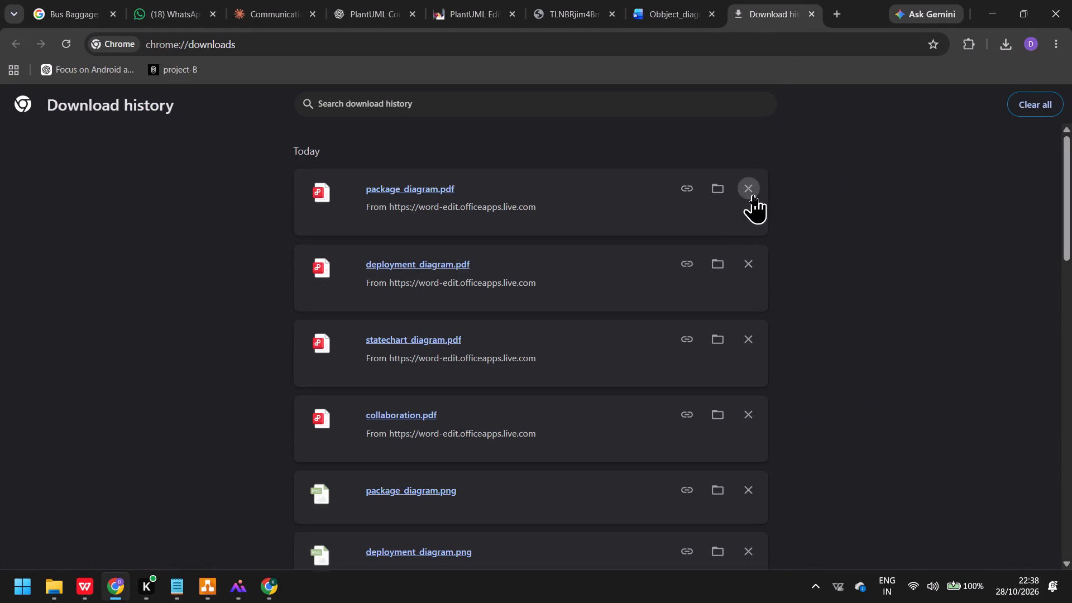
Remove the package_diagram.pdf and deployment_diagram.pdf entries from the download history.
{"action": "left_click", "coordinate": [753, 192]}
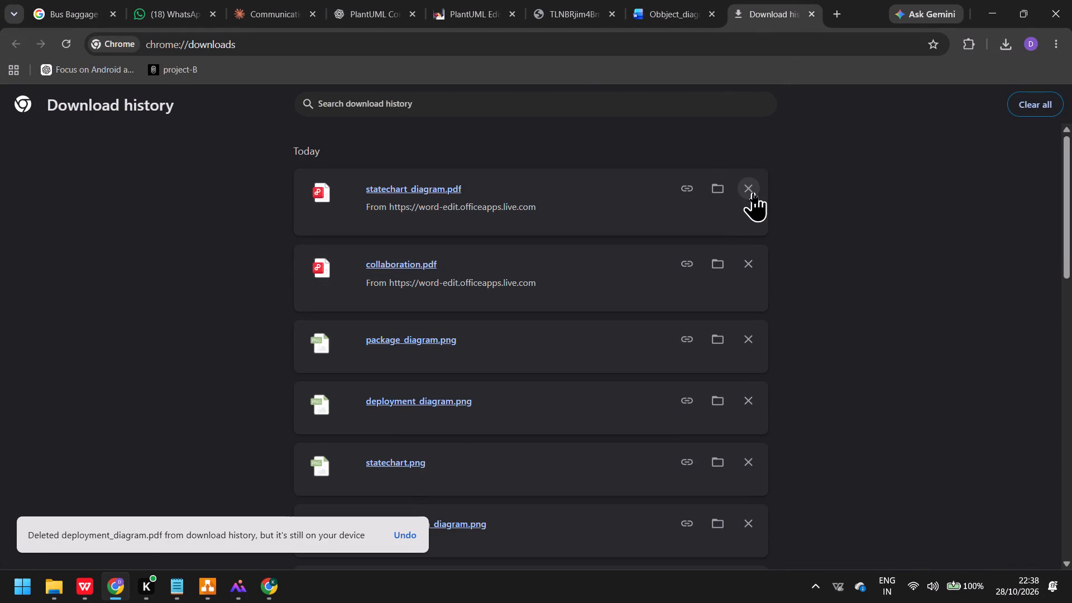
Return to the Word document and rename the file as deployment_diagram.
{"action": "left_click", "coordinate": [655, 12]}
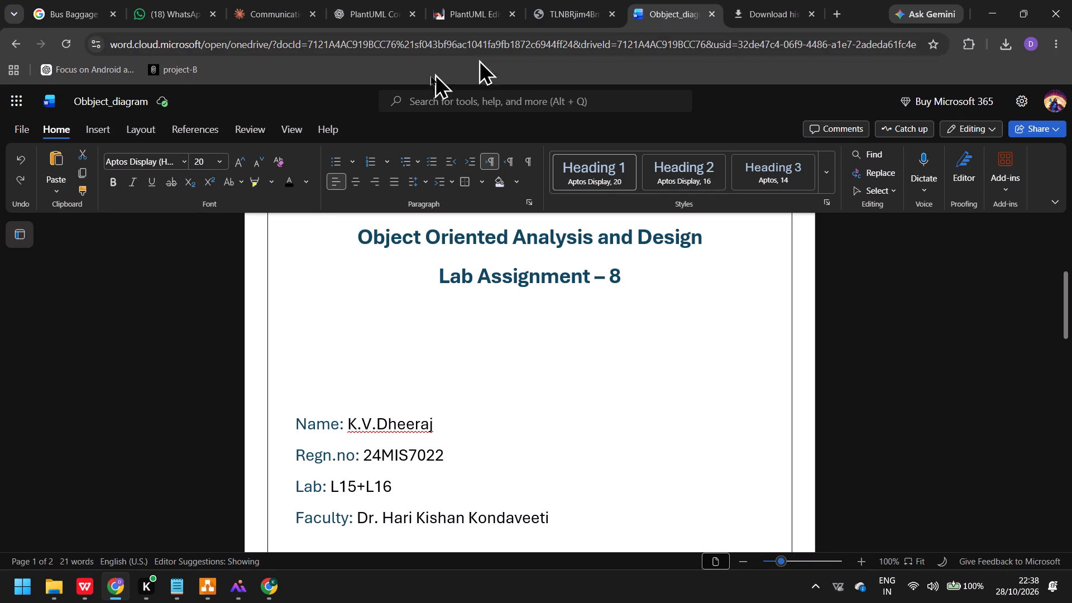
{"action": "left_click", "coordinate": [103, 97]}
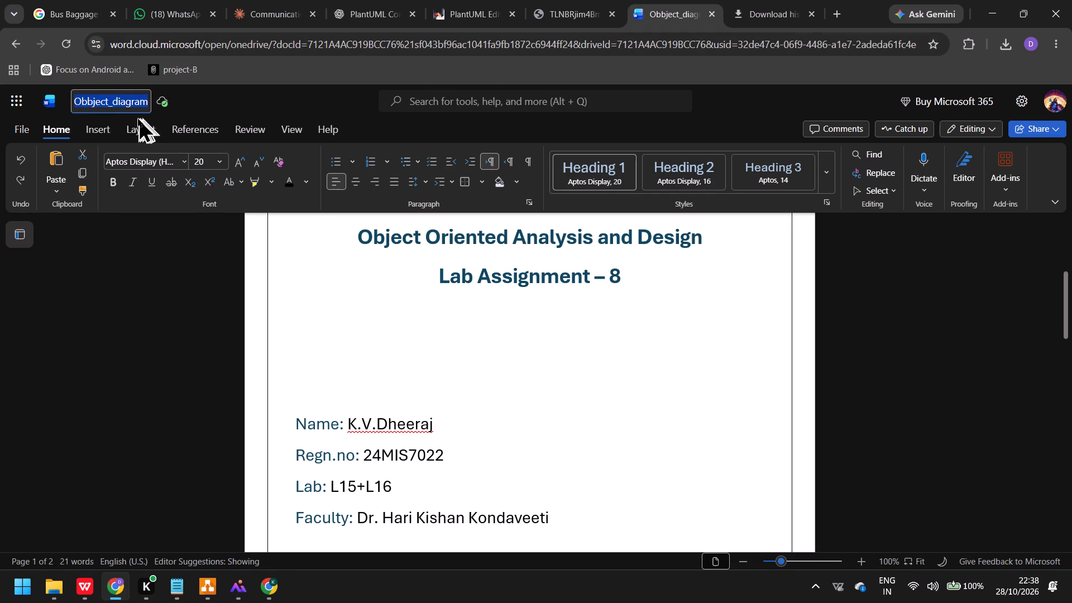
{"action": "left_click", "coordinate": [111, 106]}
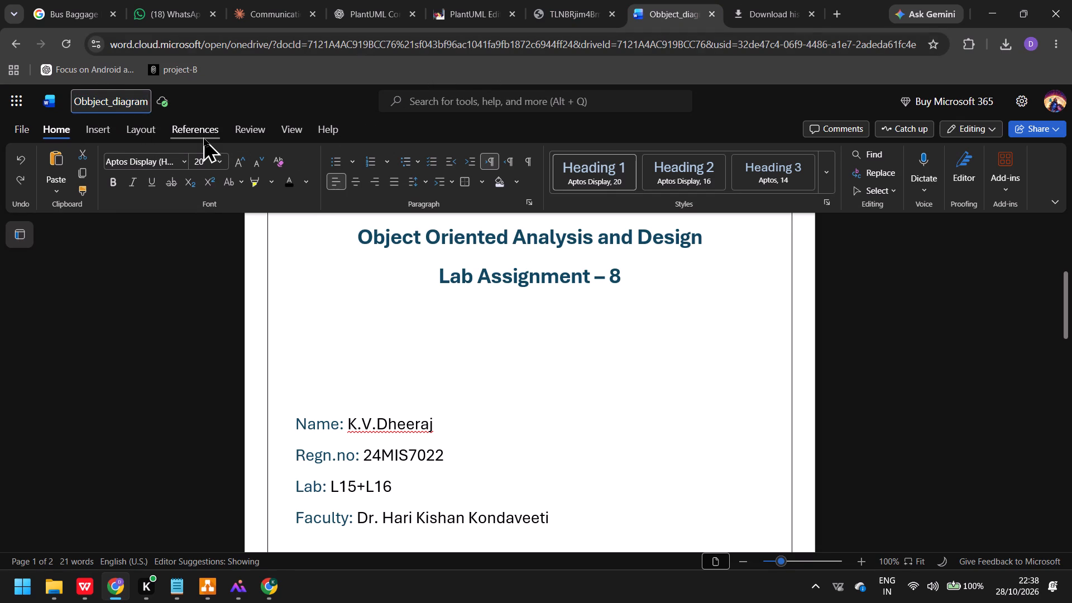
{"action": "key", "text": "Left"}
{"action": "key", "text": "ctrl+BackSpace"}
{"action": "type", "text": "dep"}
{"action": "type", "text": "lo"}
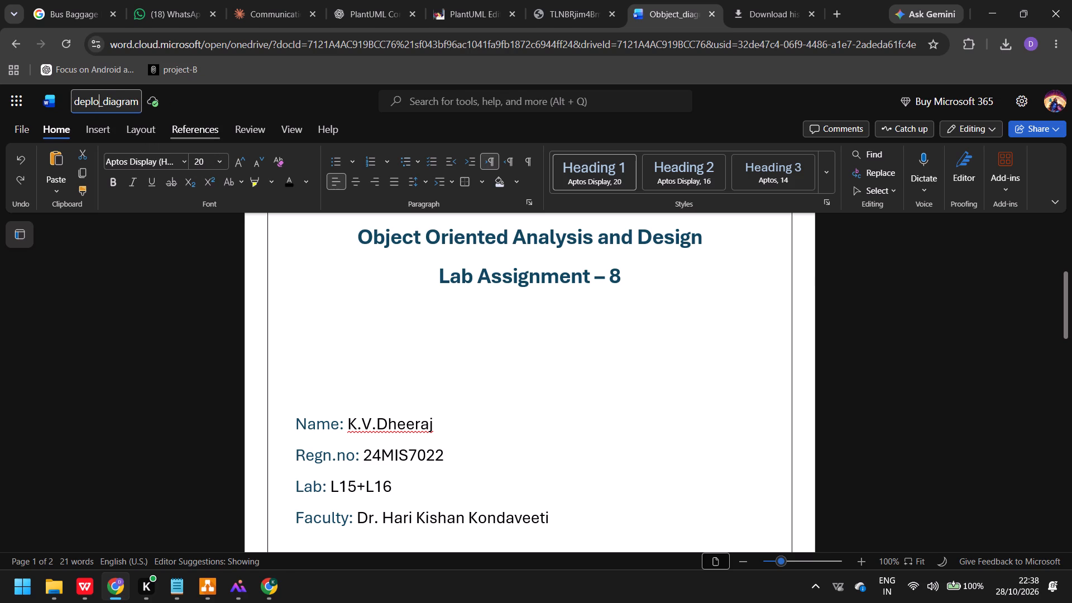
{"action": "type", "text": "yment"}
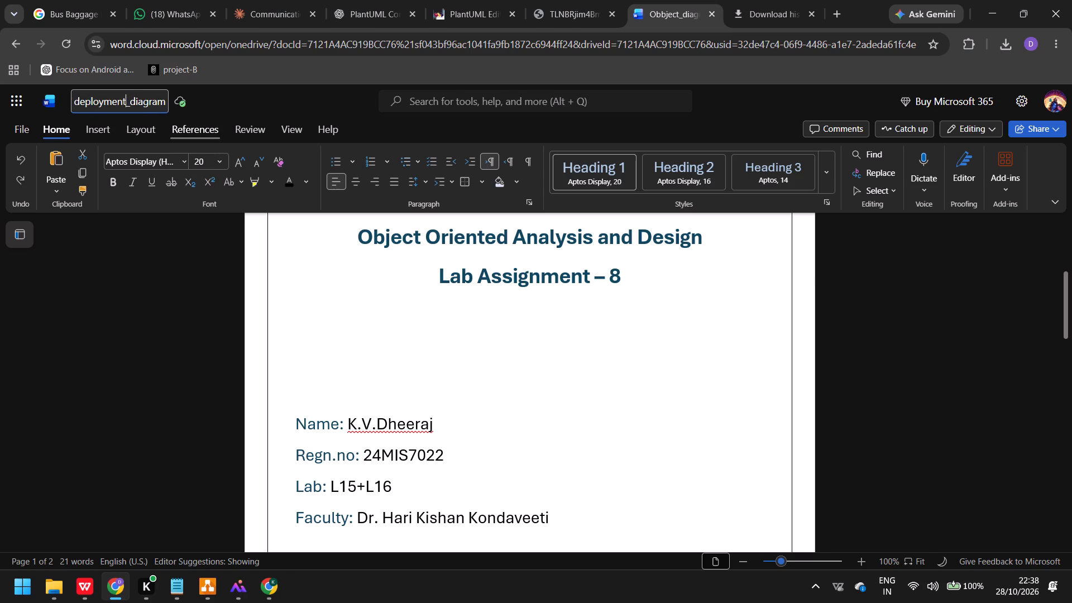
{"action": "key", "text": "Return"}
Place the text cursor after the number in the cover page's Lab Assignment line.
{"action": "scroll", "coordinate": [381, 269], "scroll_direction": "down", "scroll_amount": 5}
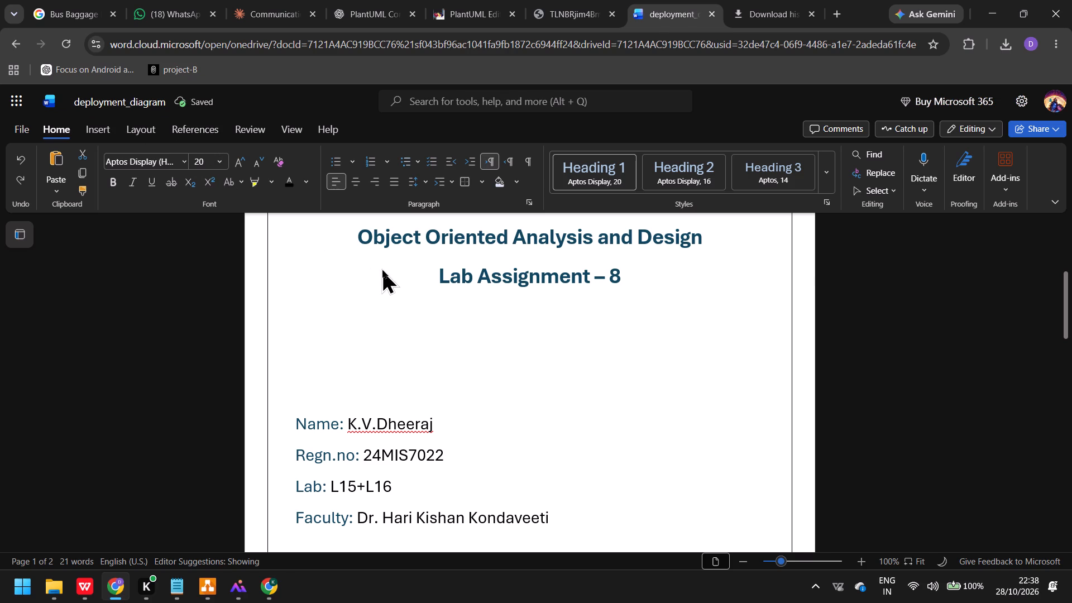
{"action": "left_click", "coordinate": [623, 280]}
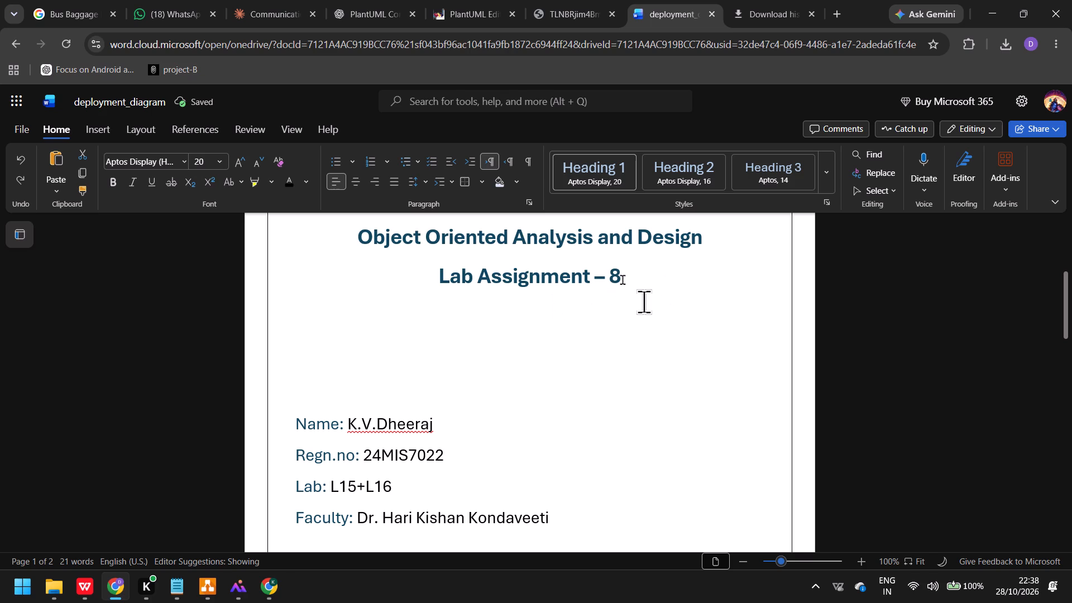
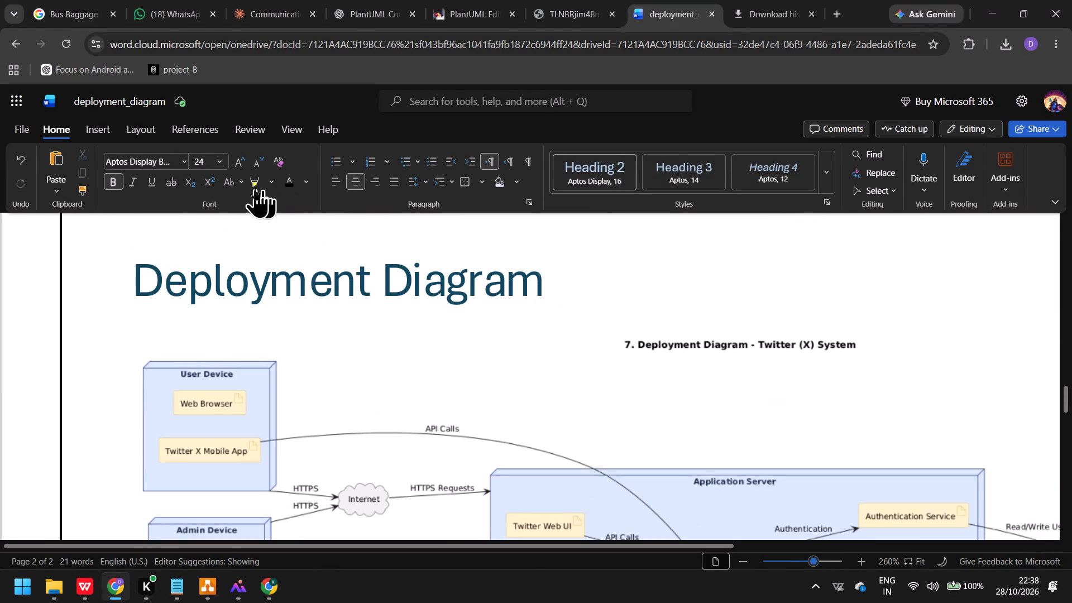
Open the font colour choices for the "Deployment Diagram" heading on the second page.
{"action": "left_click", "coordinate": [300, 183]}
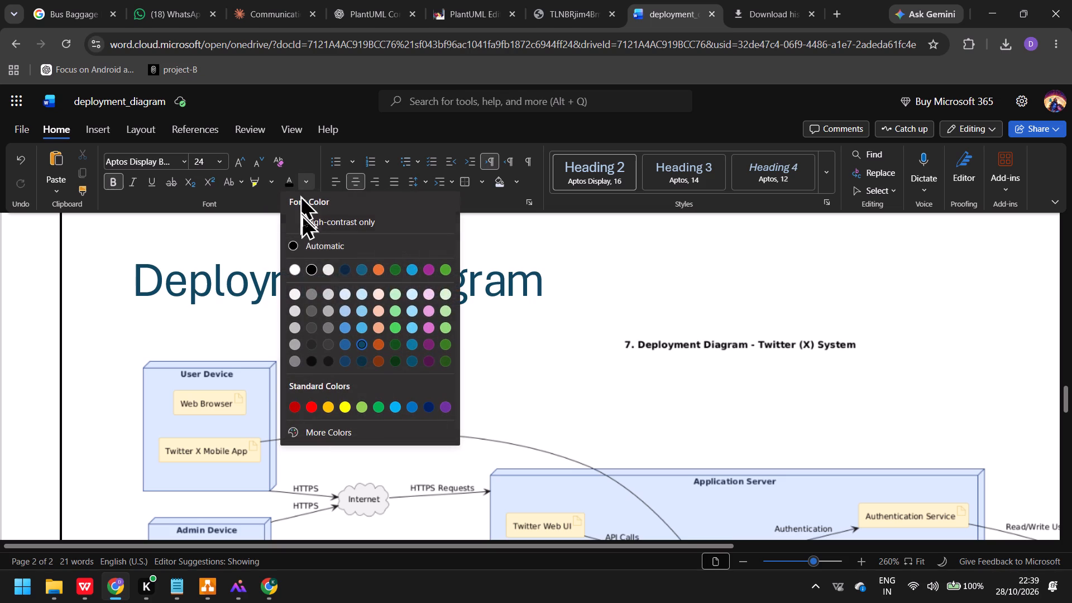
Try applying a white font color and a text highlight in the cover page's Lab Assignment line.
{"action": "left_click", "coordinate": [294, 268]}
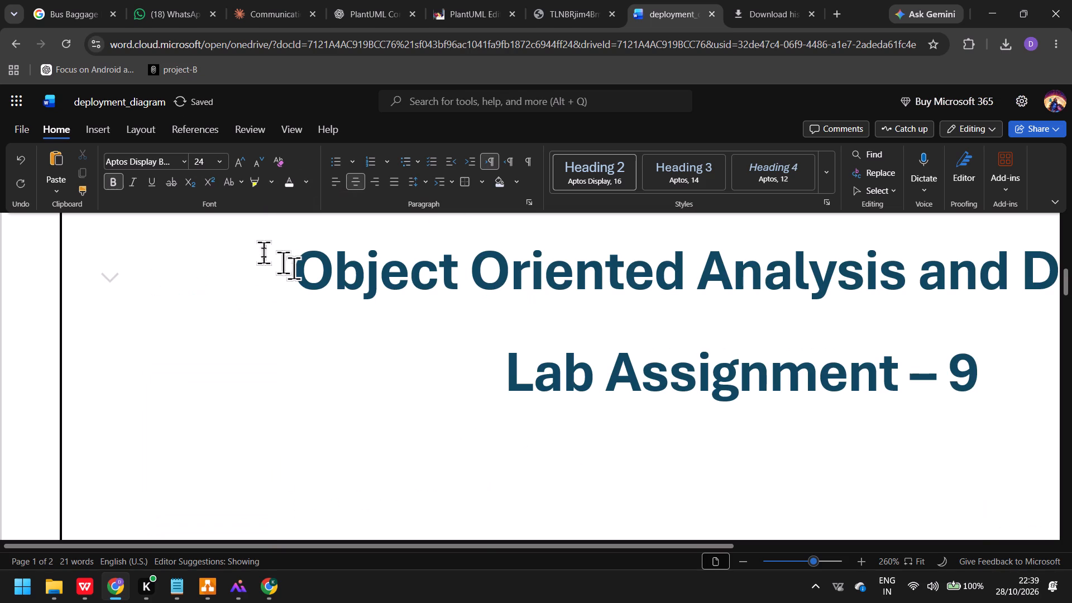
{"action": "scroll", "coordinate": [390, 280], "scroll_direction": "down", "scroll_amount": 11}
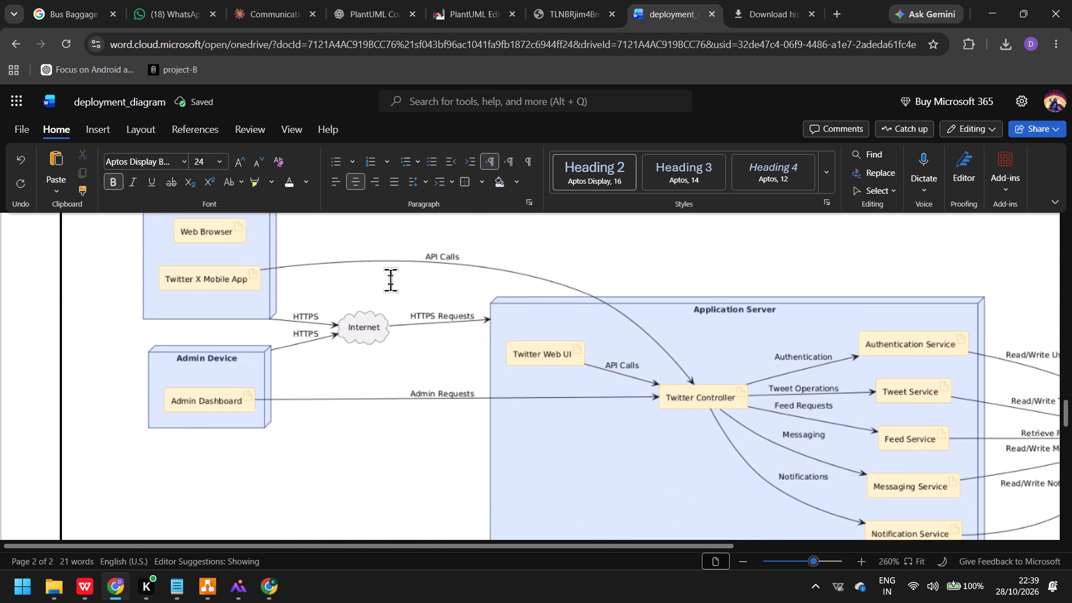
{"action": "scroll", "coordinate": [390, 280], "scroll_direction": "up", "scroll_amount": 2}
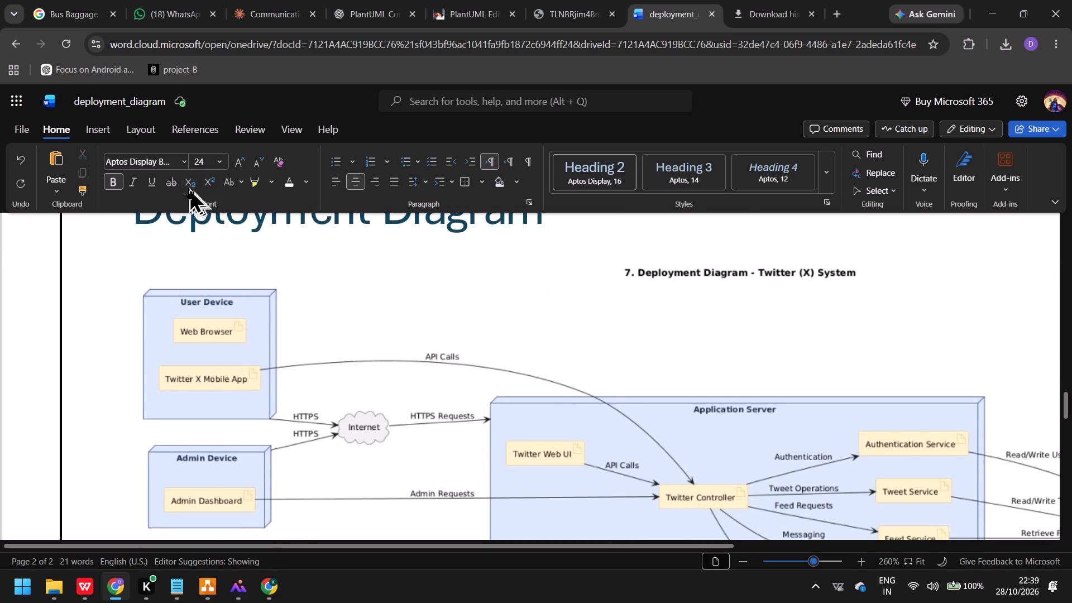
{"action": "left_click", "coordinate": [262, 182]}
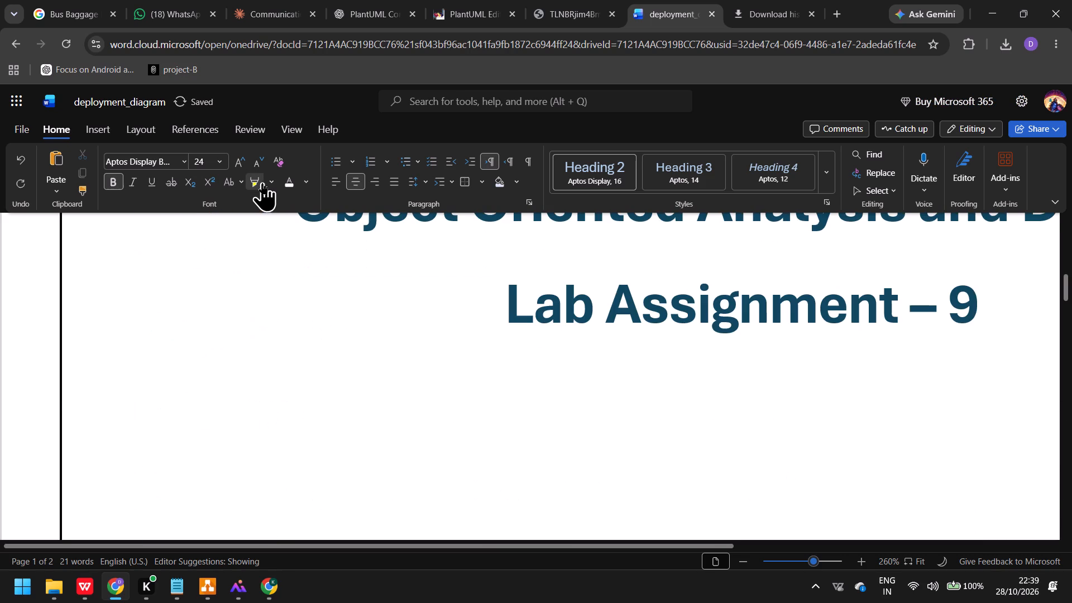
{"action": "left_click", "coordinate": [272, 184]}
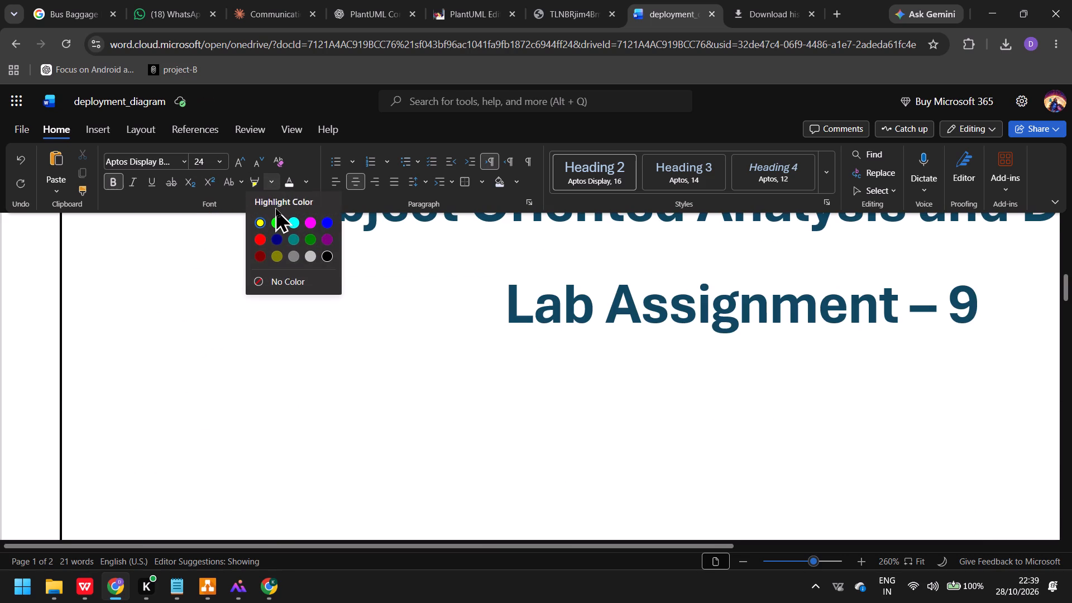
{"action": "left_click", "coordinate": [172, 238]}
Check the document's pages and export deployment_diagram as a PDF for download.
{"action": "scroll", "coordinate": [172, 238], "scroll_direction": "down", "scroll_amount": 3}
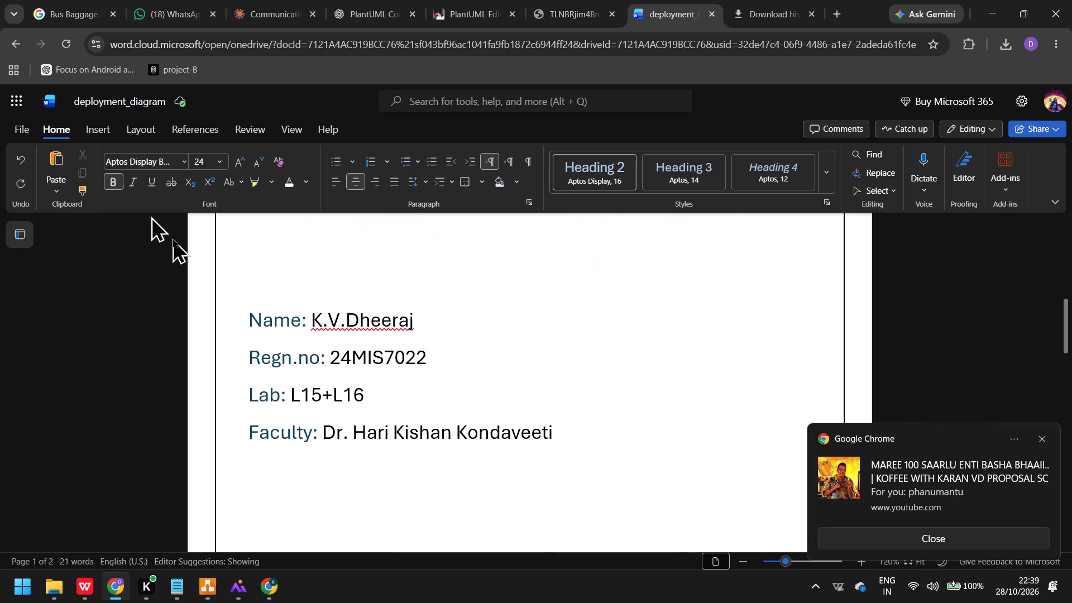
{"action": "scroll", "coordinate": [172, 238], "scroll_direction": "down", "scroll_amount": 4}
{"action": "scroll", "coordinate": [172, 238], "scroll_direction": "up", "scroll_amount": 2}
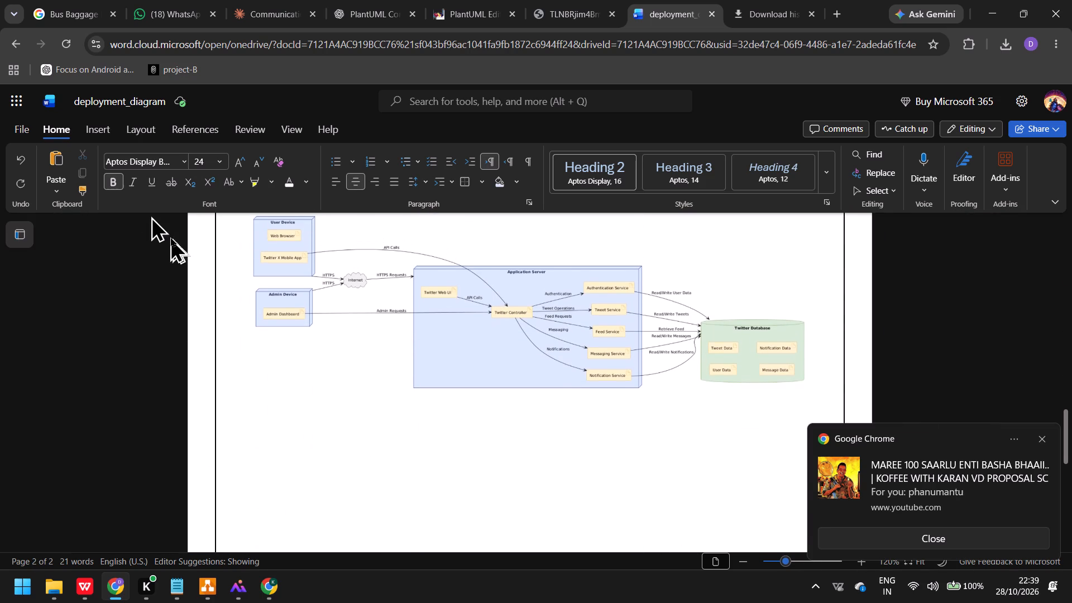
{"action": "left_click", "coordinate": [20, 130]}
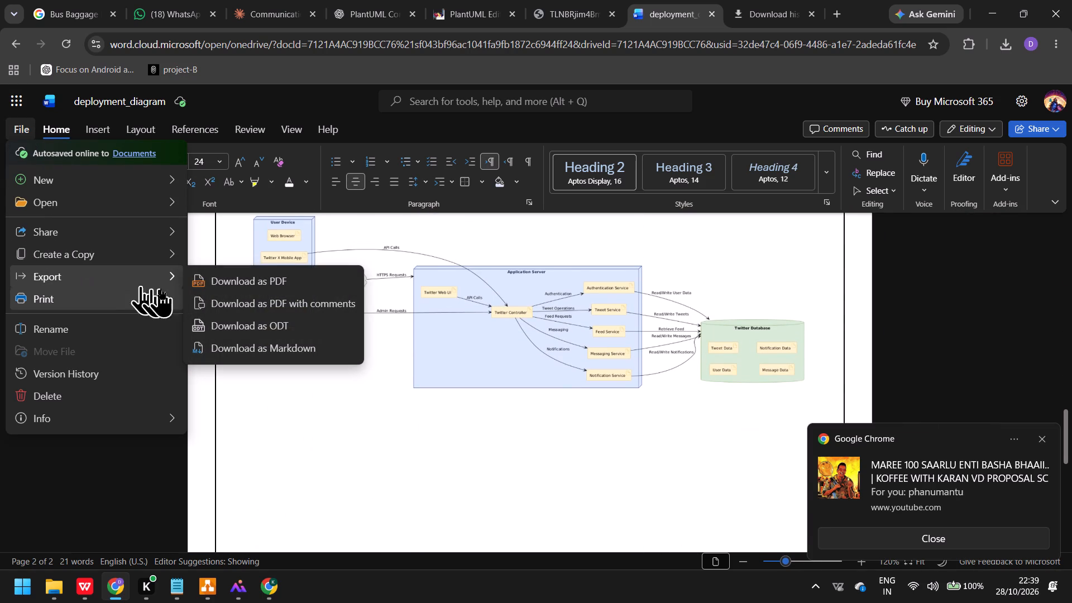
{"action": "left_click", "coordinate": [199, 284]}
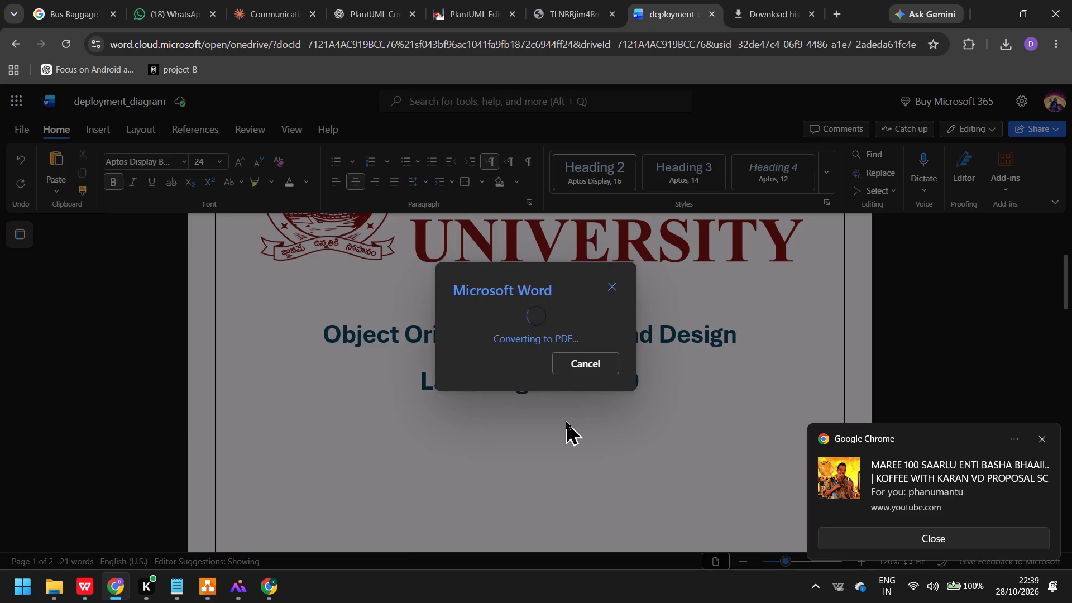
{"action": "left_click", "coordinate": [528, 352]}
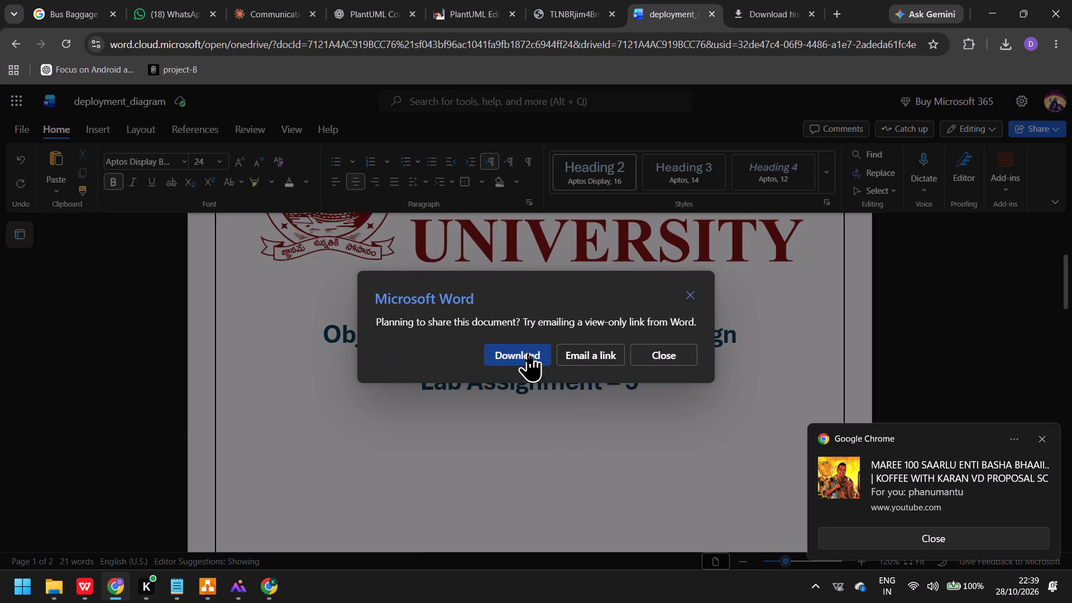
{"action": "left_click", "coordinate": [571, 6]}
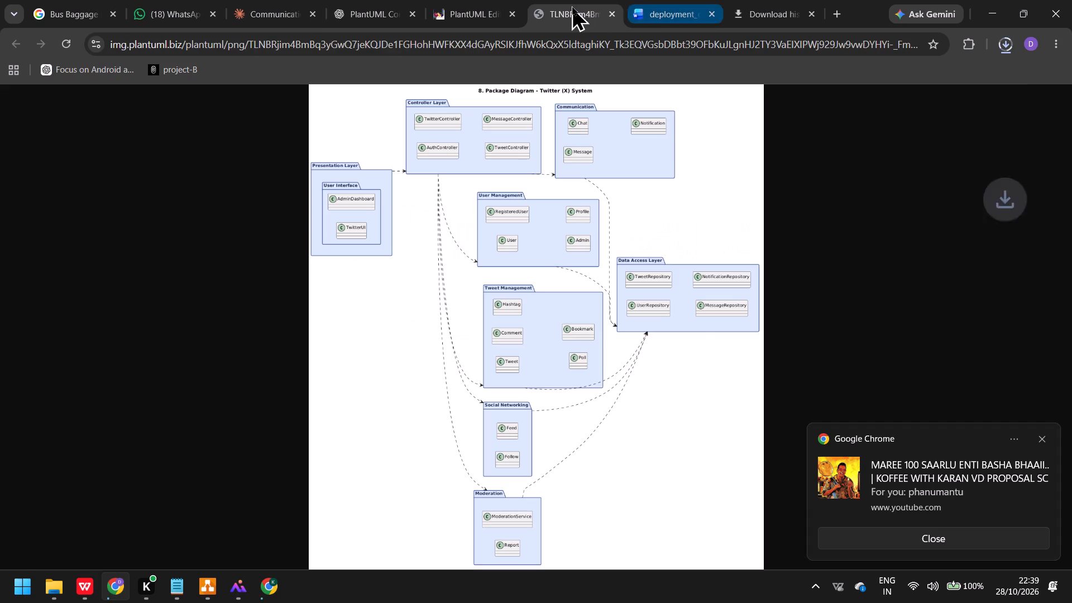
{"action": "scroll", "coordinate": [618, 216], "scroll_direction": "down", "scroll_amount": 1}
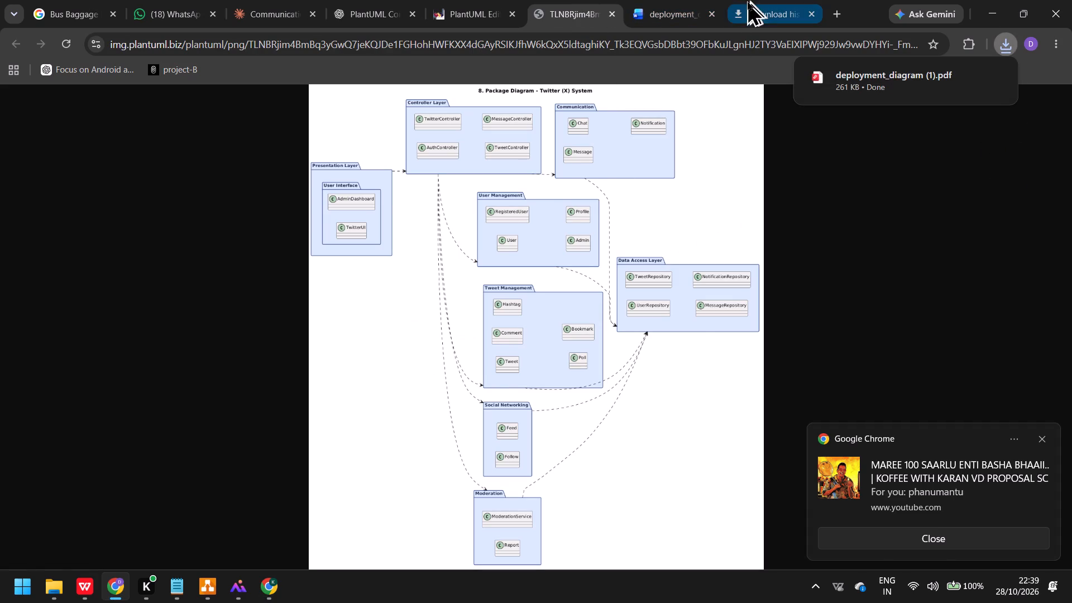
Change the Lab Assignment number on the cover page to 10.
{"action": "left_click", "coordinate": [685, 0]}
{"action": "key", "text": "BackSpace"}
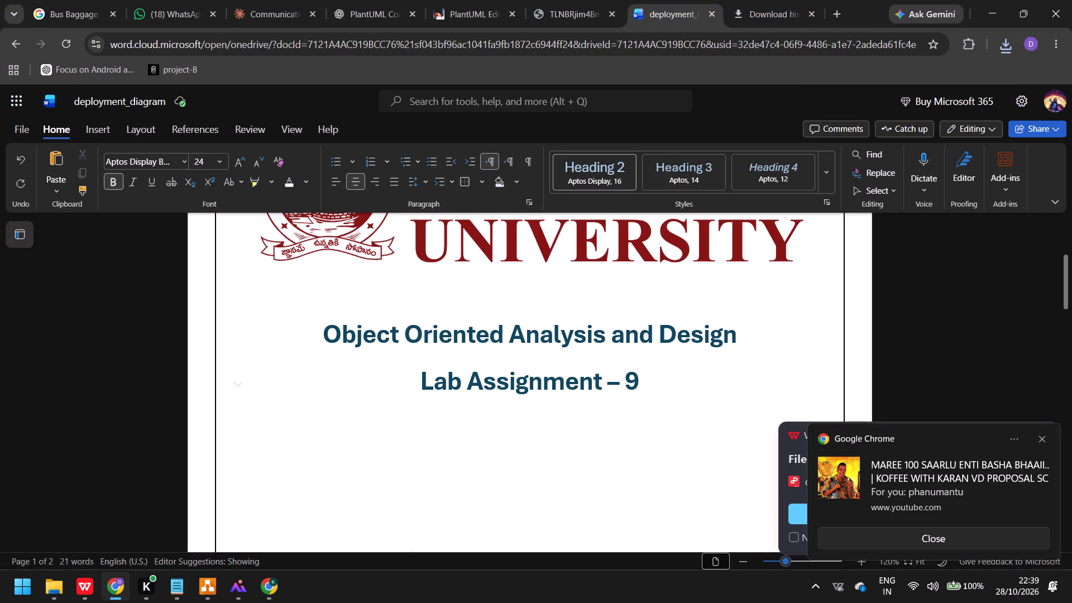
{"action": "type", "text": "10"}
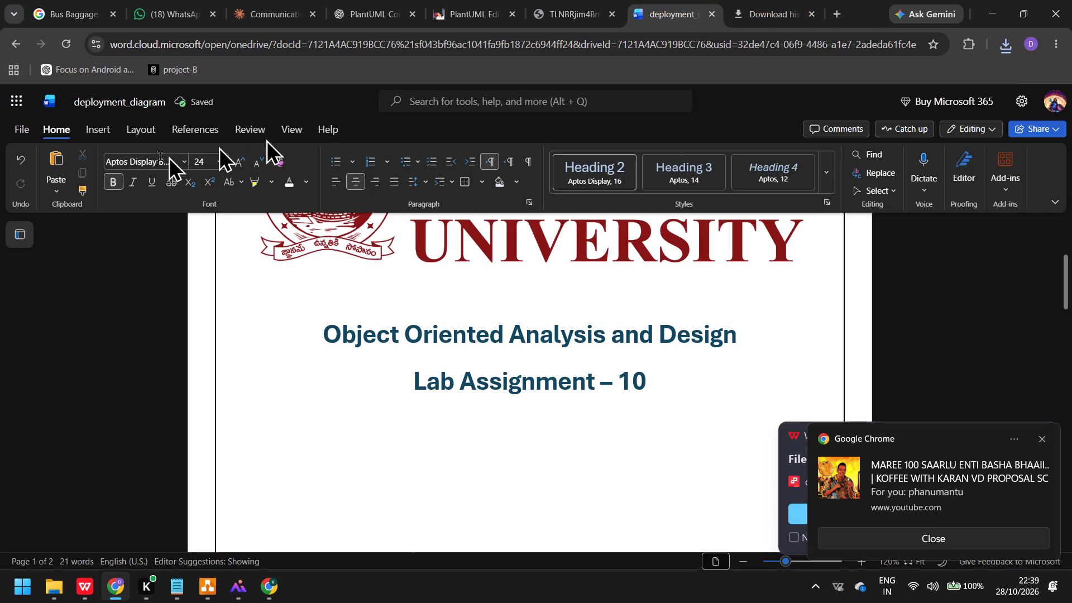
Rename the Word document as object_diagram.
{"action": "left_click", "coordinate": [122, 104]}
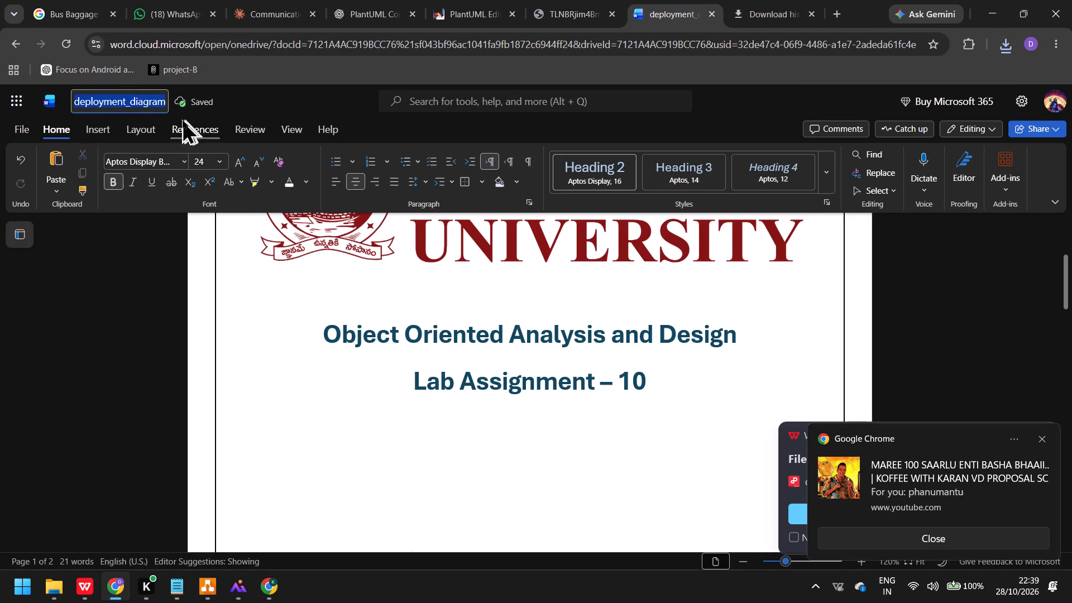
{"action": "left_click", "coordinate": [125, 104]}
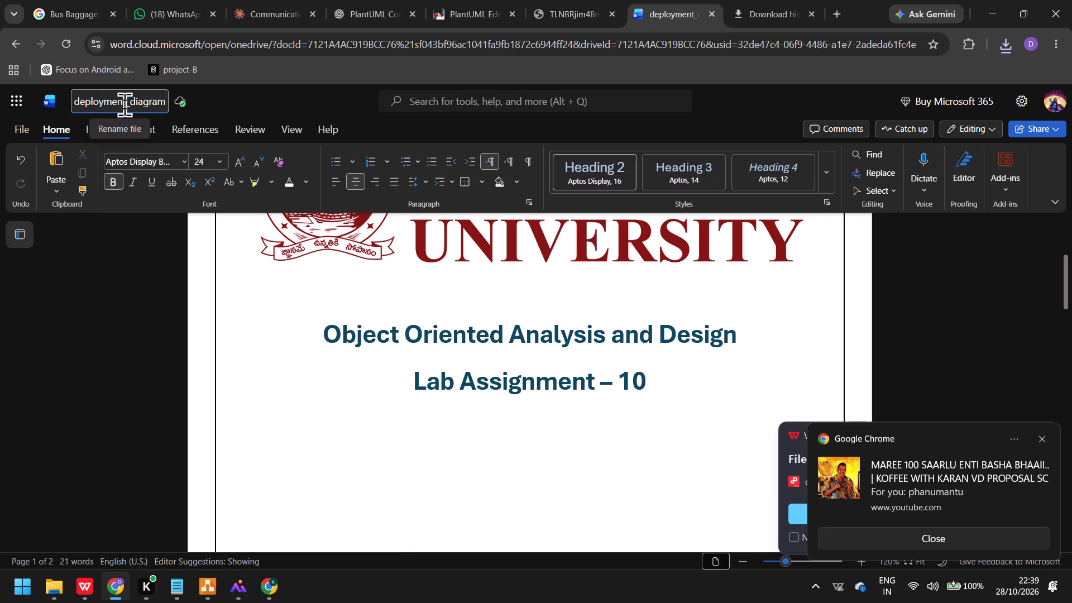
{"action": "key", "text": "ctrl+BackSpace"}
{"action": "type", "text": "objetc"}
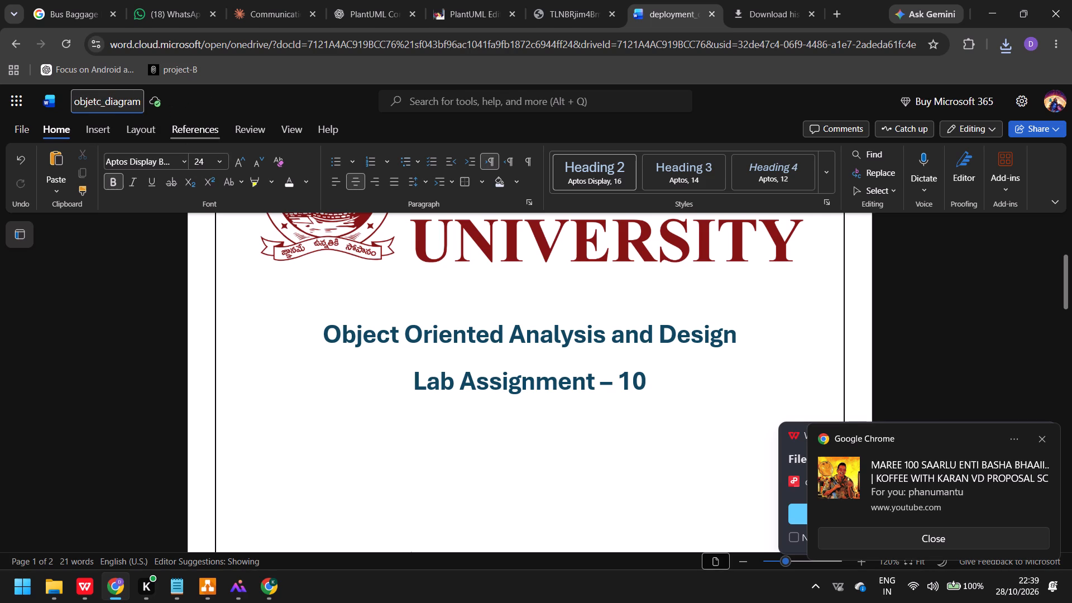
{"action": "key", "text": "BackSpace"}
{"action": "key", "text": "BackSpace"}
{"action": "key", "text": "c"}
{"action": "key", "text": "t"}
{"action": "key", "text": "Return"}
{"action": "scroll", "coordinate": [347, 270], "scroll_direction": "down", "scroll_amount": 4}
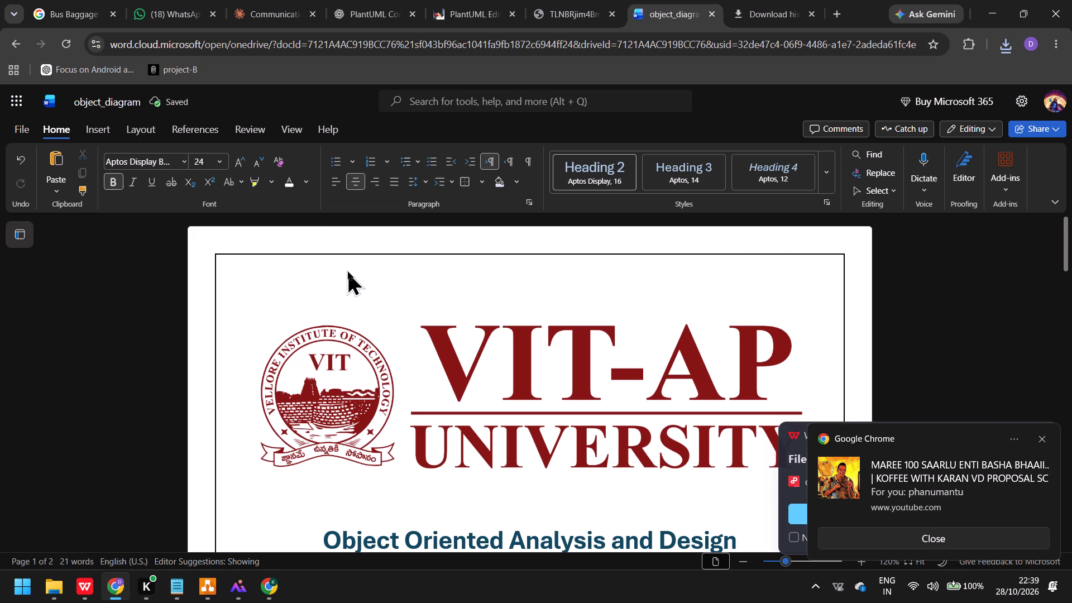
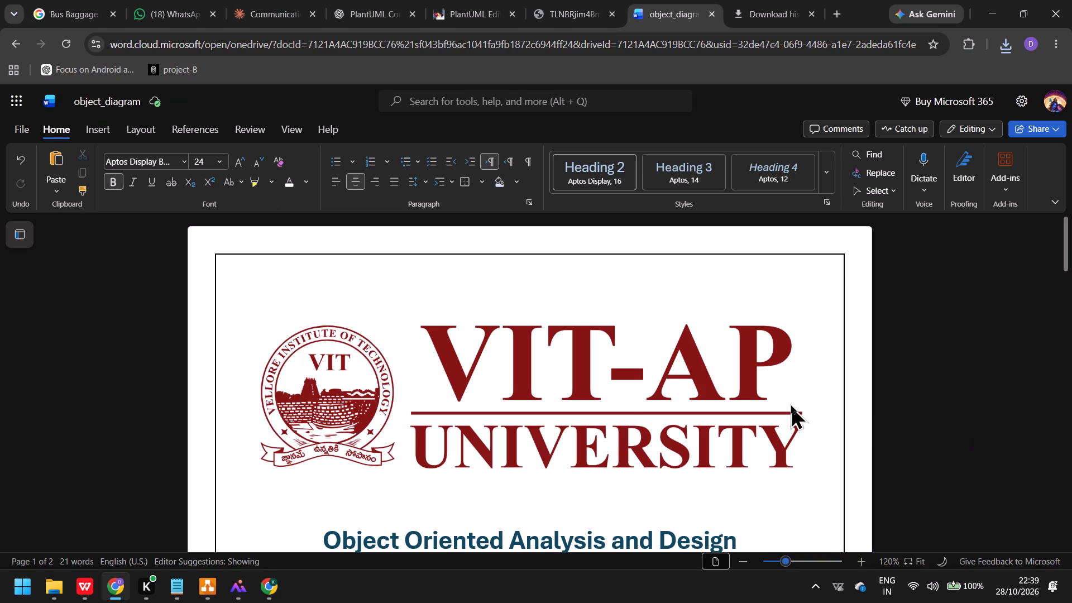
Replace the word Deployment in the second page's heading so that it reads "Oject Diagram".
{"action": "scroll", "coordinate": [790, 404], "scroll_direction": "down", "scroll_amount": 9}
{"action": "scroll", "coordinate": [790, 404], "scroll_direction": "up", "scroll_amount": 2}
{"action": "scroll", "coordinate": [790, 404], "scroll_direction": "down", "scroll_amount": 13}
{"action": "left_click_drag", "start_coordinate": [1063, 256], "coordinate": [1060, 308]}
{"action": "scroll", "coordinate": [826, 273], "scroll_direction": "down", "scroll_amount": 8}
{"action": "scroll", "coordinate": [826, 273], "scroll_direction": "up", "scroll_amount": 5}
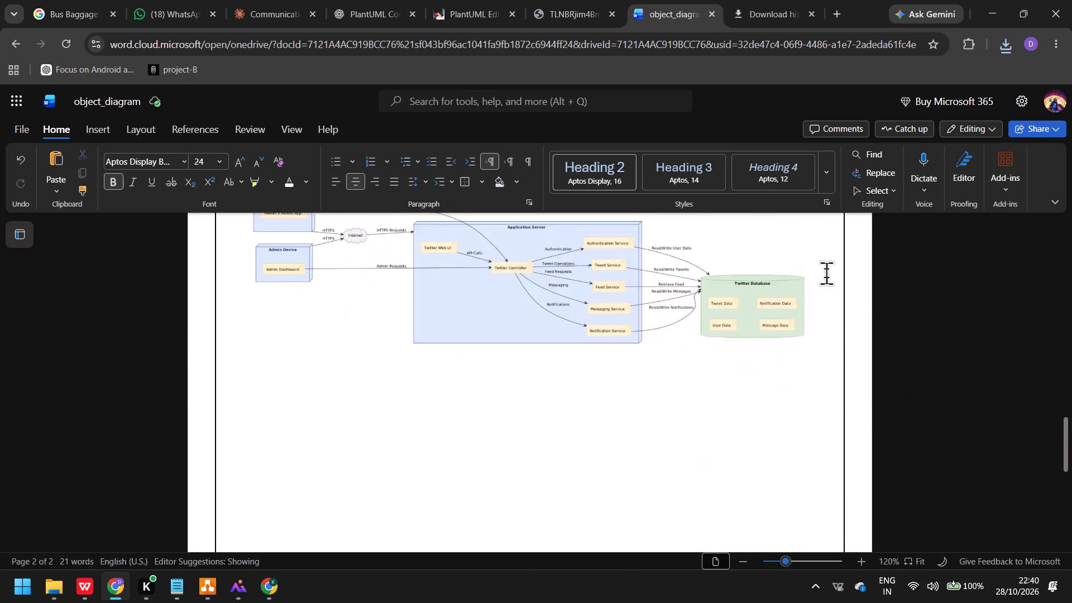
{"action": "scroll", "coordinate": [744, 315], "scroll_direction": "up", "scroll_amount": 1}
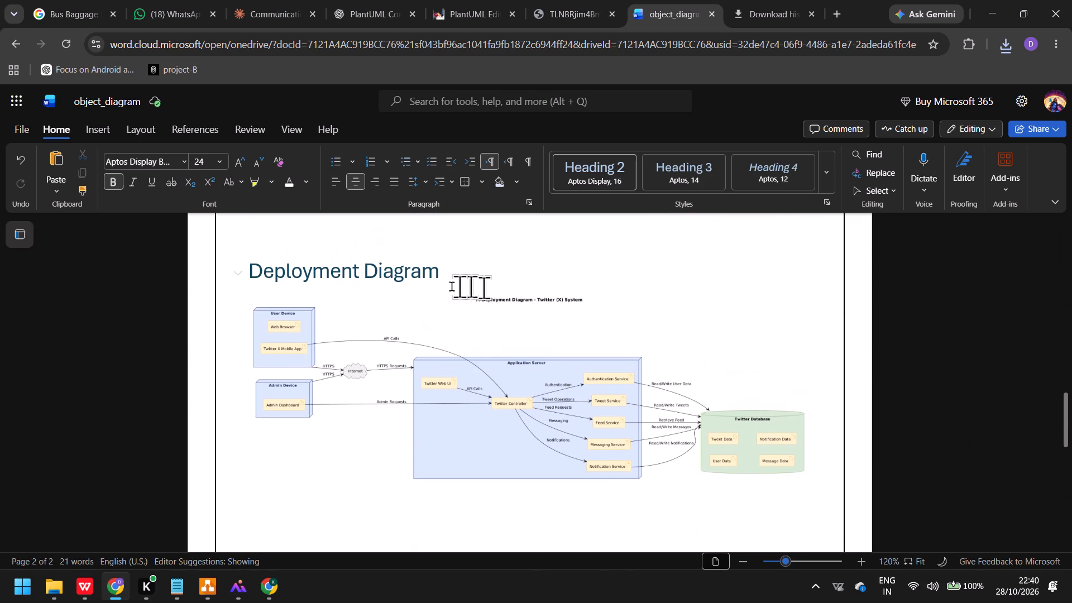
{"action": "left_click", "coordinate": [362, 272]}
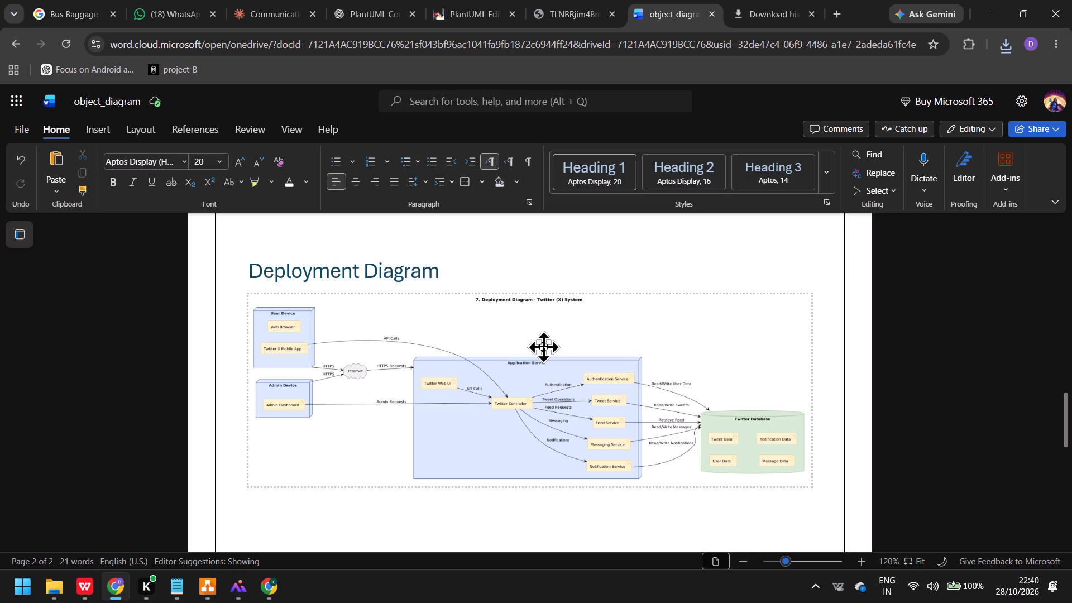
{"action": "key", "text": "Left"}
{"action": "key", "text": "ctrl+BackSpace"}
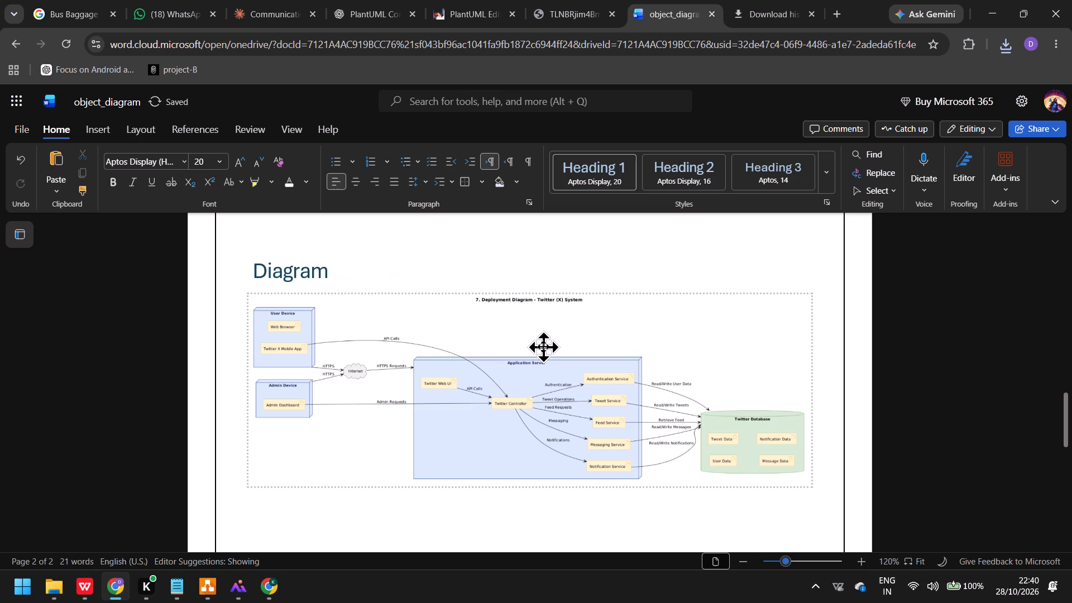
{"action": "type", "text": "Oject"}
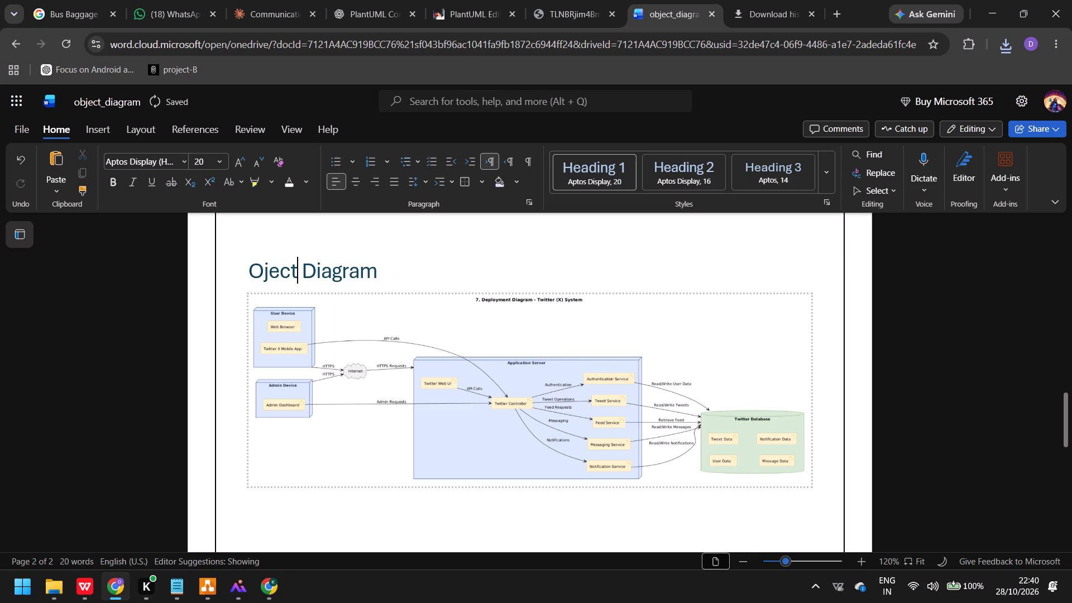
Delete the deployment diagram picture below the heading on the second page.
{"action": "left_click", "coordinate": [593, 401]}
{"action": "key", "text": "Delete"}
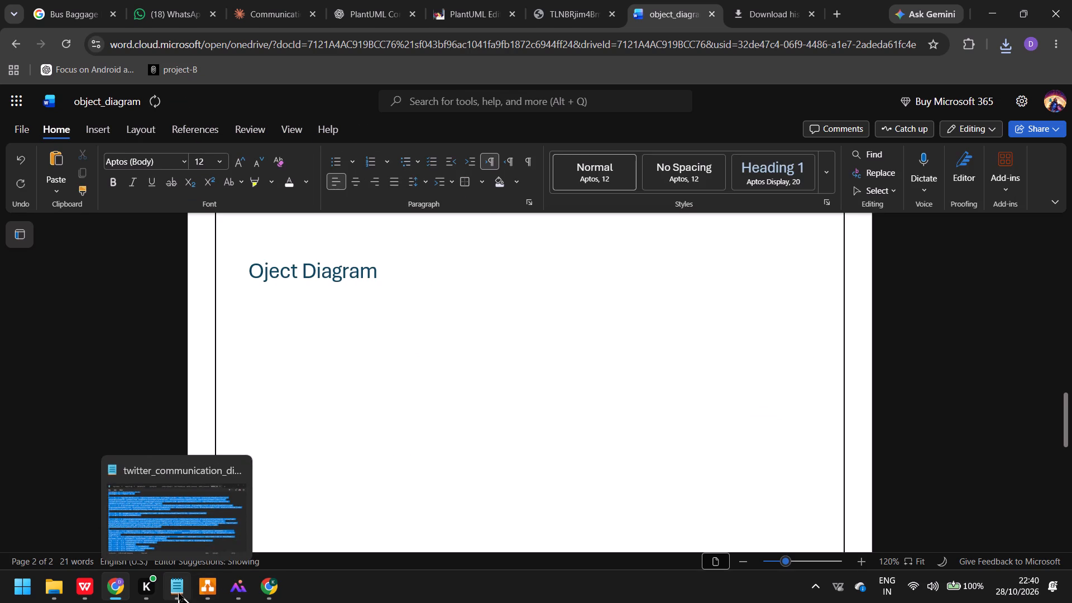
Switch to File Explorer and delete the package_diagram PNG picture from the Downloads folder.
{"action": "left_click", "coordinate": [61, 595]}
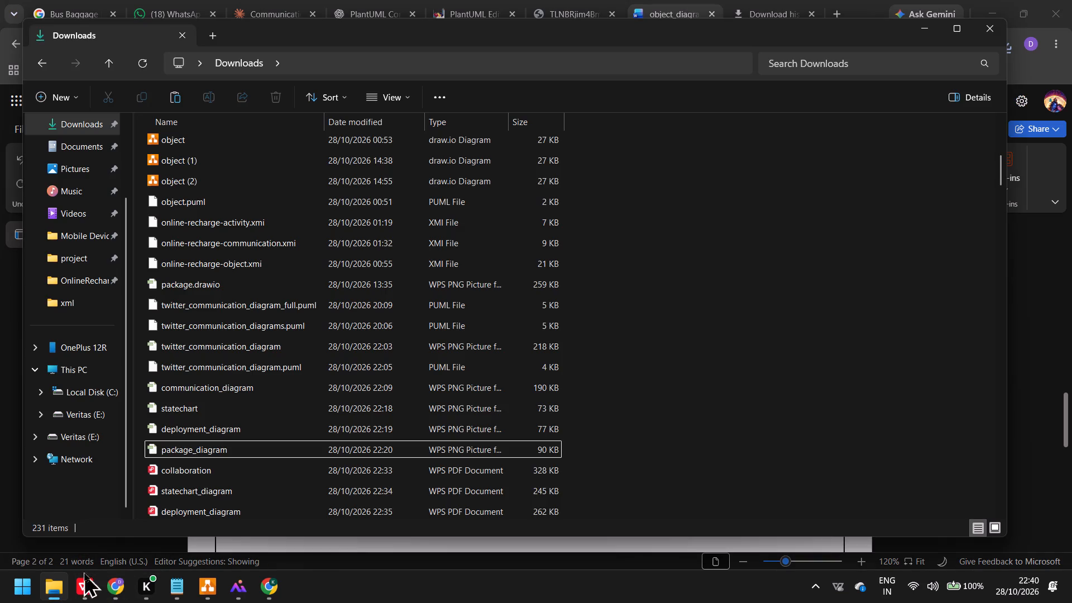
{"action": "scroll", "coordinate": [203, 398], "scroll_direction": "down", "scroll_amount": 1}
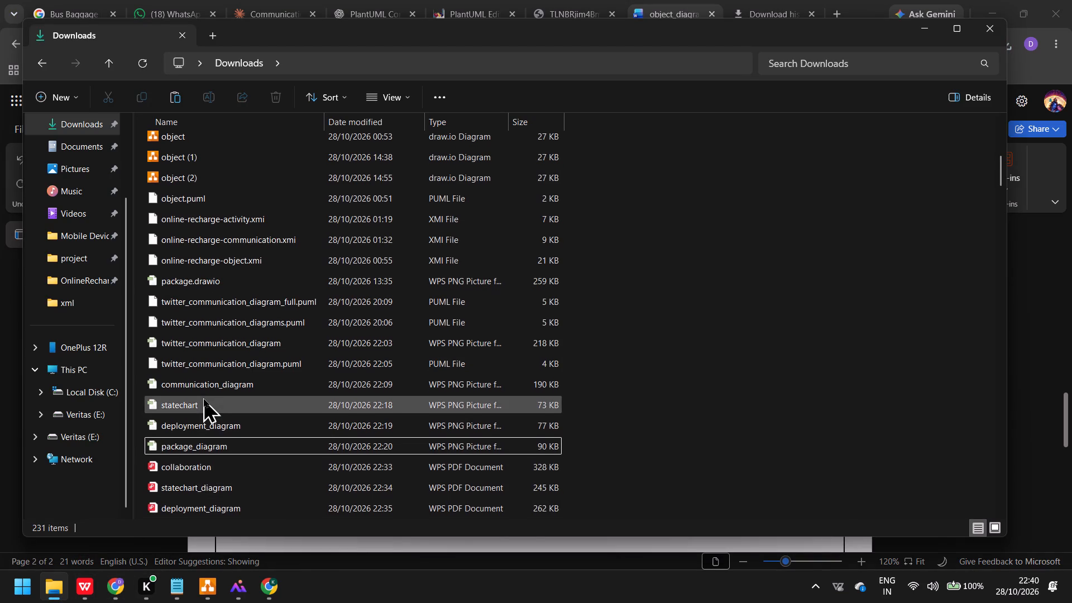
{"action": "scroll", "coordinate": [203, 398], "scroll_direction": "down", "scroll_amount": 1}
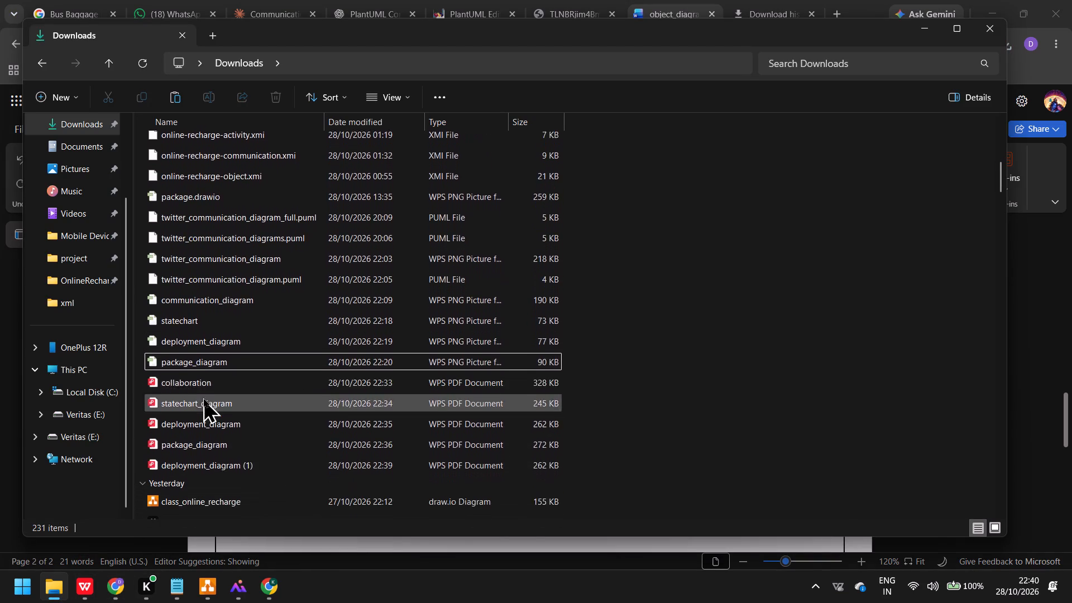
{"action": "scroll", "coordinate": [203, 398], "scroll_direction": "down", "scroll_amount": 1}
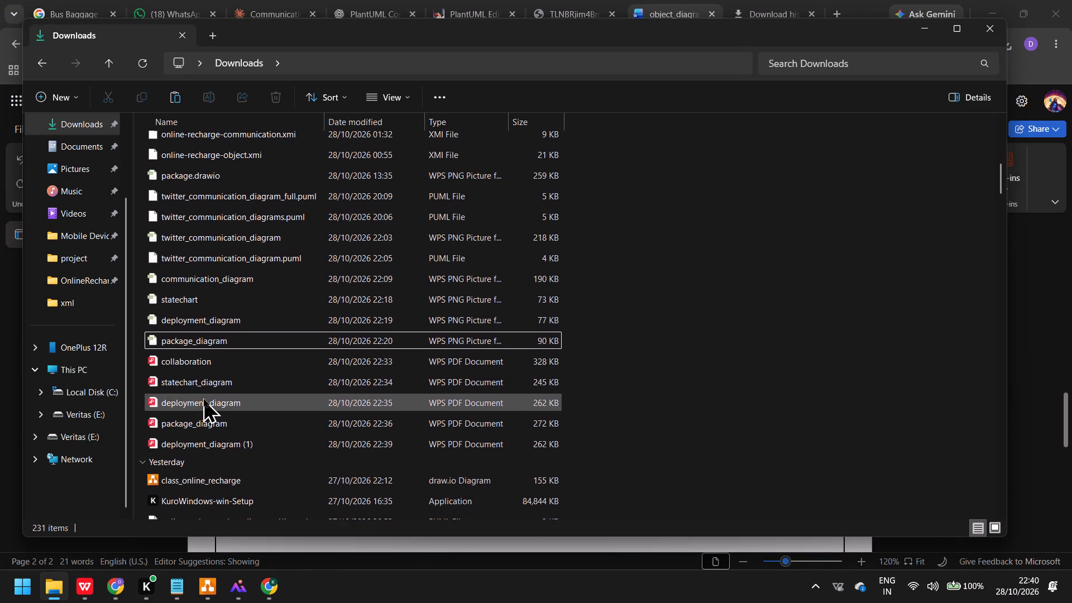
{"action": "scroll", "coordinate": [201, 295], "scroll_direction": "up", "scroll_amount": 2}
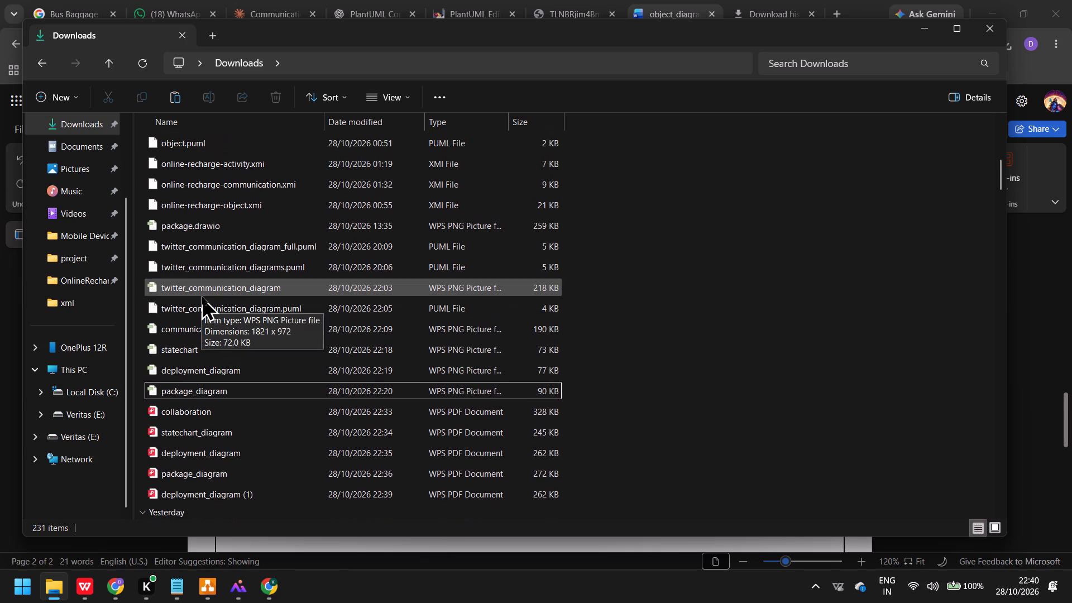
{"action": "left_click", "coordinate": [198, 389]}
{"action": "key", "text": "Delete"}
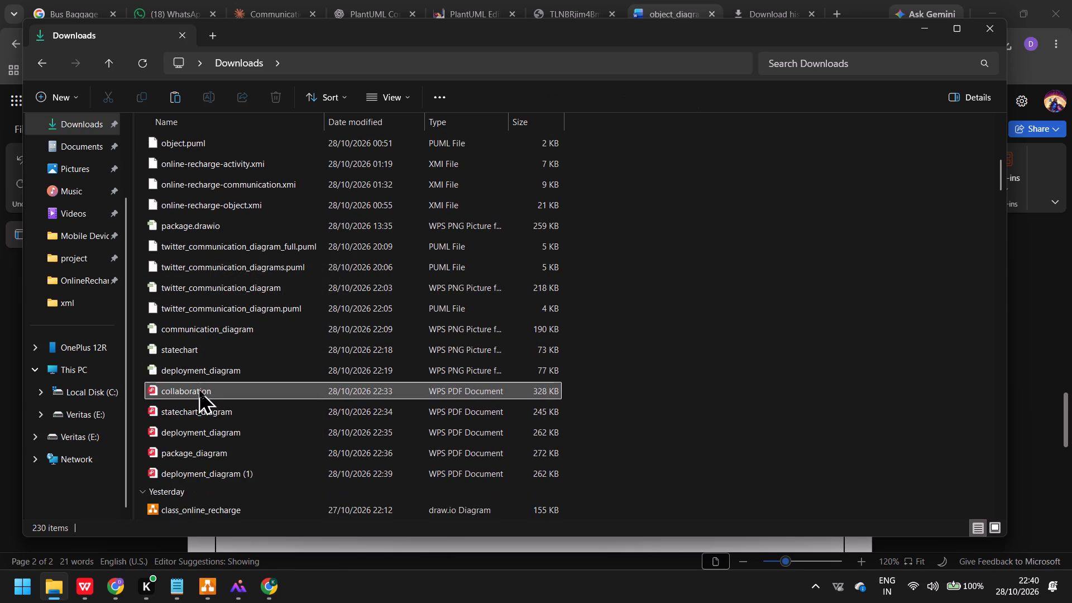
Switch to the browser and copy the Twitter (X) System Component Diagram PlantUML code from the ChatGPT conversation.
{"action": "left_click", "coordinate": [580, 3]}
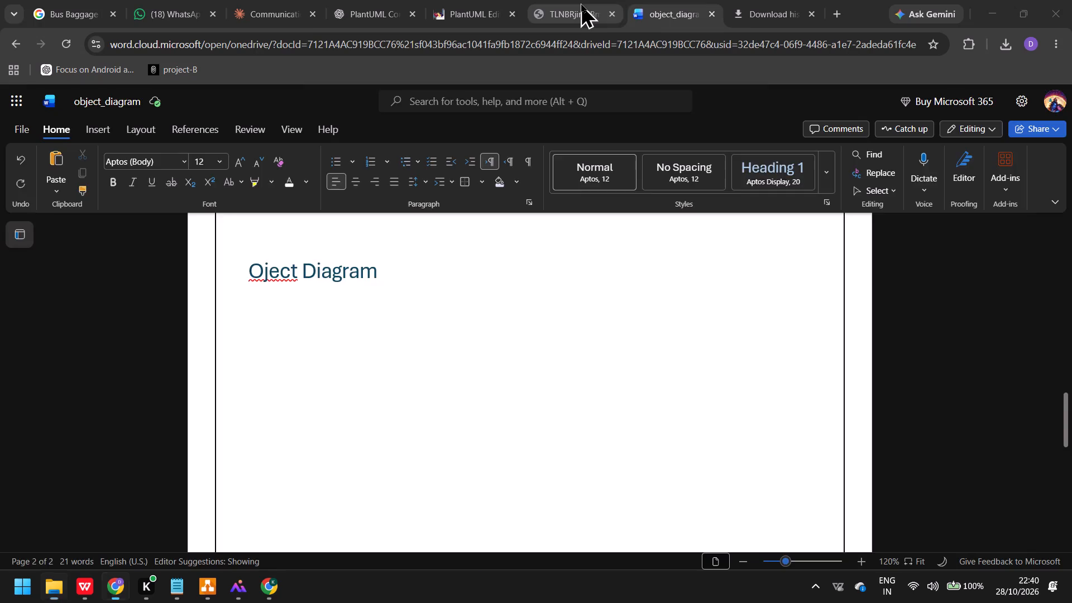
{"action": "left_click", "coordinate": [492, 8]}
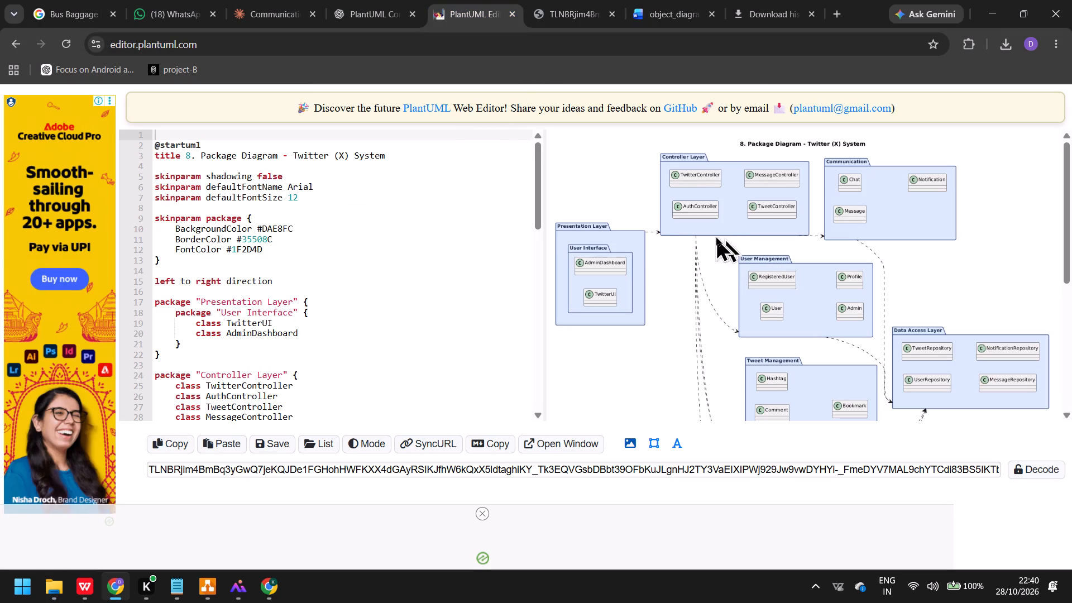
{"action": "scroll", "coordinate": [416, 213], "scroll_direction": "up", "scroll_amount": 5}
{"action": "left_click", "coordinate": [364, 4]}
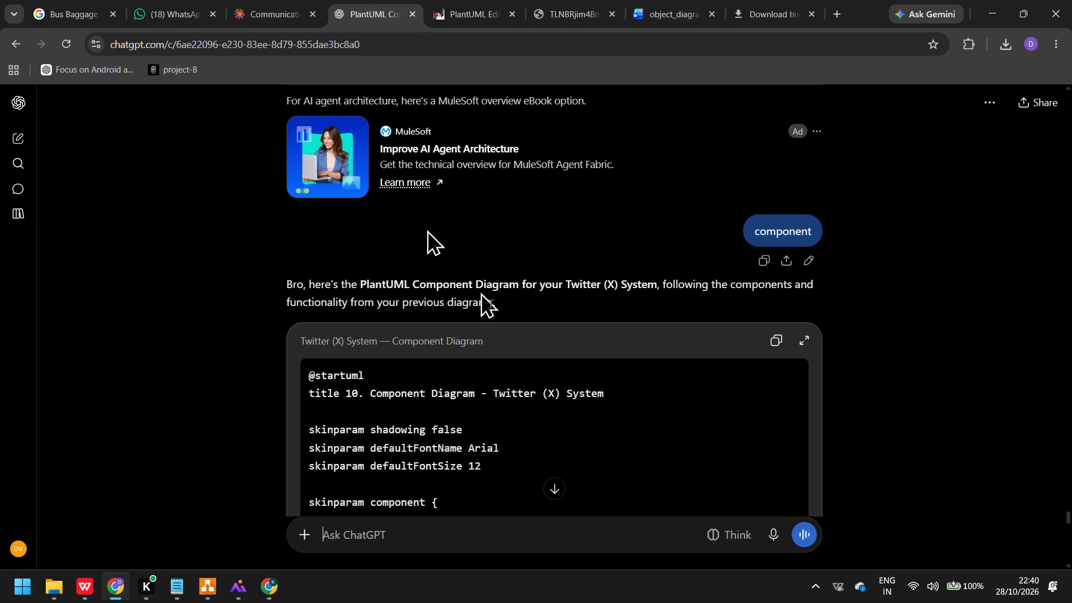
{"action": "left_click", "coordinate": [781, 338]}
Replace all code in the PlantUML editor with the copied component diagram code, removing the closing backticks and the opening ```plantuml text.
{"action": "left_click", "coordinate": [476, 2]}
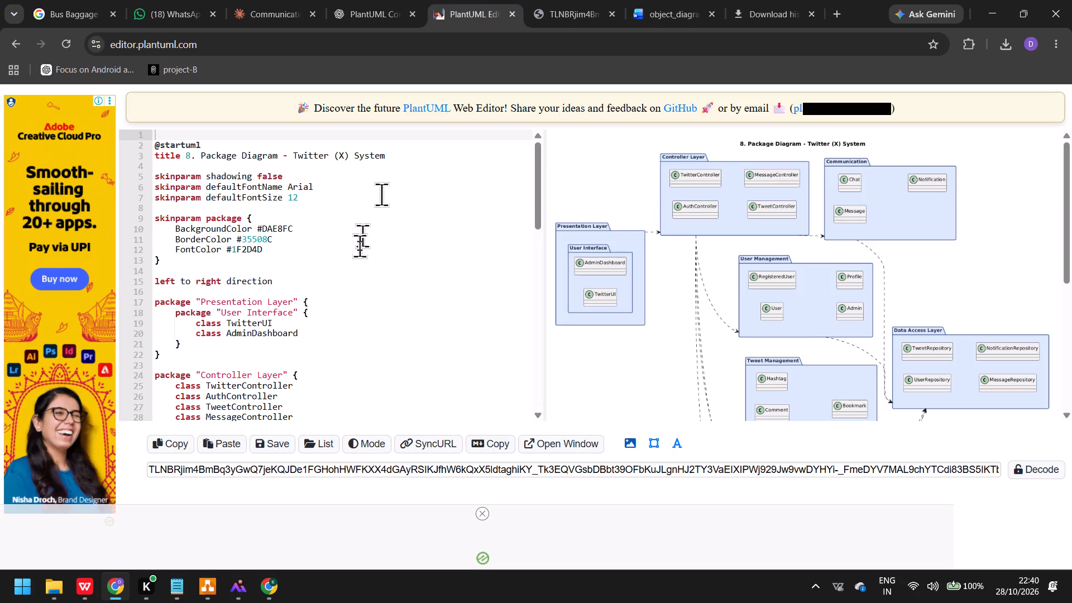
{"action": "left_click", "coordinate": [346, 279]}
{"action": "key", "text": "ctrl+a"}
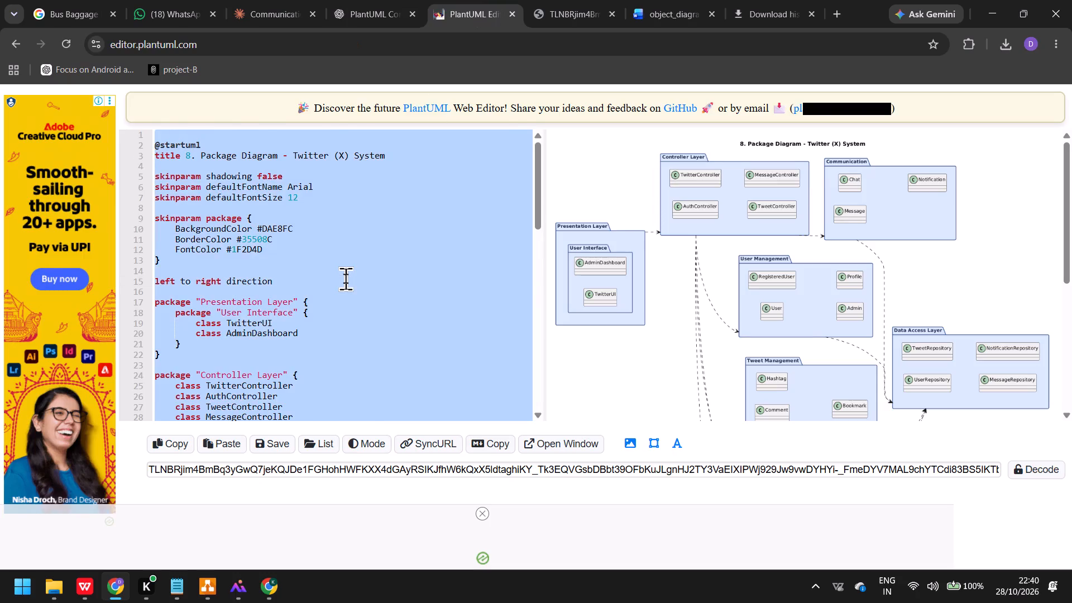
{"action": "key", "text": "ctrl+v"}
{"action": "key", "text": "BackSpace"}
{"action": "key", "text": "BackSpace"}
{"action": "key", "text": "BackSpace"}
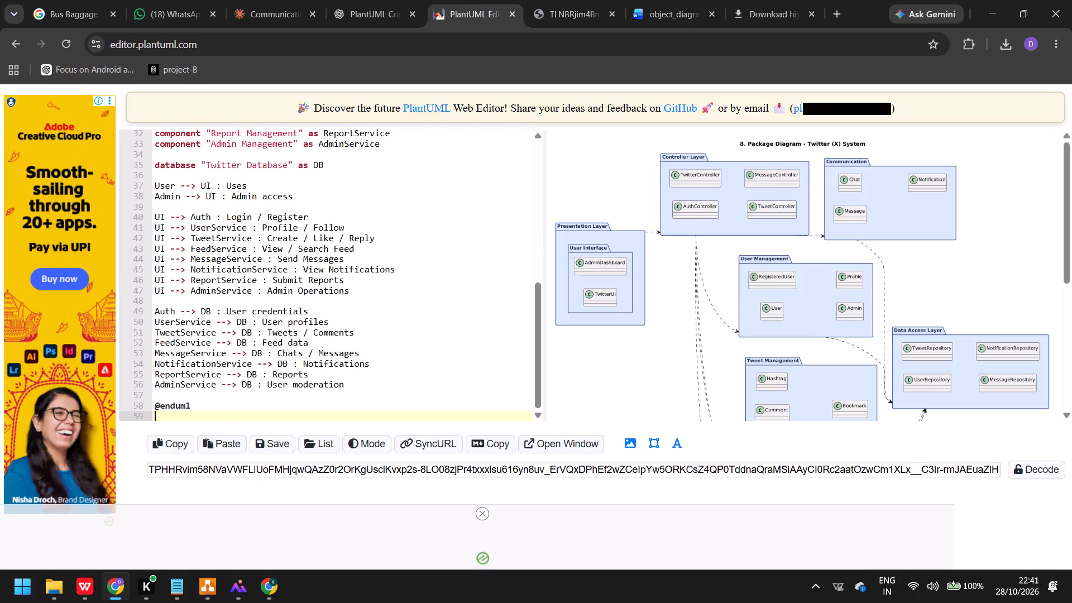
{"action": "scroll", "coordinate": [346, 279], "scroll_direction": "up", "scroll_amount": 7}
{"action": "left_click", "coordinate": [246, 136]}
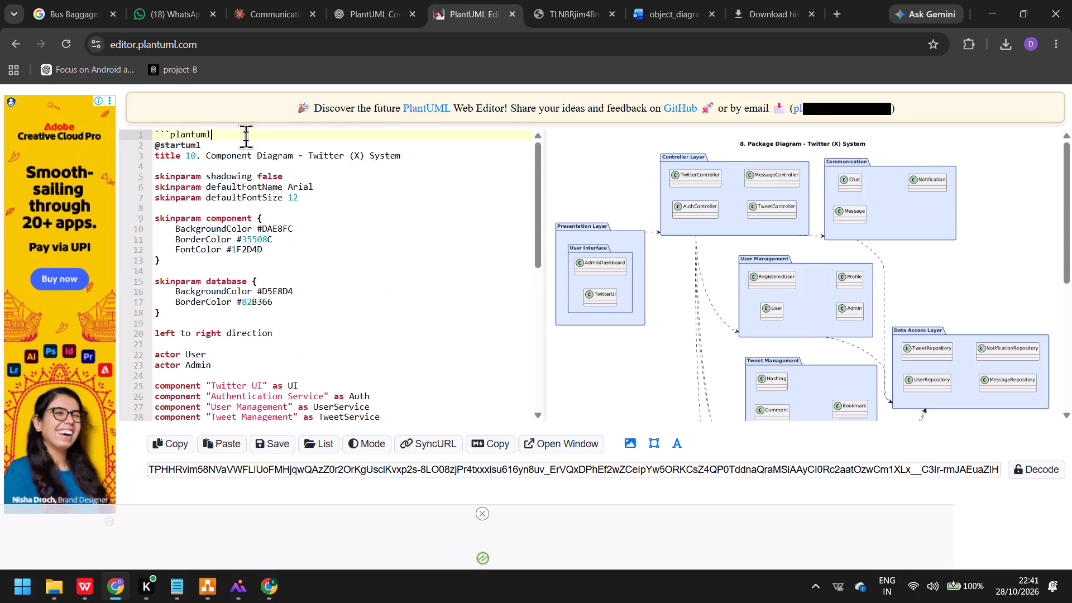
{"action": "key", "text": "ctrl+BackSpace"}
{"action": "key", "text": "ctrl+BackSpace"}
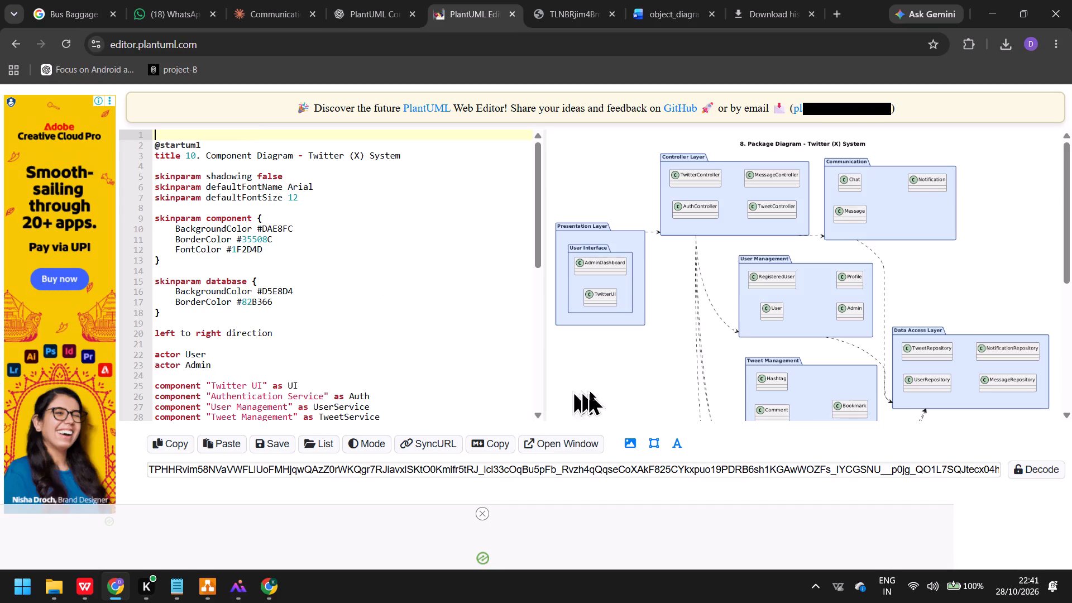
Open the rendered component diagram in a separate window, examine it from top to bottom, and close the window.
{"action": "left_click", "coordinate": [572, 443]}
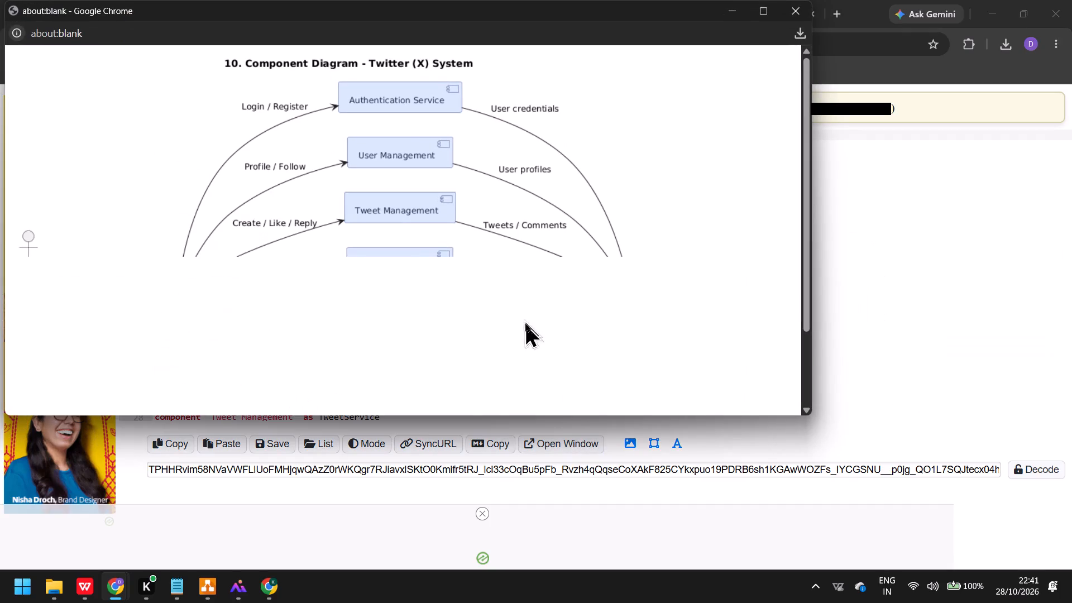
{"action": "scroll", "coordinate": [525, 326], "scroll_direction": "down", "scroll_amount": 2}
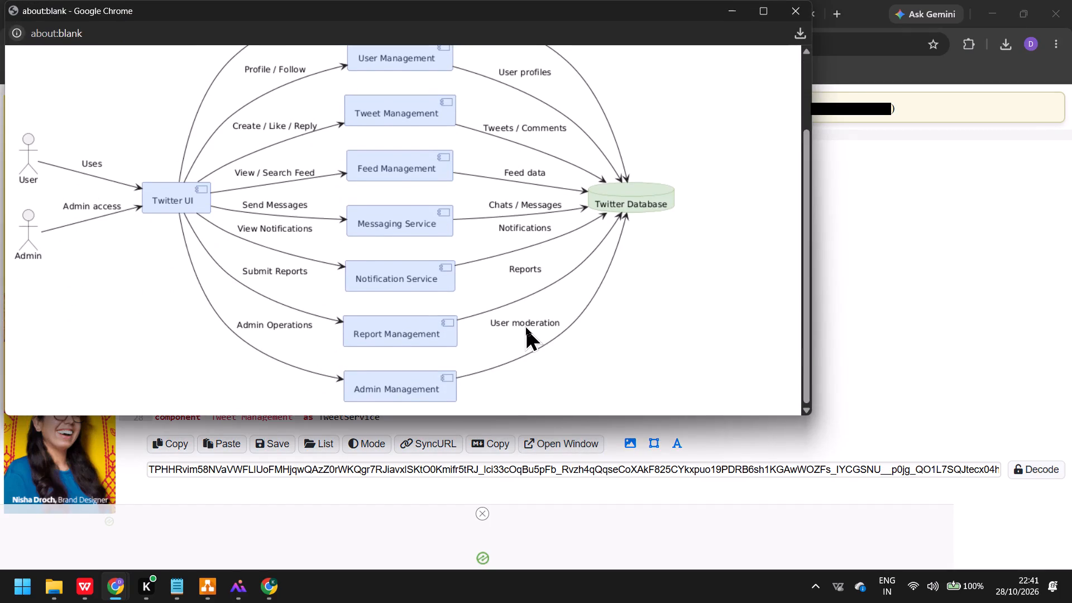
{"action": "scroll", "coordinate": [525, 326], "scroll_direction": "down", "scroll_amount": 1}
{"action": "scroll", "coordinate": [525, 326], "scroll_direction": "up", "scroll_amount": 3}
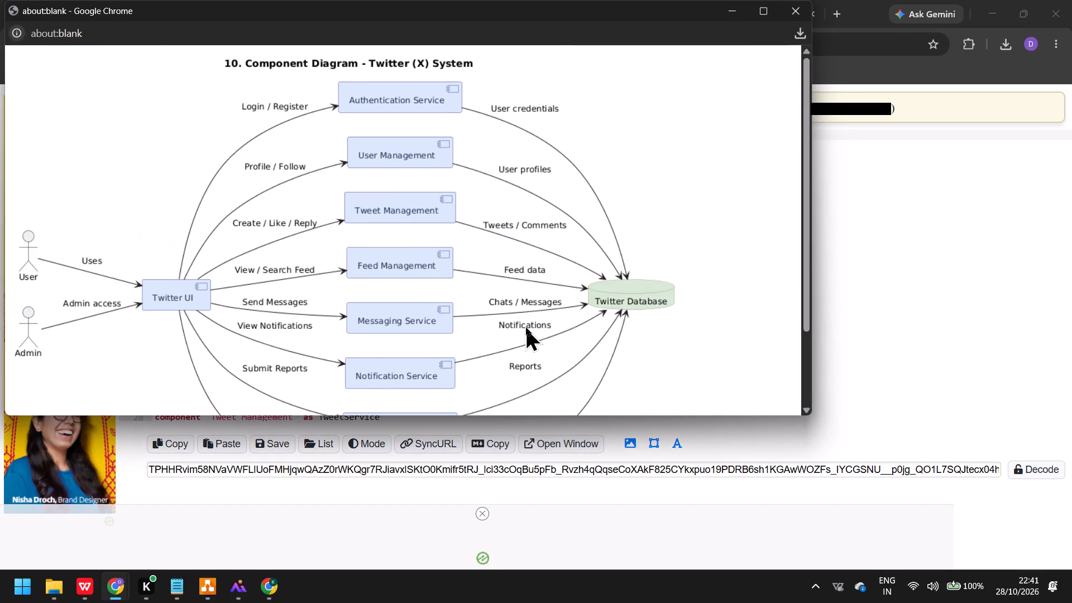
{"action": "scroll", "coordinate": [525, 326], "scroll_direction": "down", "scroll_amount": 2}
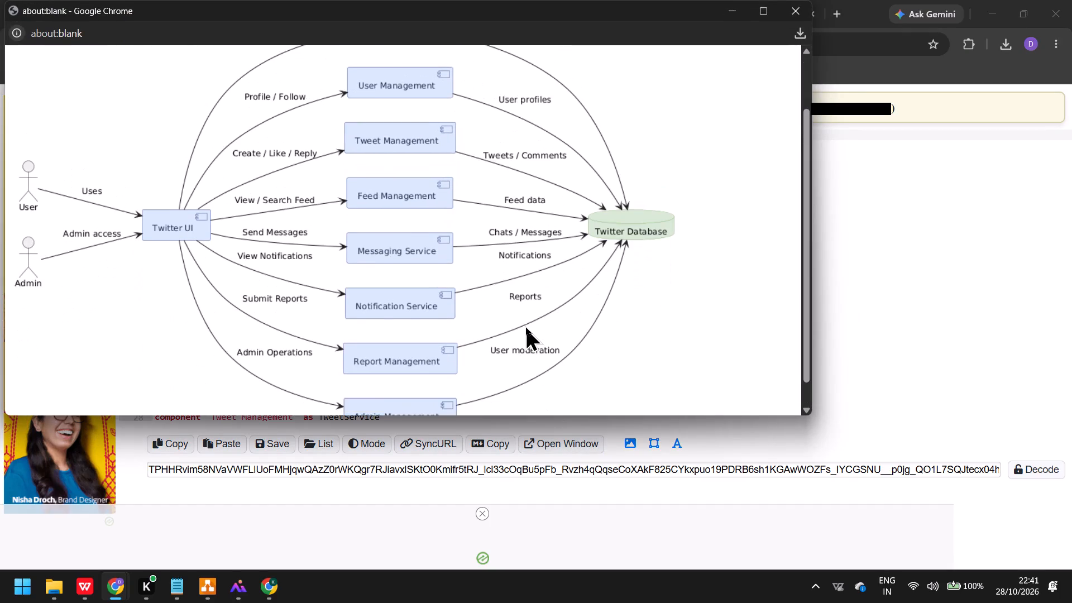
{"action": "left_click", "coordinate": [798, 13]}
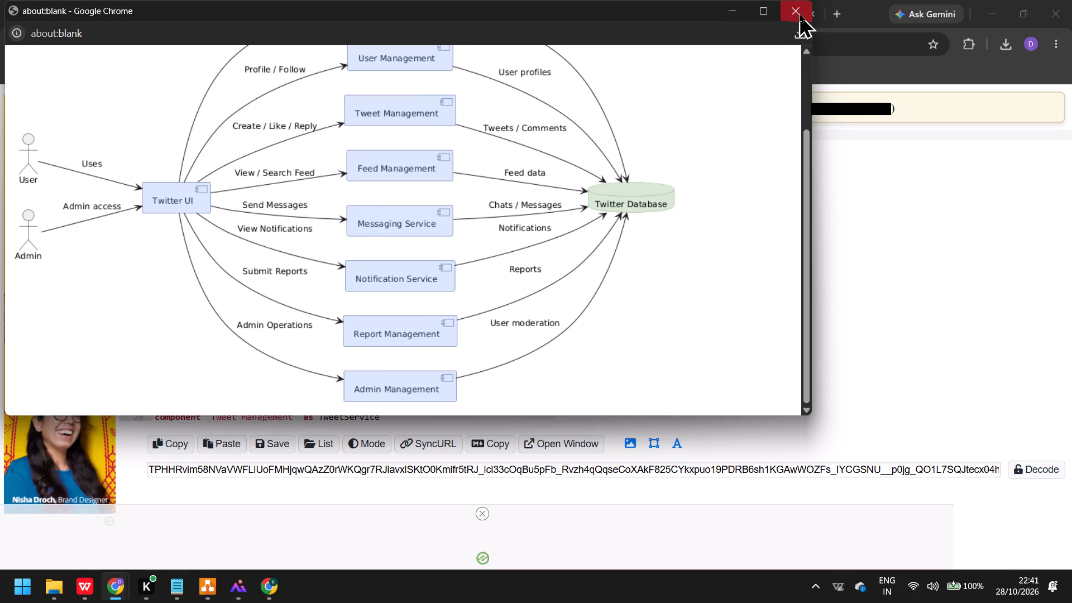
Open the component diagram as a PNG image in a new browser tab and copy the image.
{"action": "left_click", "coordinate": [624, 444]}
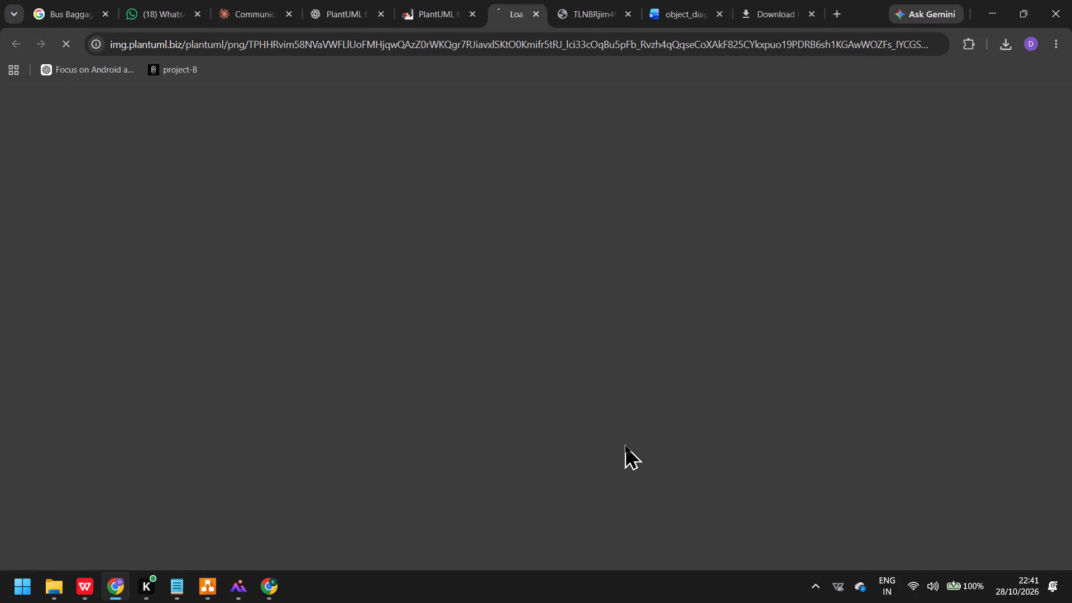
{"action": "right_click", "coordinate": [547, 312]}
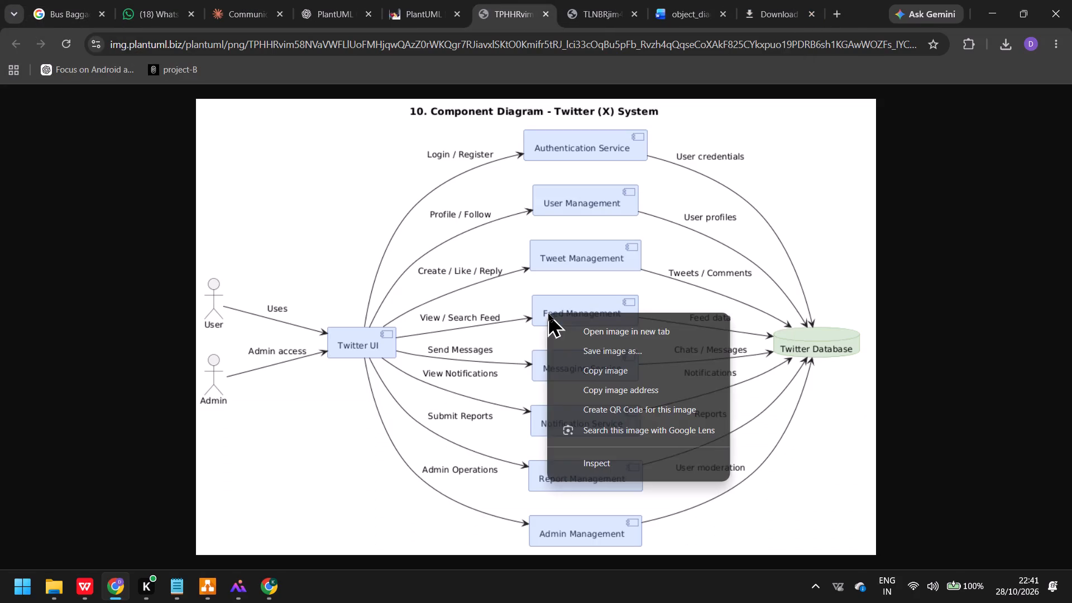
{"action": "left_click", "coordinate": [636, 372]}
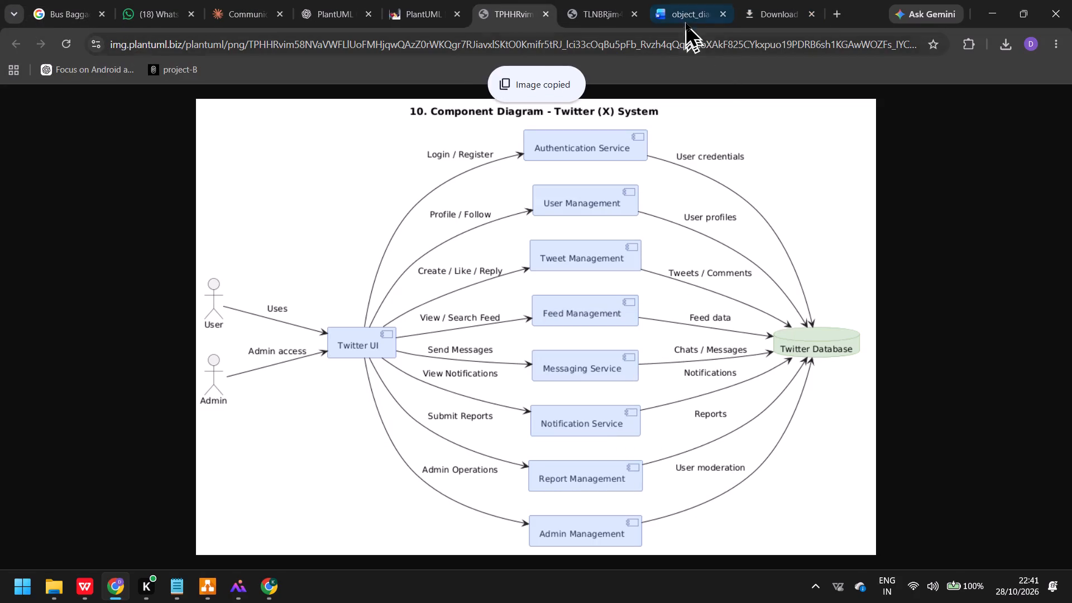
In the object_diagram Word document, replace the misspelled word "Oject" in the page 2 heading with "Component".
{"action": "left_click", "coordinate": [685, 12]}
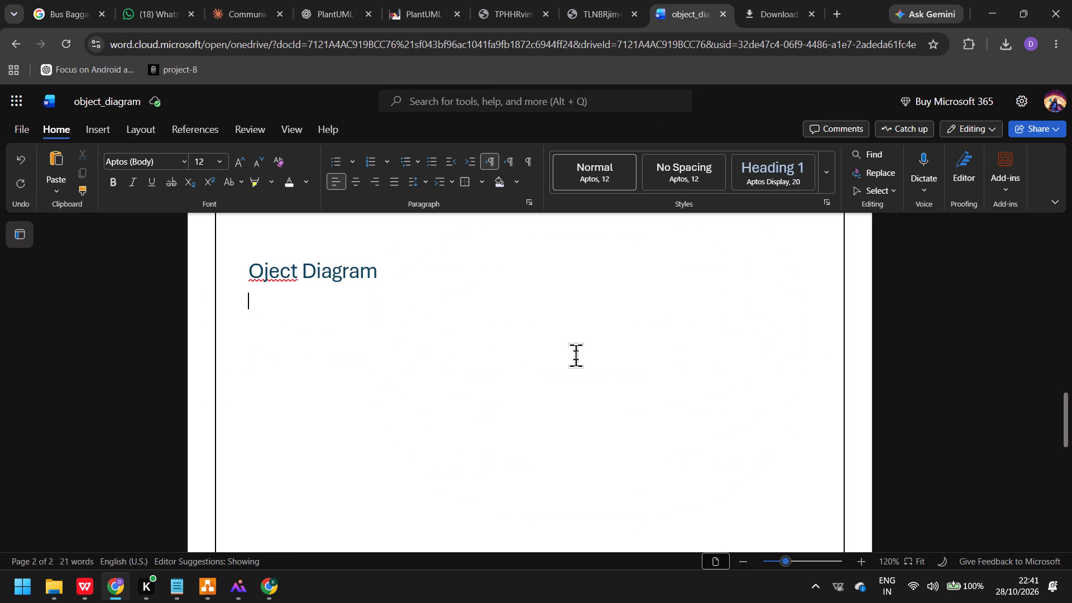
{"action": "key", "text": "Up"}
{"action": "key", "text": "Right"}
{"action": "key", "text": "Right"}
{"action": "key", "text": "Right"}
{"action": "key", "text": "Right"}
{"action": "key", "text": "Right"}
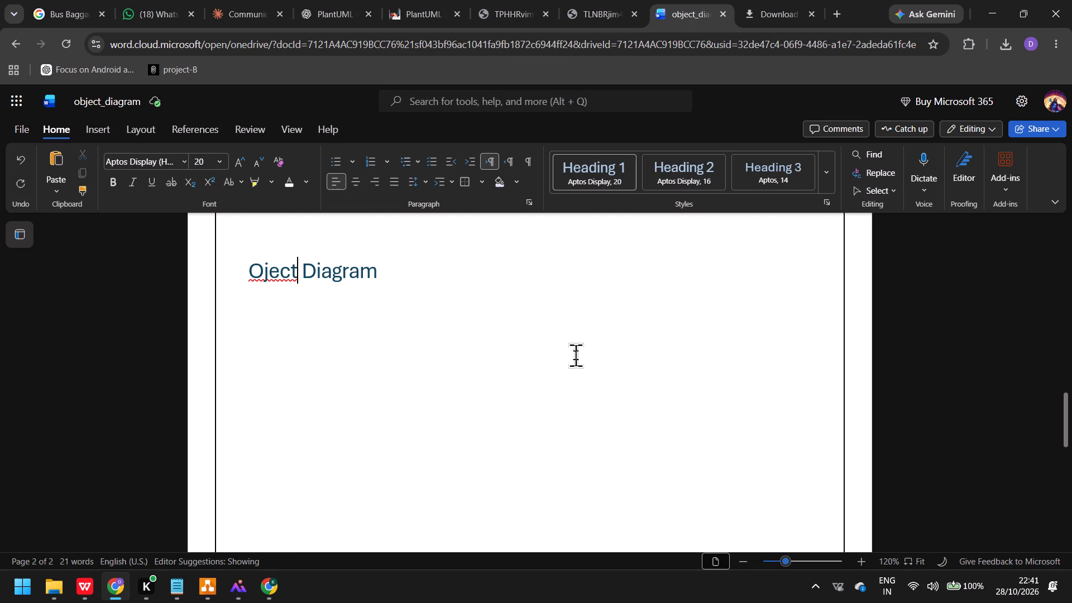
{"action": "key", "text": "ctrl+BackSpace"}
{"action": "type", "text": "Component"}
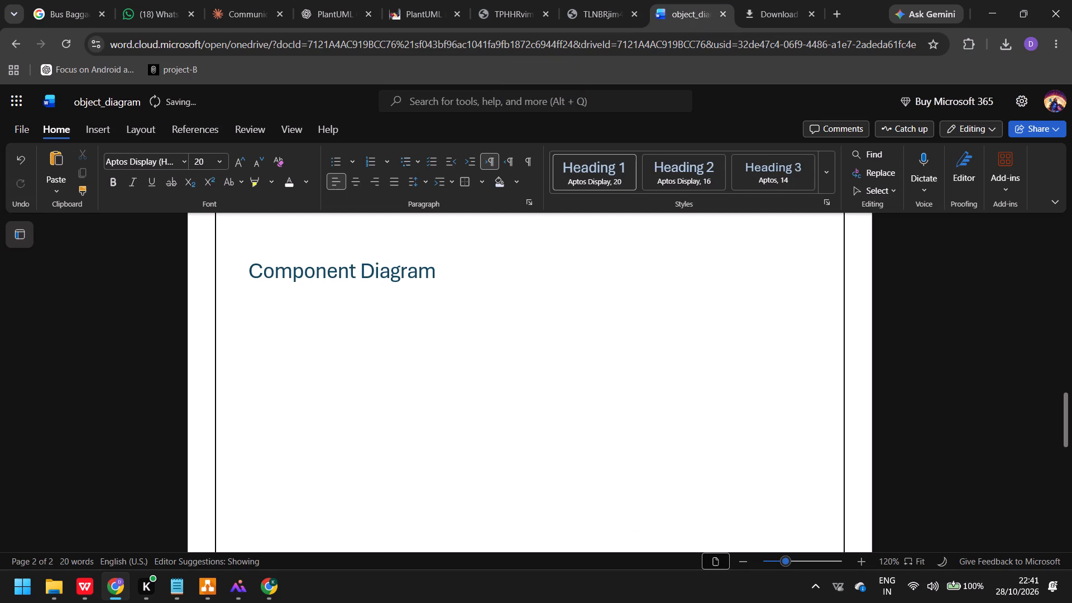
Paste the copied component diagram image on the line below the Component Diagram heading.
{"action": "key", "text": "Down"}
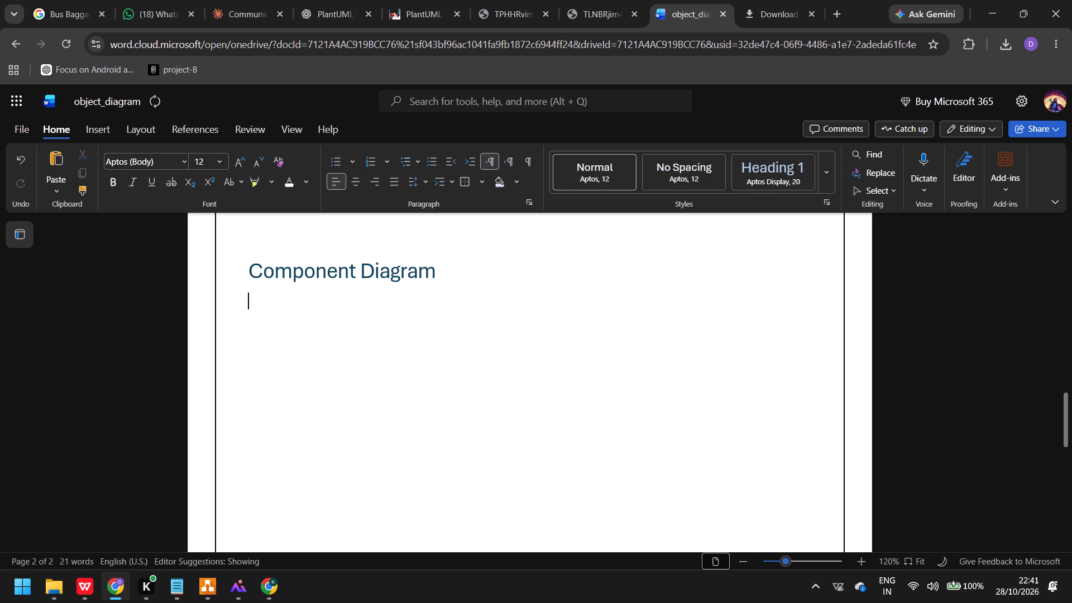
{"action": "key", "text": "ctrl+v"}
{"action": "scroll", "coordinate": [730, 243], "scroll_direction": "up", "scroll_amount": 6}
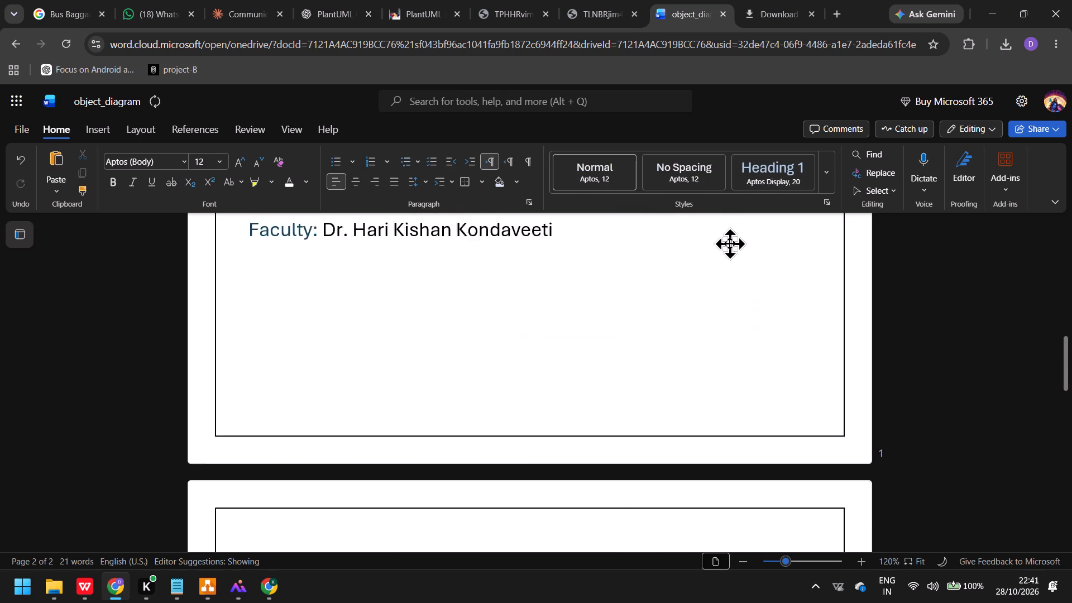
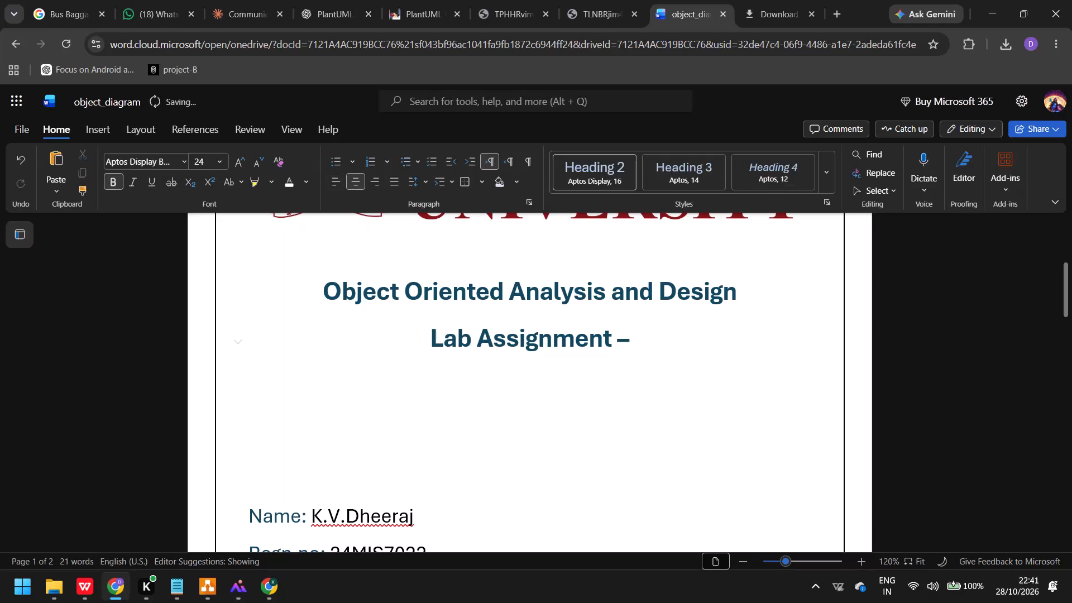
Complete the cover-page title with assignment number 8 and check the Component Diagram page.
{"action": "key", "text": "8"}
{"action": "scroll", "coordinate": [653, 377], "scroll_direction": "down", "scroll_amount": 4}
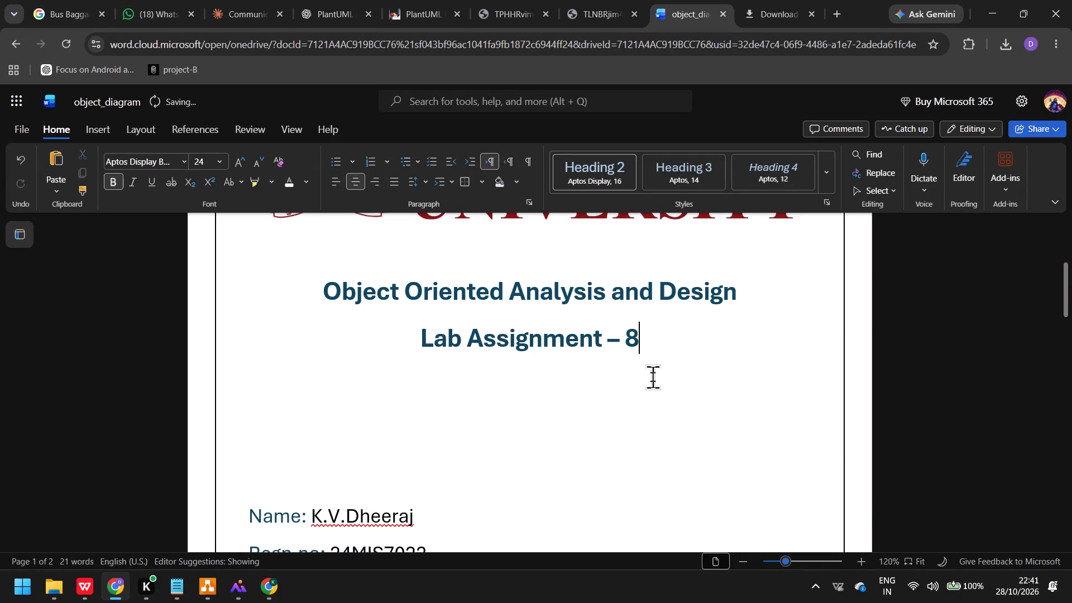
{"action": "scroll", "coordinate": [653, 377], "scroll_direction": "down", "scroll_amount": 3}
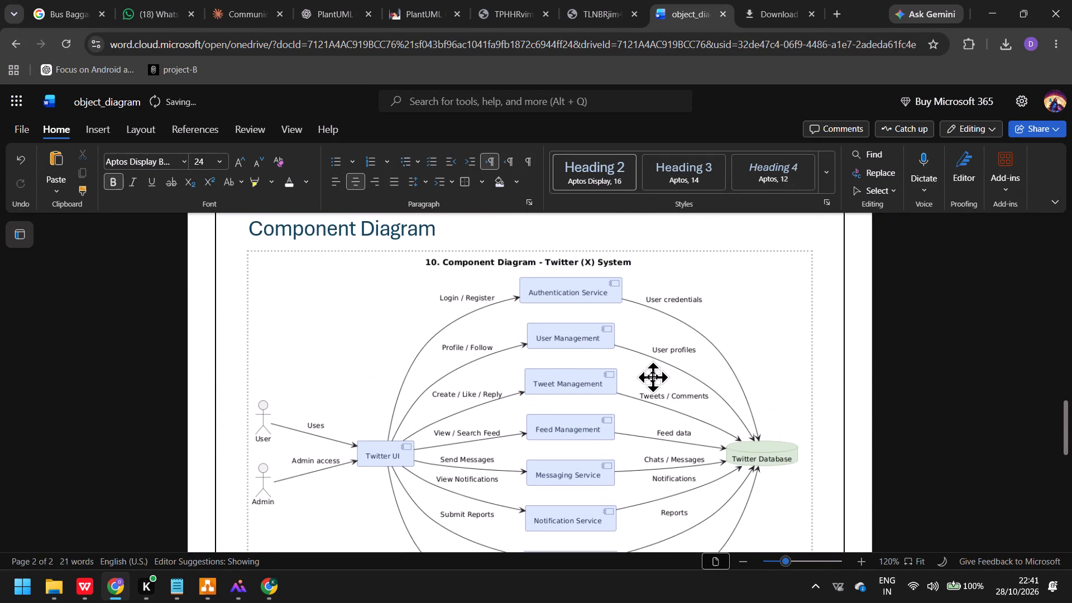
{"action": "scroll", "coordinate": [653, 377], "scroll_direction": "up", "scroll_amount": 3}
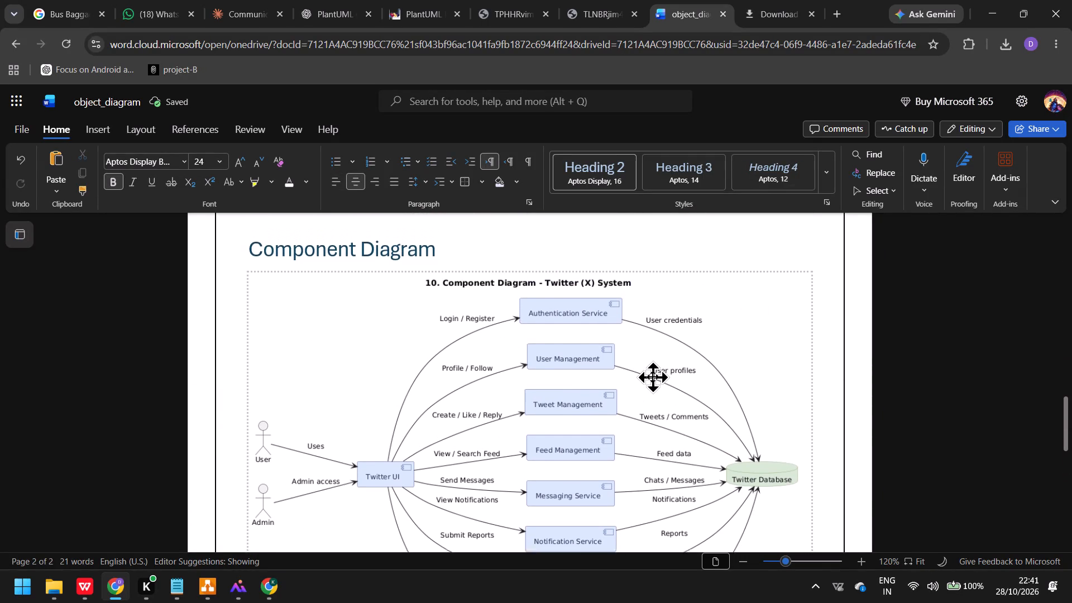
{"action": "scroll", "coordinate": [653, 377], "scroll_direction": "up", "scroll_amount": 5}
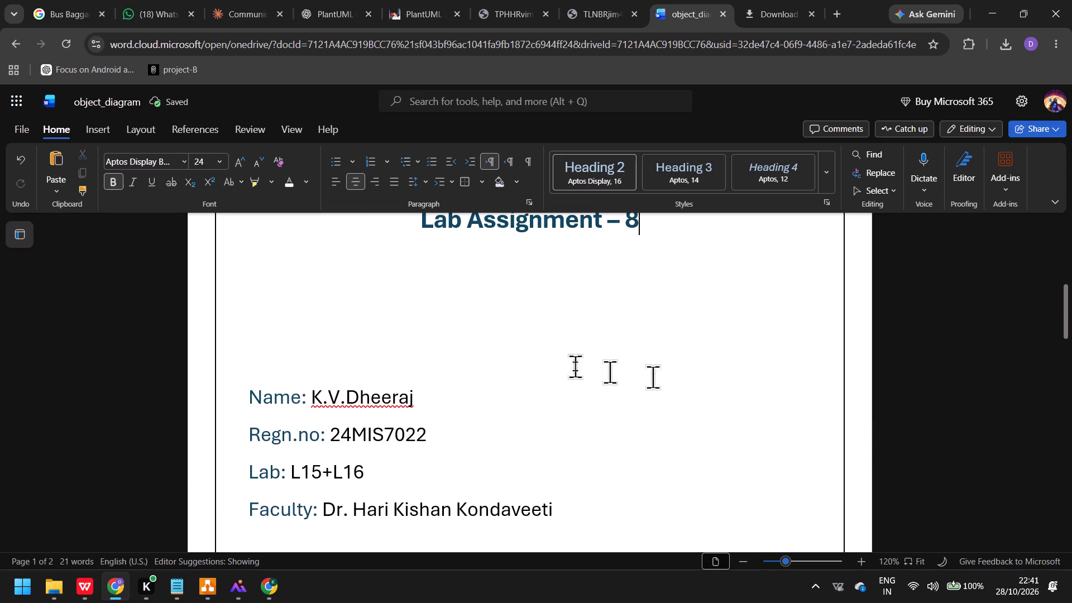
Open the file options for the object_diagram document.
{"action": "left_click", "coordinate": [15, 130]}
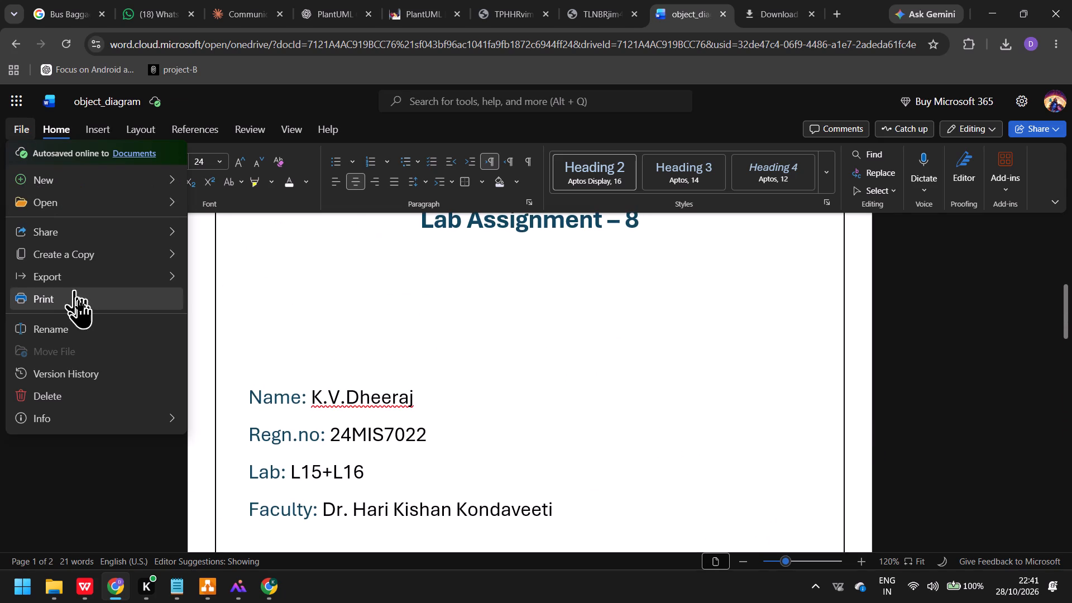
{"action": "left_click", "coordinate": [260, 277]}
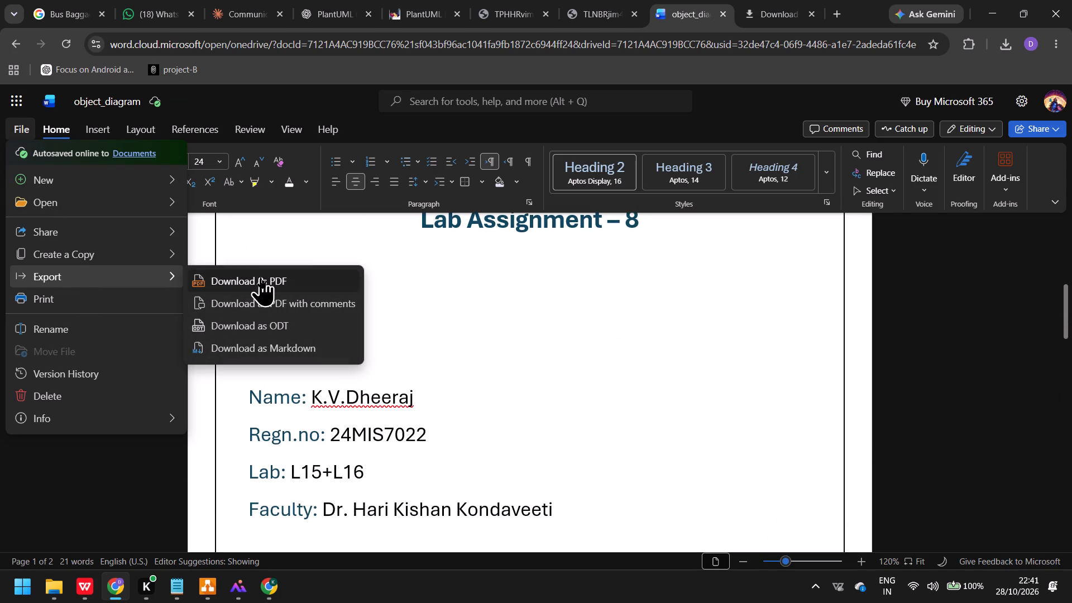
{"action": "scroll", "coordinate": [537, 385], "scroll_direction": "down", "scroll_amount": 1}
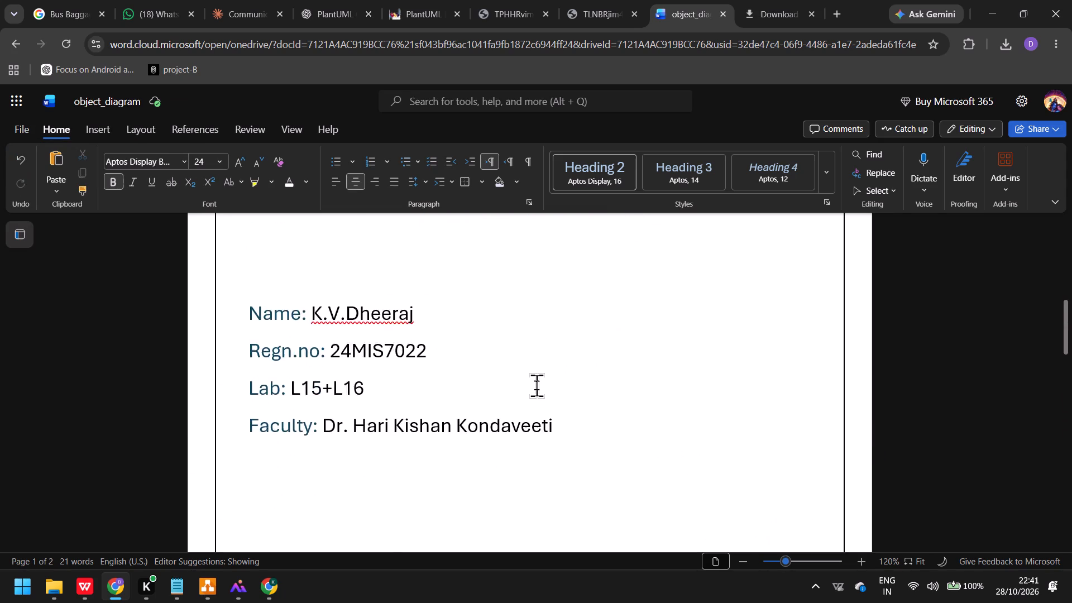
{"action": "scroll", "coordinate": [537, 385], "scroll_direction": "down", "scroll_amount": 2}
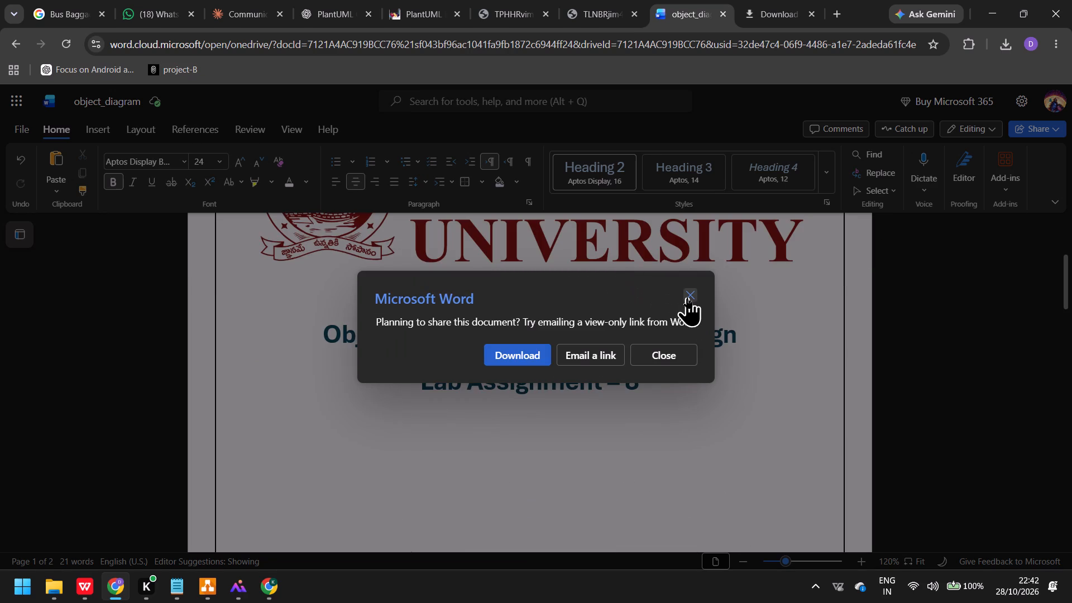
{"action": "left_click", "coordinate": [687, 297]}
Rename the Word document as Component_diagram.
{"action": "left_click", "coordinate": [98, 106]}
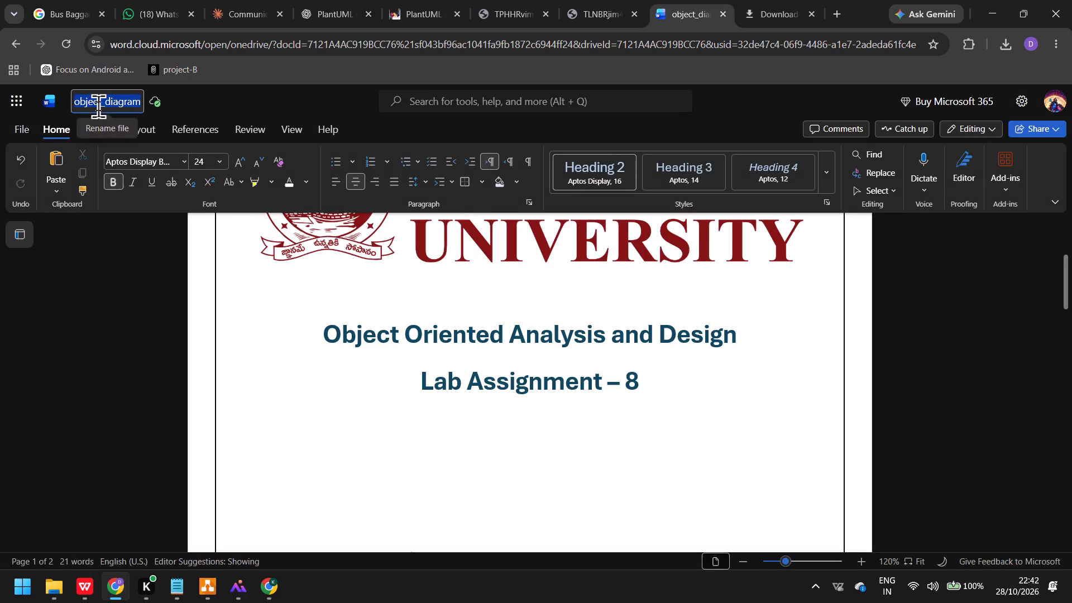
{"action": "left_click", "coordinate": [106, 98]}
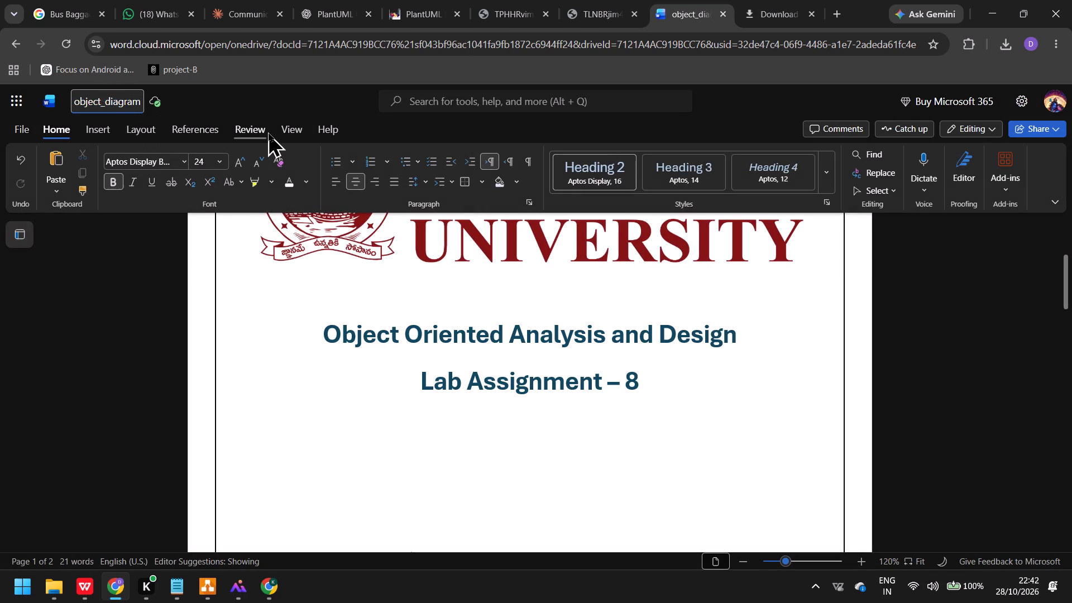
{"action": "key", "text": "Left"}
{"action": "key", "text": "ctrl+BackSpace"}
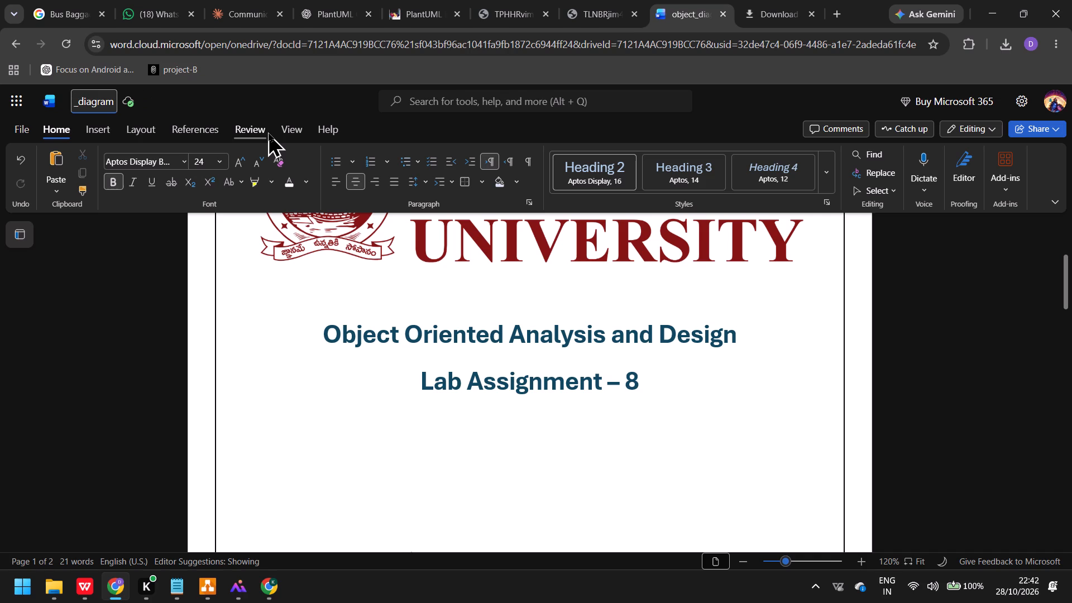
{"action": "type", "text": "Component"}
{"action": "key", "text": "Return"}
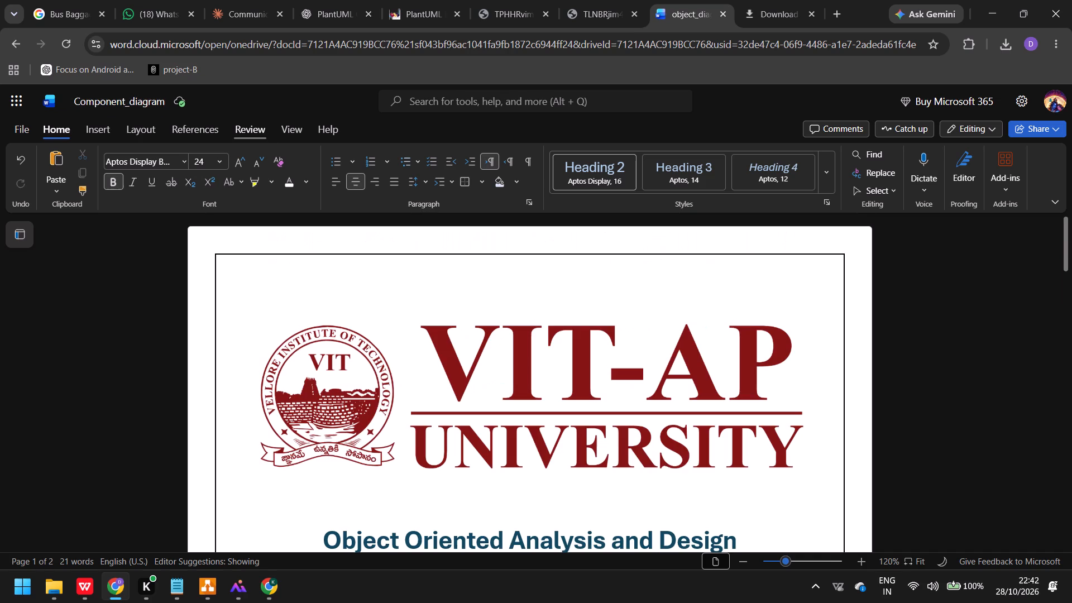
Export the Component_diagram document as a plain PDF and download it.
{"action": "left_click", "coordinate": [20, 132]}
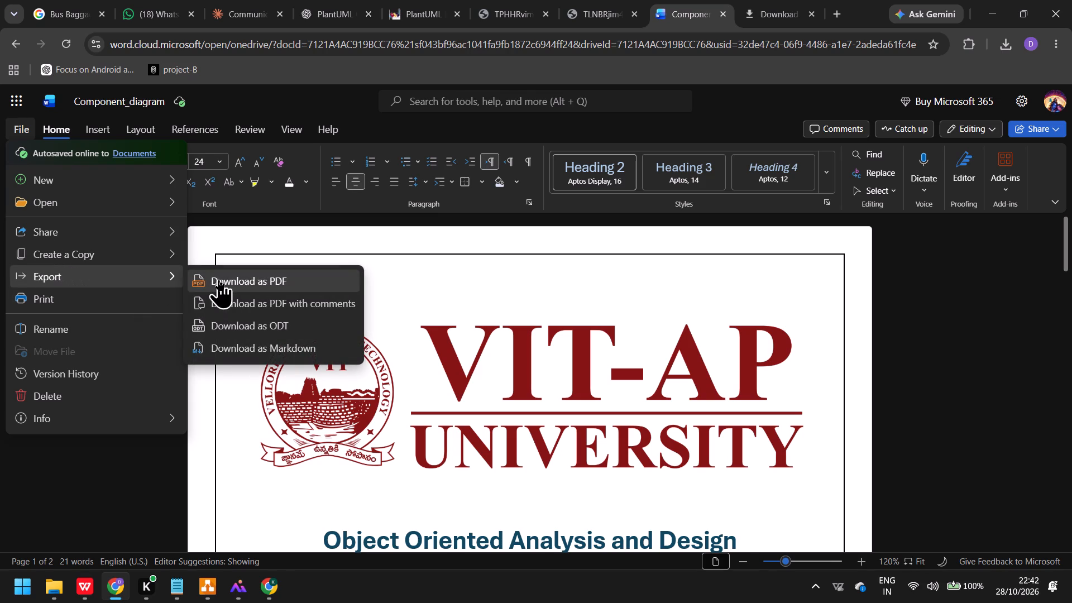
{"action": "left_click", "coordinate": [218, 279]}
{"action": "scroll", "coordinate": [485, 360], "scroll_direction": "down", "scroll_amount": 1}
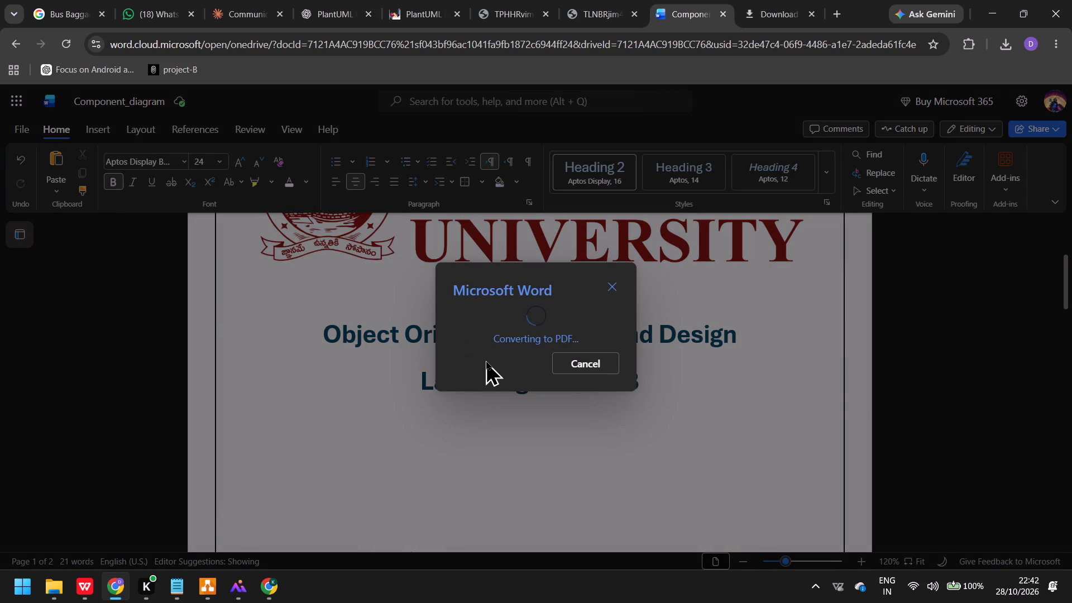
{"action": "scroll", "coordinate": [485, 360], "scroll_direction": "down", "scroll_amount": 1}
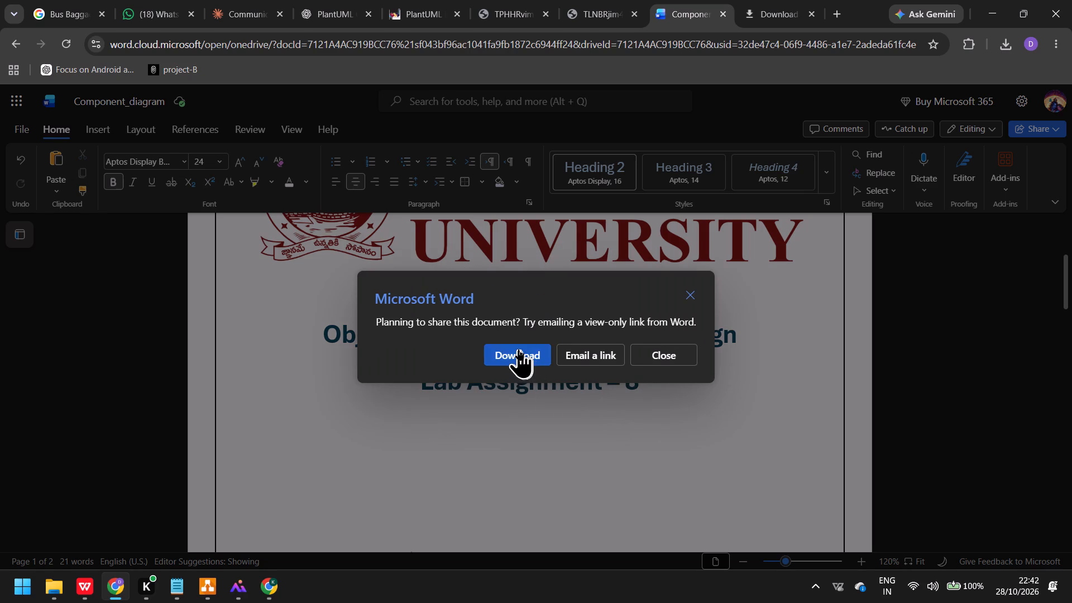
{"action": "left_click", "coordinate": [518, 349]}
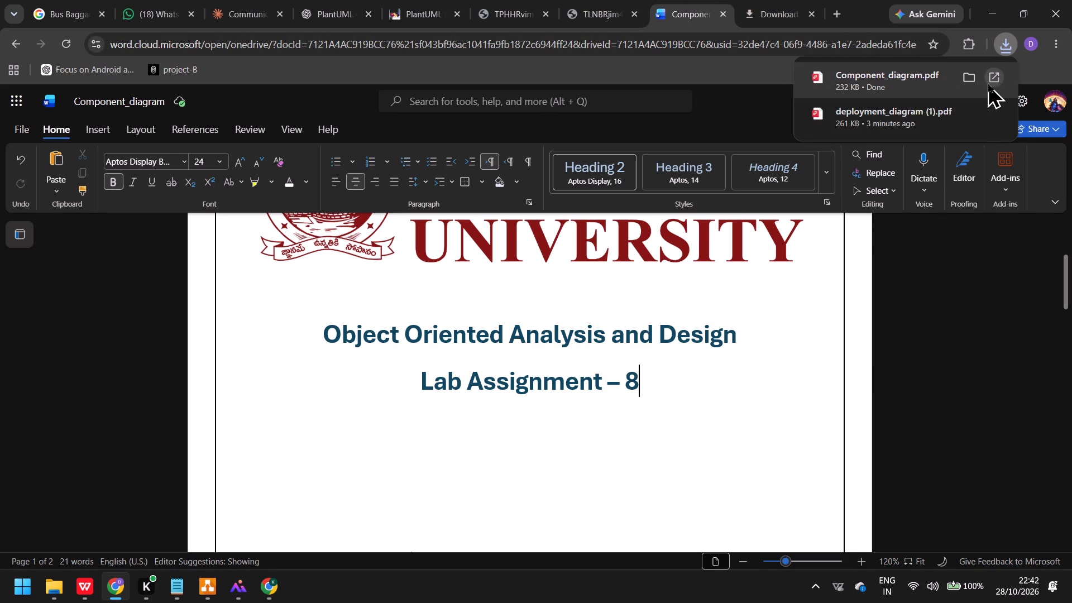
Open the downloaded Component_diagram.pdf and check its cover page and the component diagram page.
{"action": "left_click", "coordinate": [991, 82]}
{"action": "scroll", "coordinate": [676, 292], "scroll_direction": "down", "scroll_amount": 1}
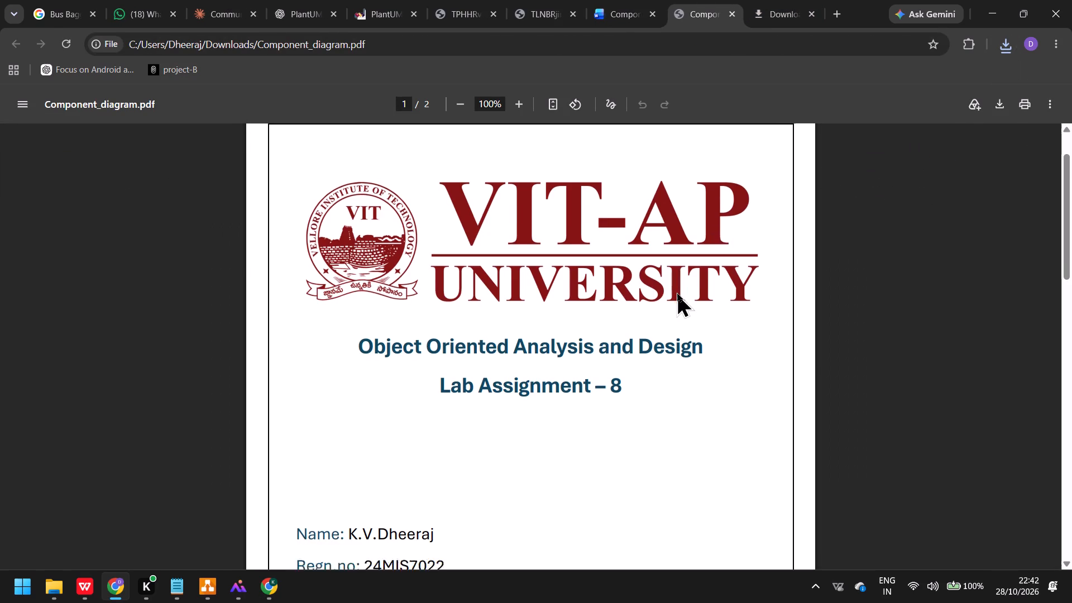
{"action": "scroll", "coordinate": [676, 292], "scroll_direction": "down", "scroll_amount": 3}
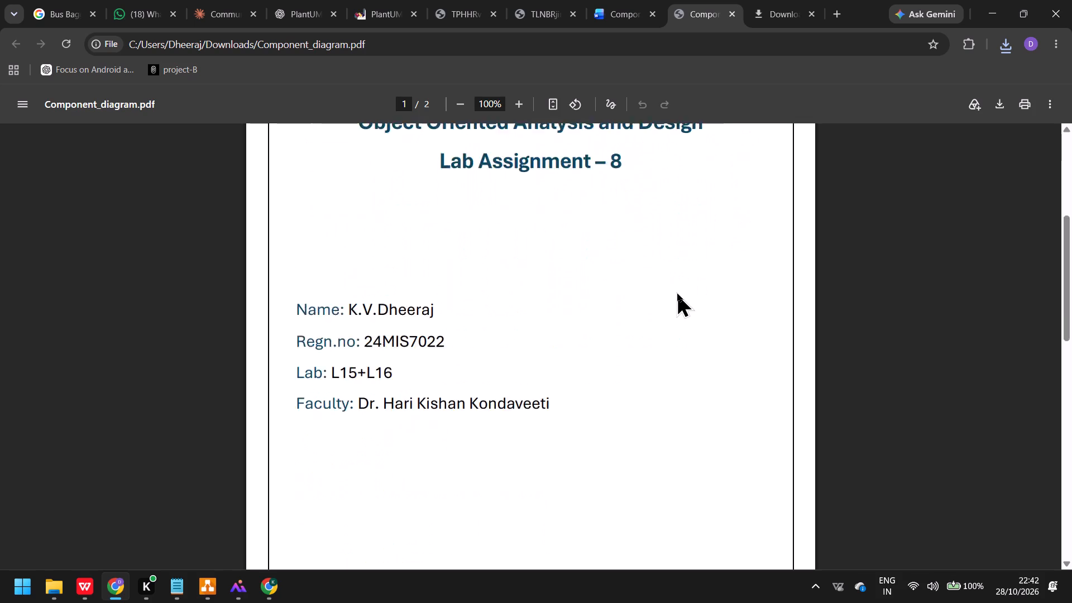
{"action": "scroll", "coordinate": [676, 292], "scroll_direction": "down", "scroll_amount": 4}
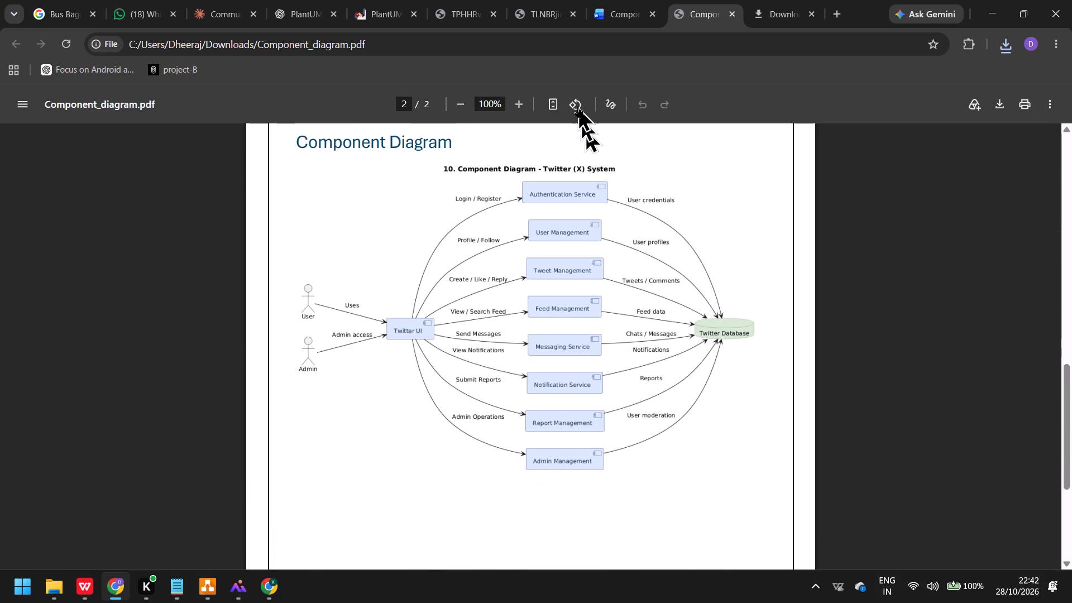
{"action": "scroll", "coordinate": [584, 272], "scroll_direction": "up", "scroll_amount": 9}
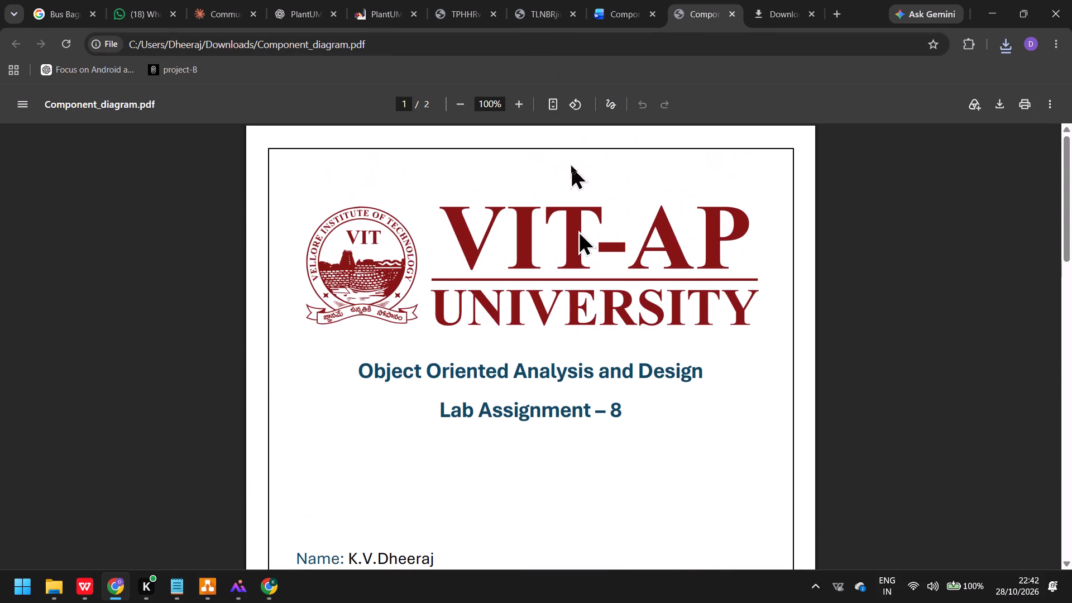
Return to the Word document and change the Lab Assignment number on the cover page to 10.
{"action": "left_click", "coordinate": [524, 3]}
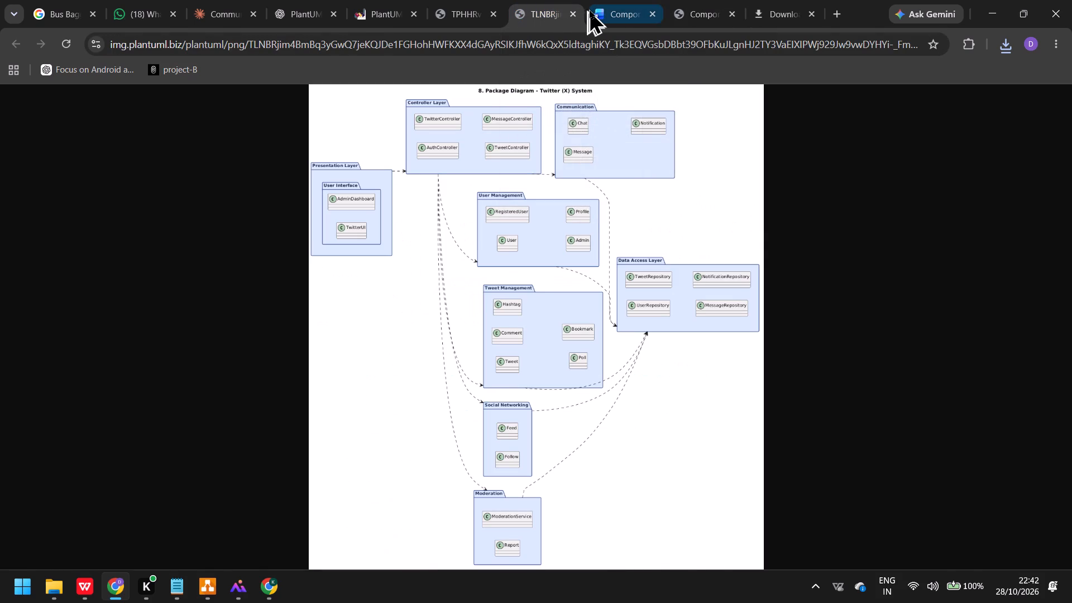
{"action": "left_click", "coordinate": [599, 8]}
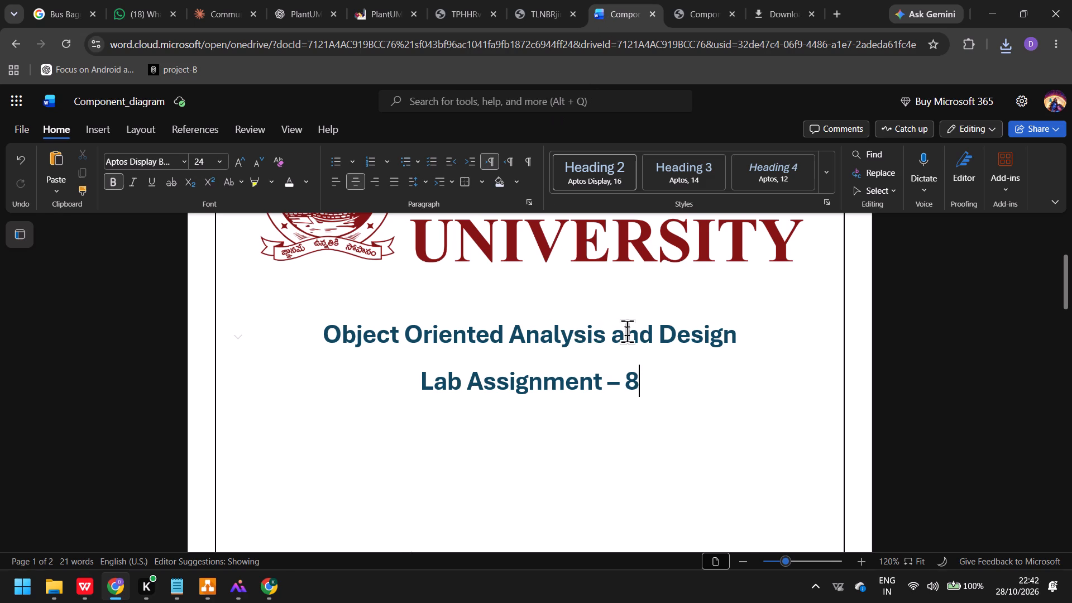
{"action": "key", "text": "BackSpace"}
{"action": "type", "text": "10"}
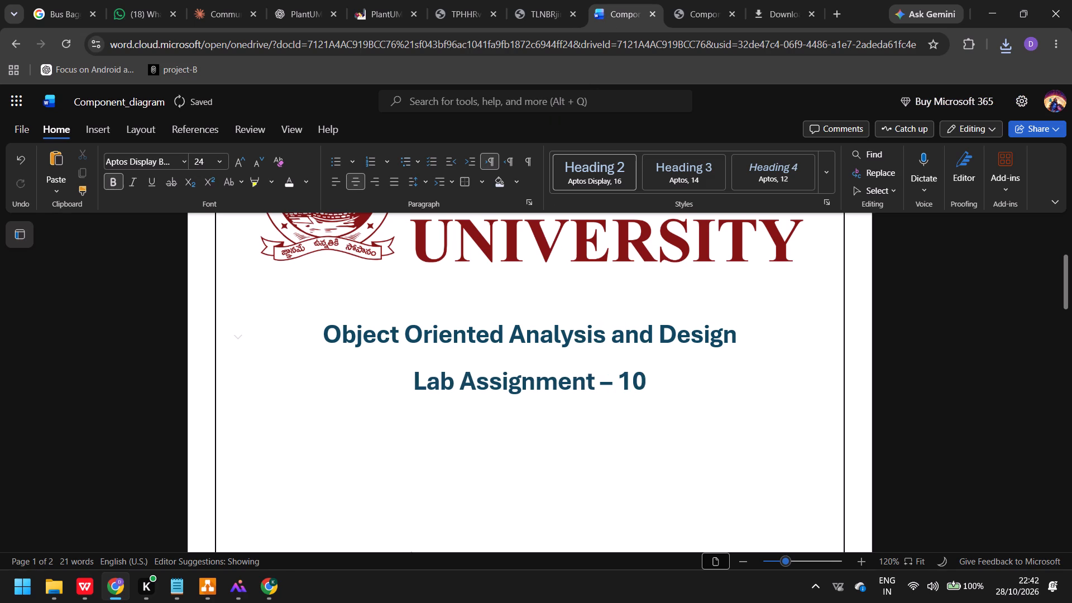
Rename the Word document as Object_diagram, replacing only the word before the underscore.
{"action": "left_click", "coordinate": [140, 100]}
{"action": "key", "text": "Left"}
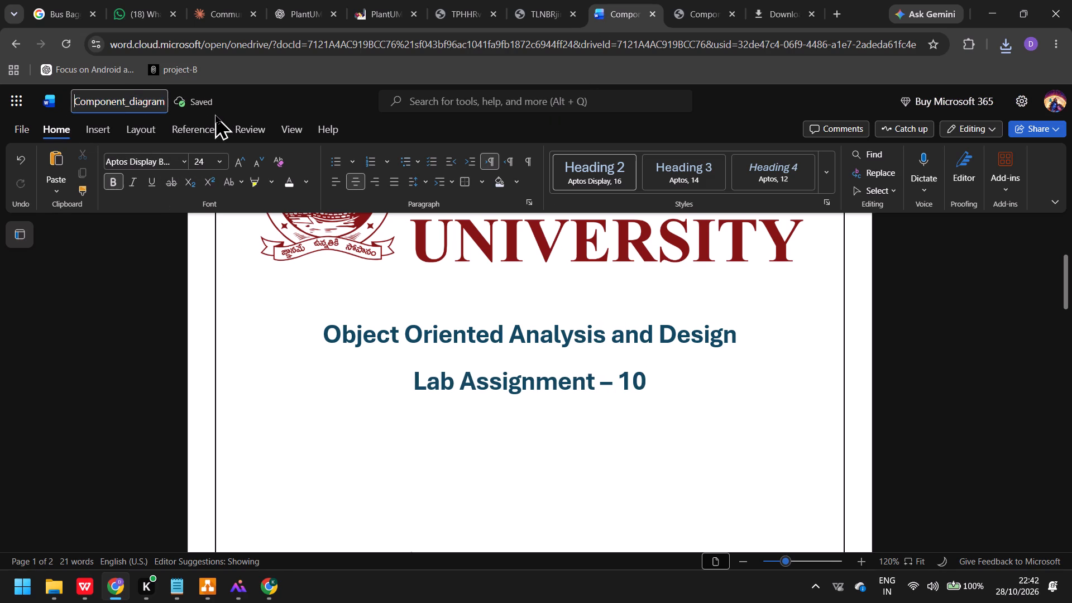
{"action": "key", "text": "Right"}
{"action": "key", "text": "Right"}
{"action": "key", "text": "Right"}
{"action": "key", "text": "Right"}
{"action": "key", "text": "Right"}
{"action": "key", "text": "Right"}
{"action": "key", "text": "Right"}
{"action": "key", "text": "Right"}
{"action": "key", "text": "Right"}
{"action": "key", "text": "Right"}
{"action": "key", "text": "Left"}
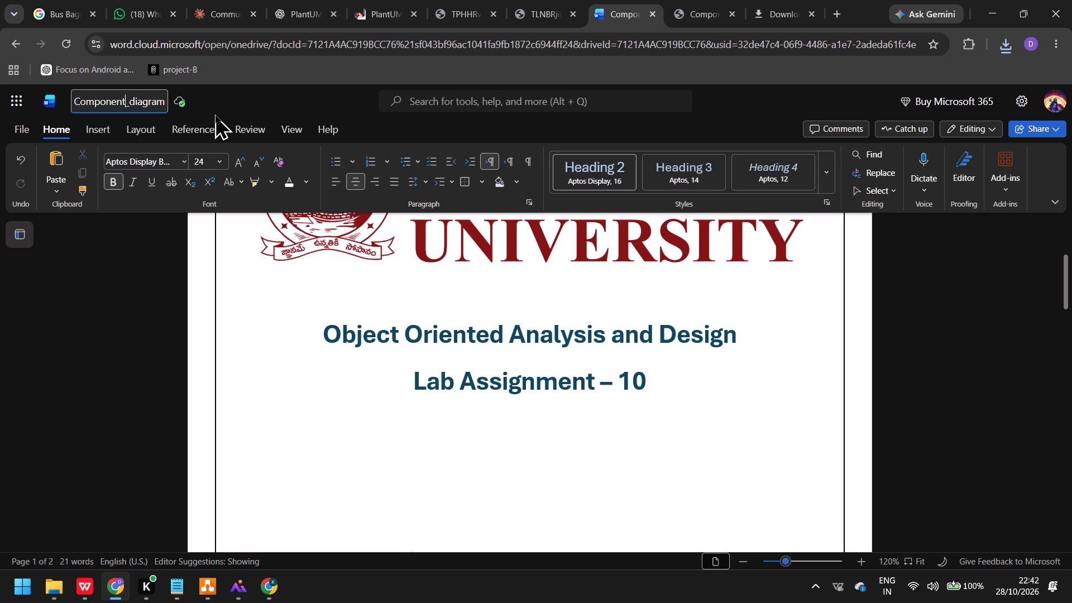
{"action": "key", "text": "ctrl+BackSpace"}
{"action": "type", "text": "Object"}
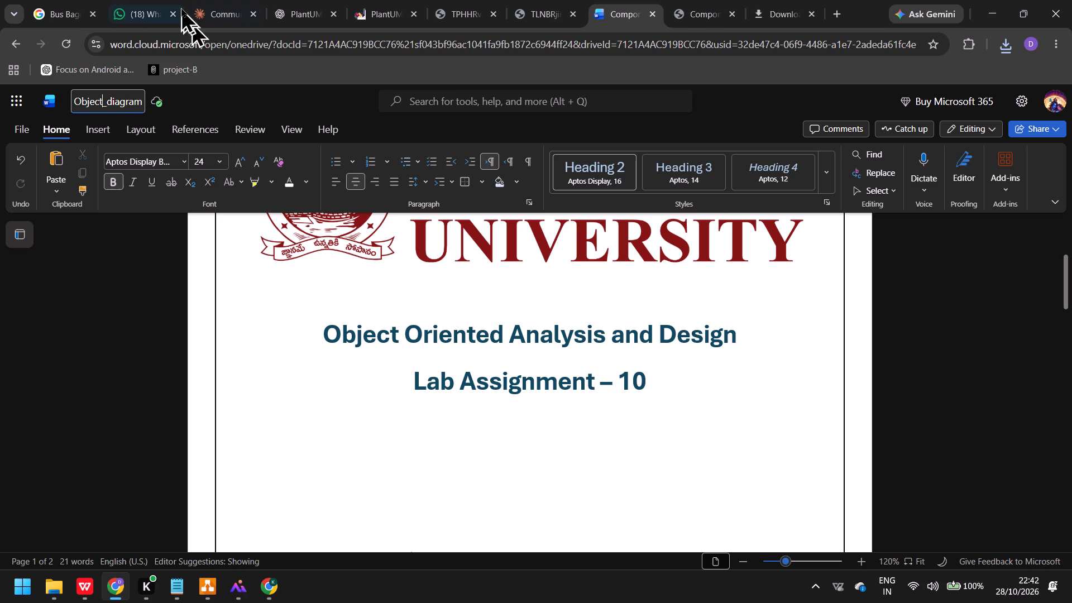
{"action": "key", "text": "Return"}
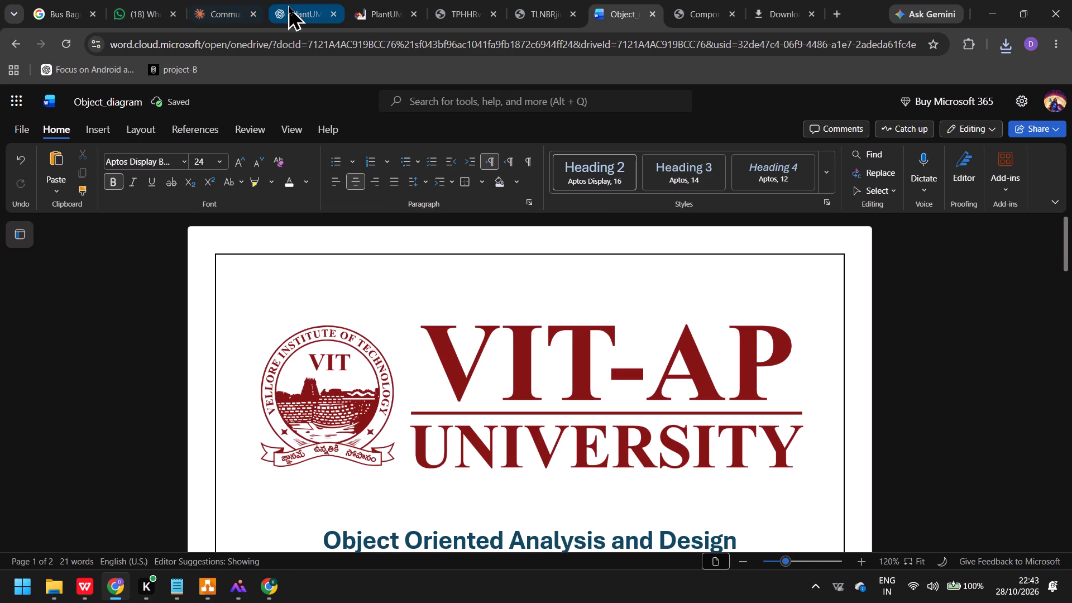
Switch to the ChatGPT conversation and copy the Twitter (X) System Object Diagram PlantUML code.
{"action": "left_click", "coordinate": [288, 5]}
{"action": "scroll", "coordinate": [538, 233], "scroll_direction": "up", "scroll_amount": 10}
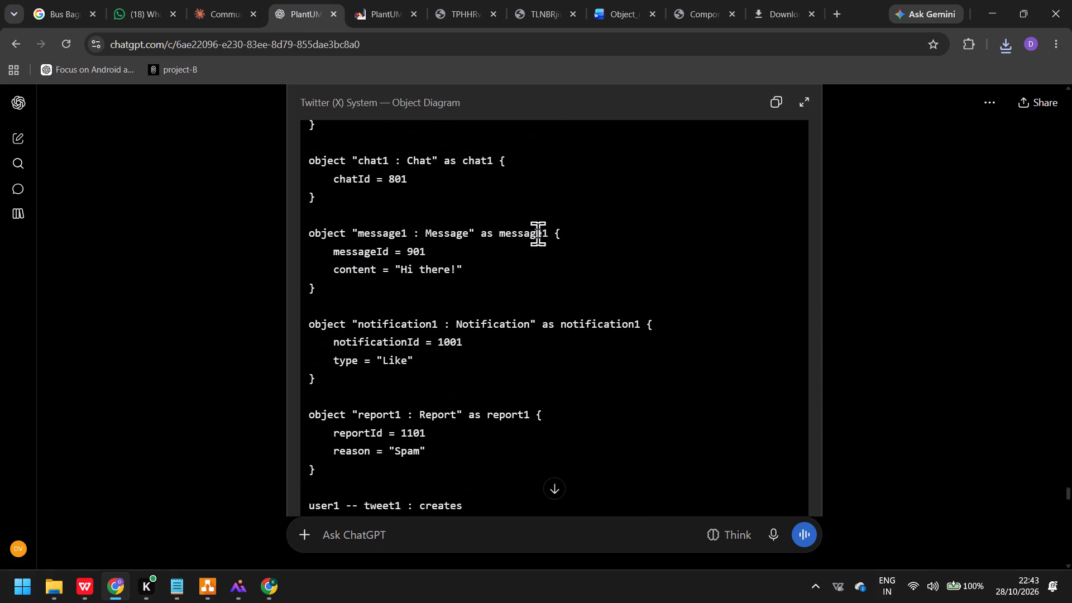
{"action": "scroll", "coordinate": [538, 233], "scroll_direction": "up", "scroll_amount": 1}
{"action": "left_click", "coordinate": [775, 108]}
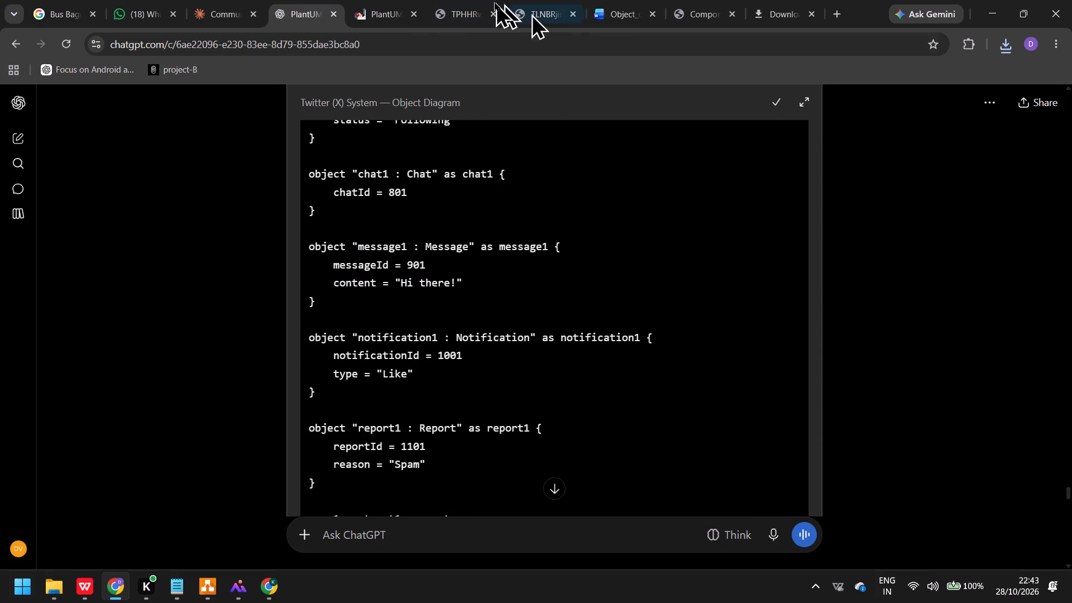
Replace all code in the PlantUML editor with the copied object diagram code, removing the opening ```plantuml text and the closing backticks.
{"action": "left_click", "coordinate": [390, 6]}
{"action": "left_click", "coordinate": [301, 345], "text": "ctrl"}
{"action": "key", "text": "ctrl+a"}
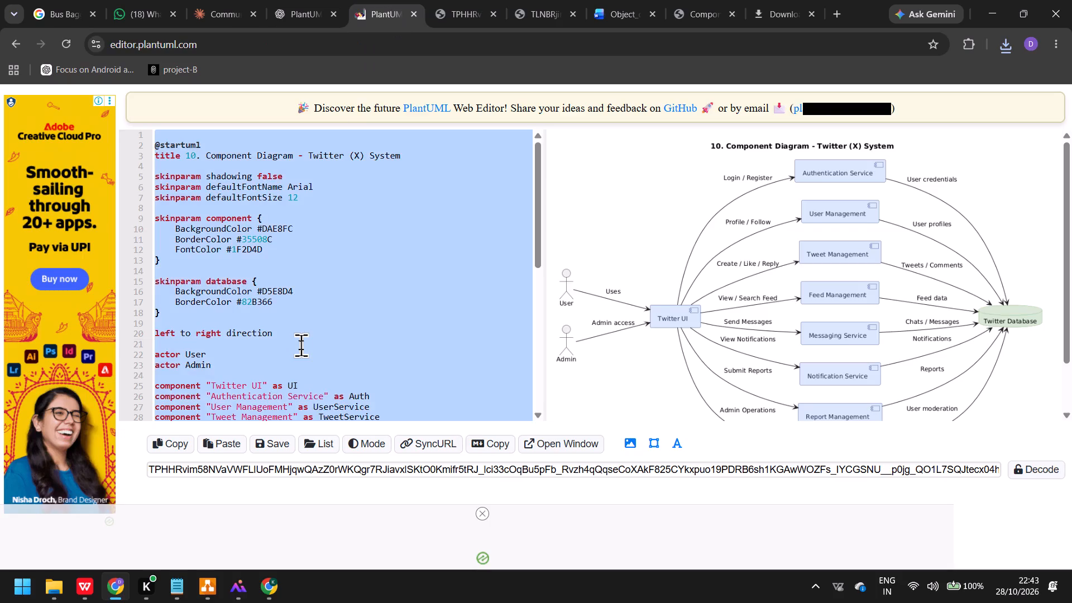
{"action": "key", "text": "ctrl+v"}
{"action": "scroll", "coordinate": [301, 345], "scroll_direction": "up", "scroll_amount": 9}
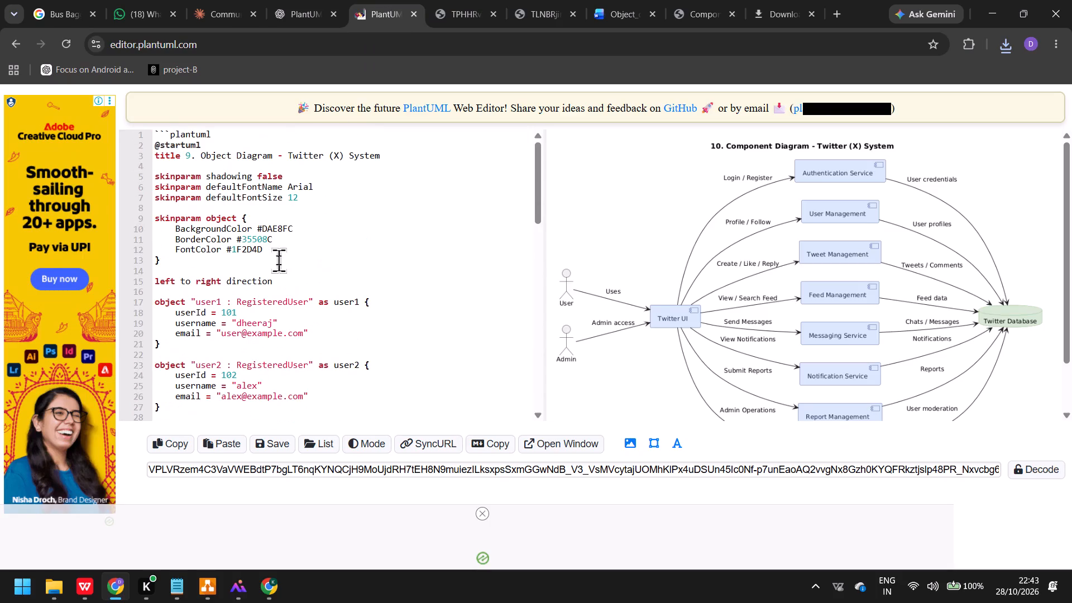
{"action": "scroll", "coordinate": [279, 260], "scroll_direction": "up", "scroll_amount": 7}
{"action": "left_click", "coordinate": [218, 136]}
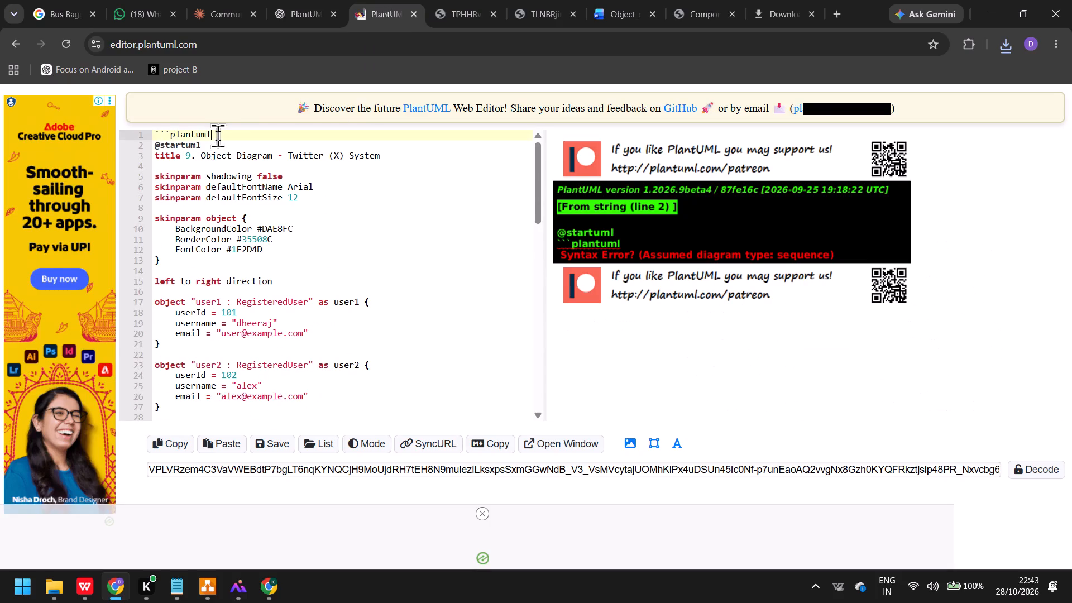
{"action": "key", "text": "ctrl+BackSpace"}
{"action": "key", "text": "ctrl+BackSpace"}
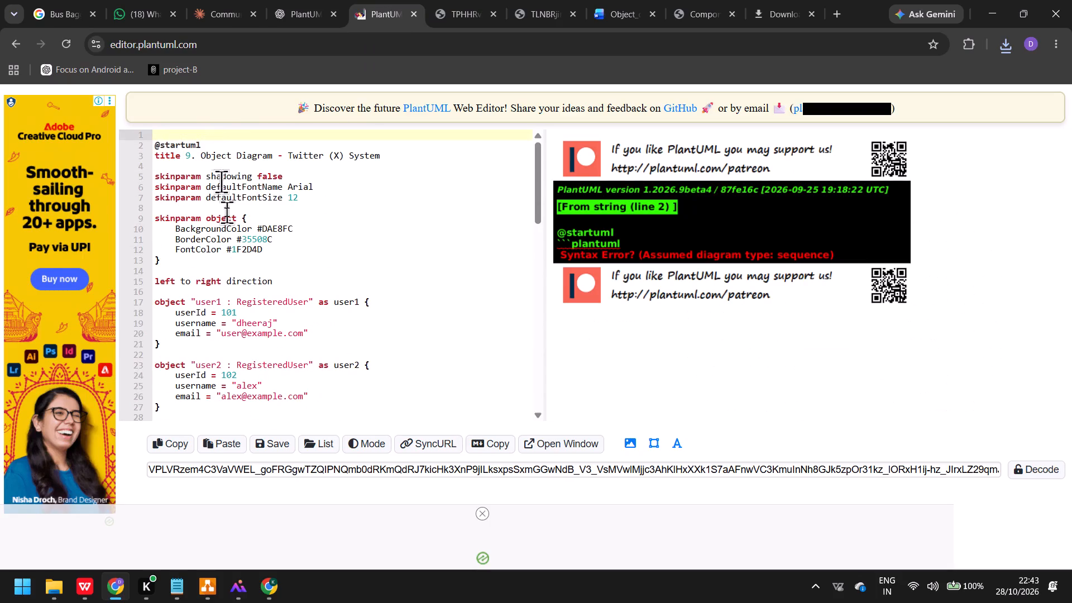
{"action": "scroll", "coordinate": [242, 293], "scroll_direction": "down", "scroll_amount": 9}
{"action": "scroll", "coordinate": [297, 271], "scroll_direction": "down", "scroll_amount": 5}
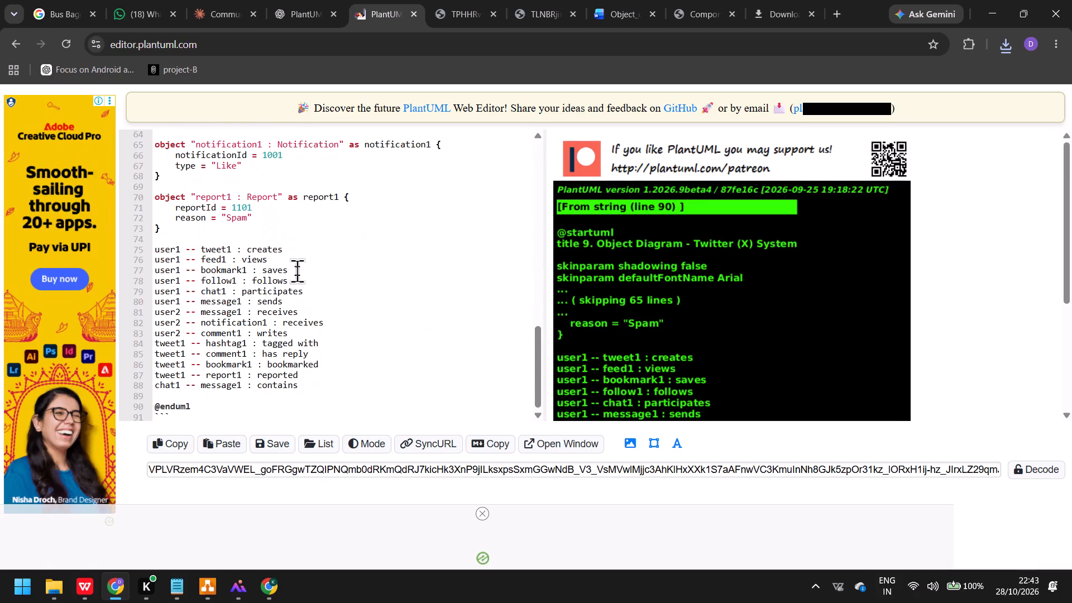
{"action": "scroll", "coordinate": [297, 271], "scroll_direction": "down", "scroll_amount": 1}
{"action": "left_click", "coordinate": [171, 413]}
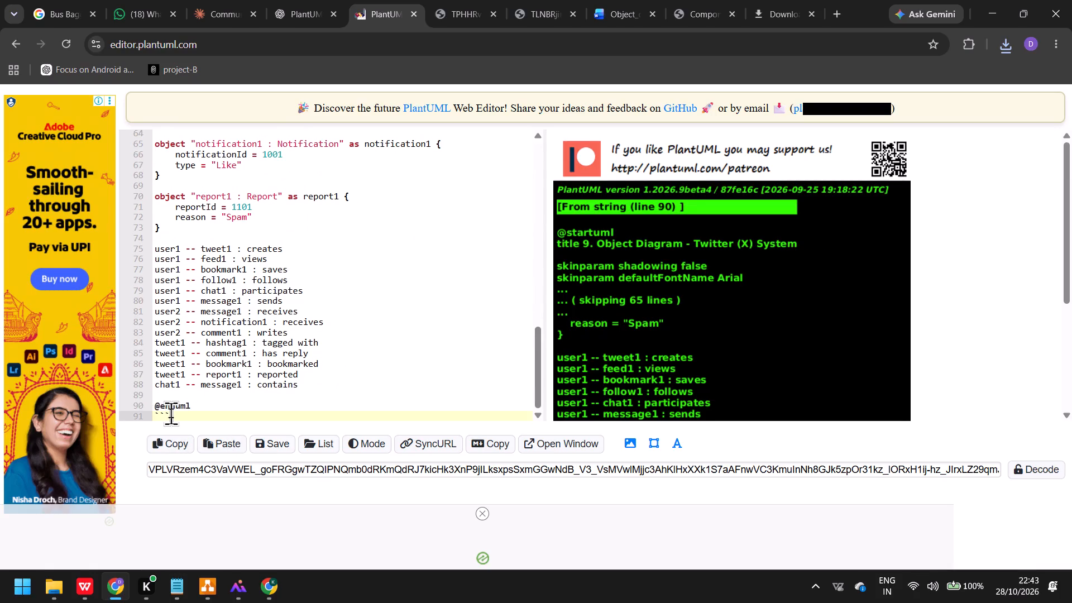
{"action": "key", "text": "ctrl+BackSpace"}
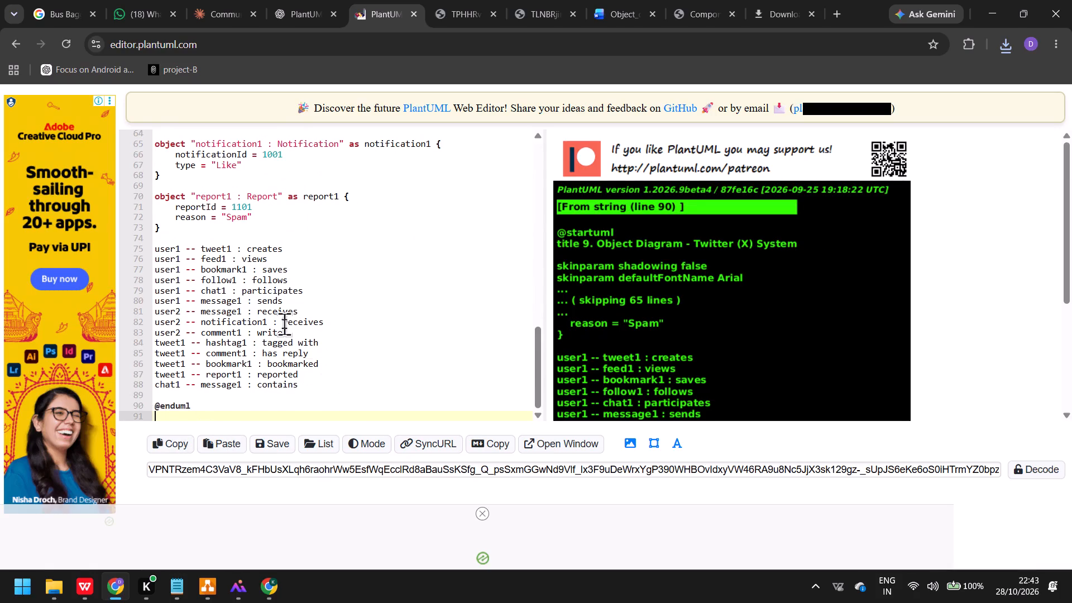
Open the rendered object diagram in a separate window, copy its image, and return to the main browser window.
{"action": "scroll", "coordinate": [284, 324], "scroll_direction": "up", "scroll_amount": 8}
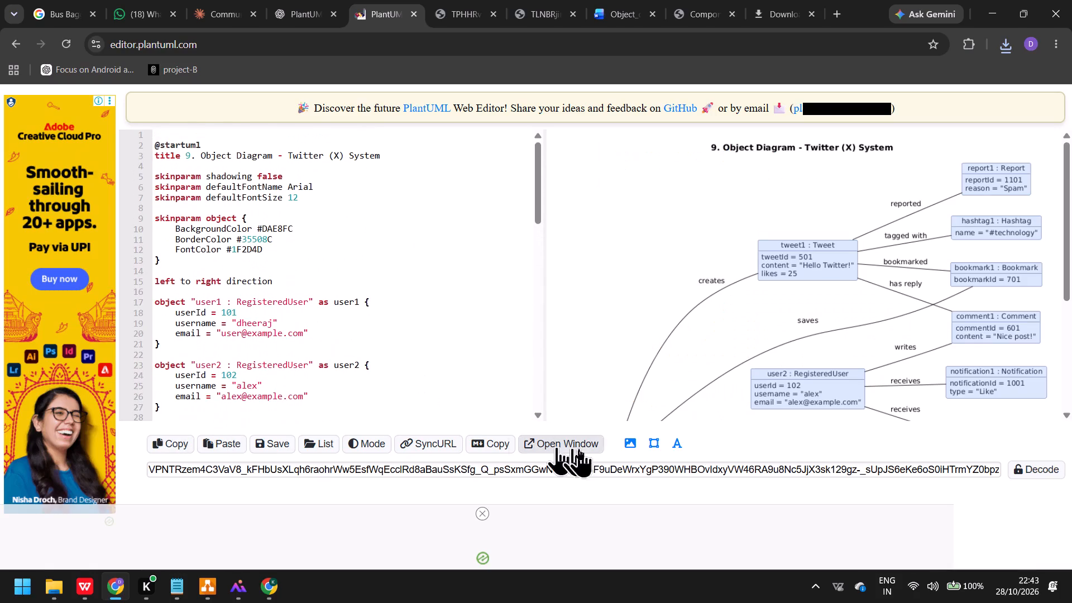
{"action": "left_click", "coordinate": [583, 446]}
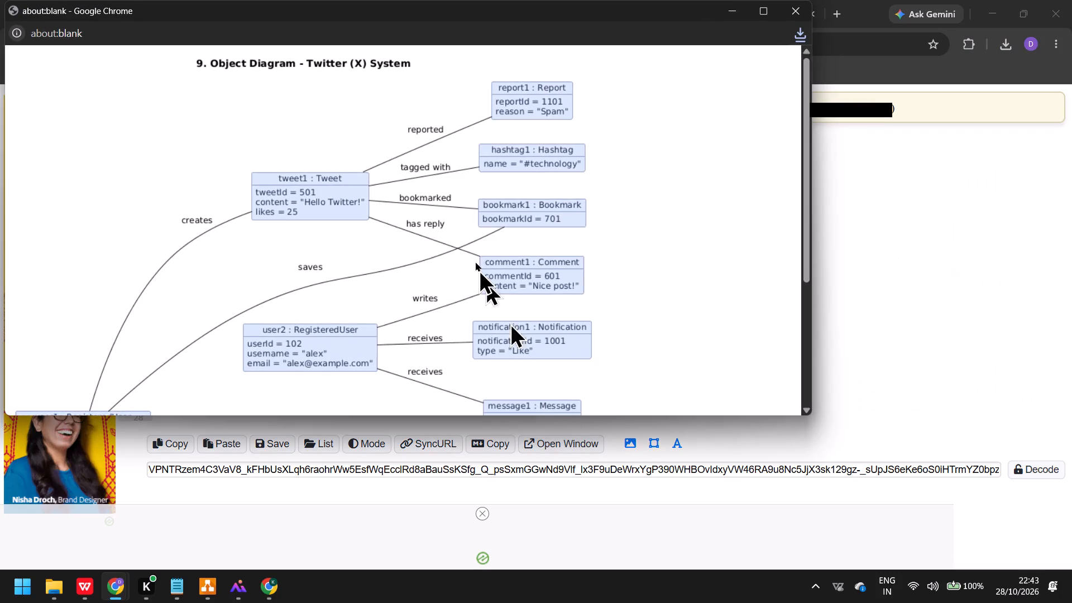
{"action": "right_click", "coordinate": [477, 265]}
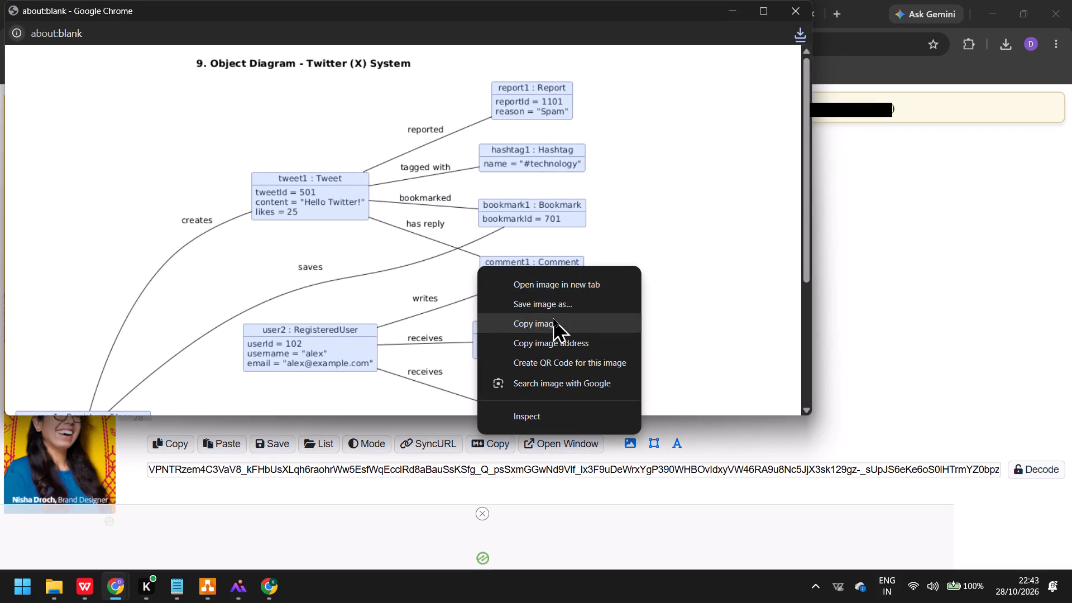
{"action": "left_click", "coordinate": [552, 317]}
{"action": "left_click", "coordinate": [924, 190]}
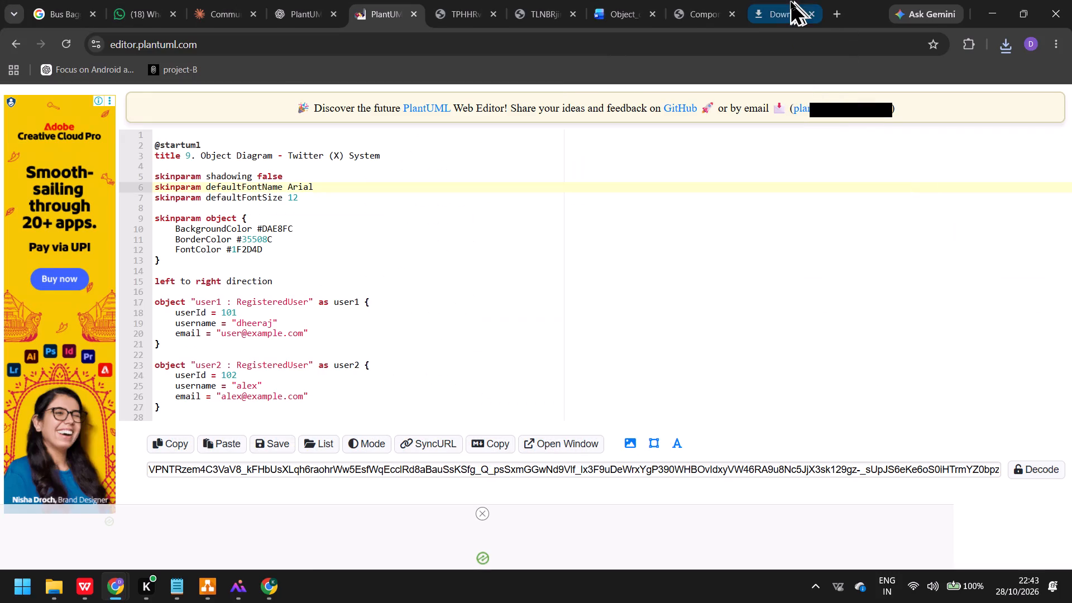
Switch to the Object_diagram Word document, try to move down to its second page, and reload the browser page.
{"action": "left_click", "coordinate": [781, 0]}
{"action": "left_click", "coordinate": [692, 1]}
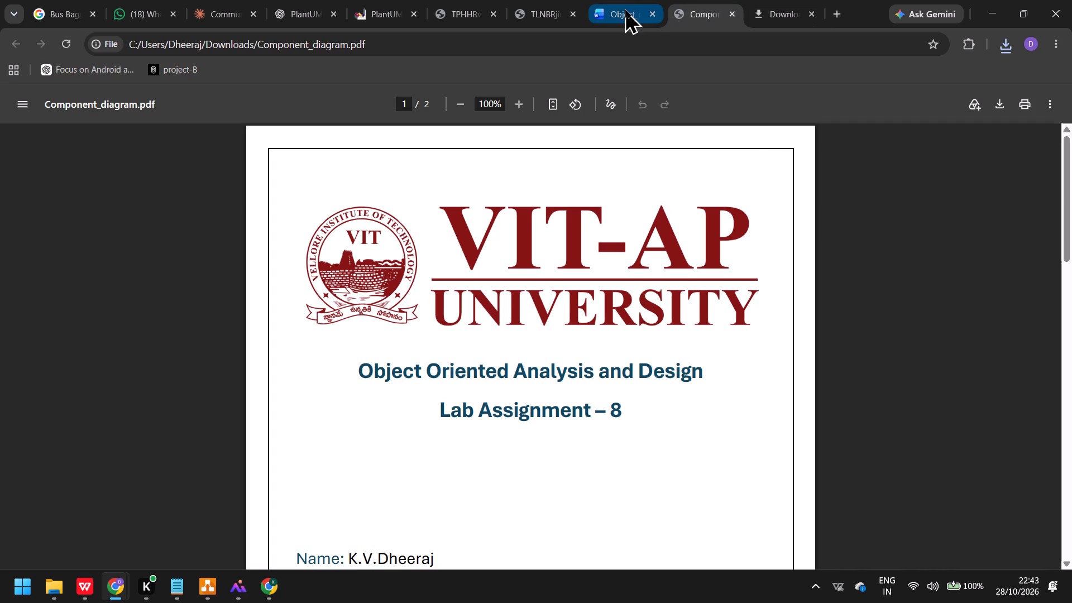
{"action": "left_click", "coordinate": [621, 16]}
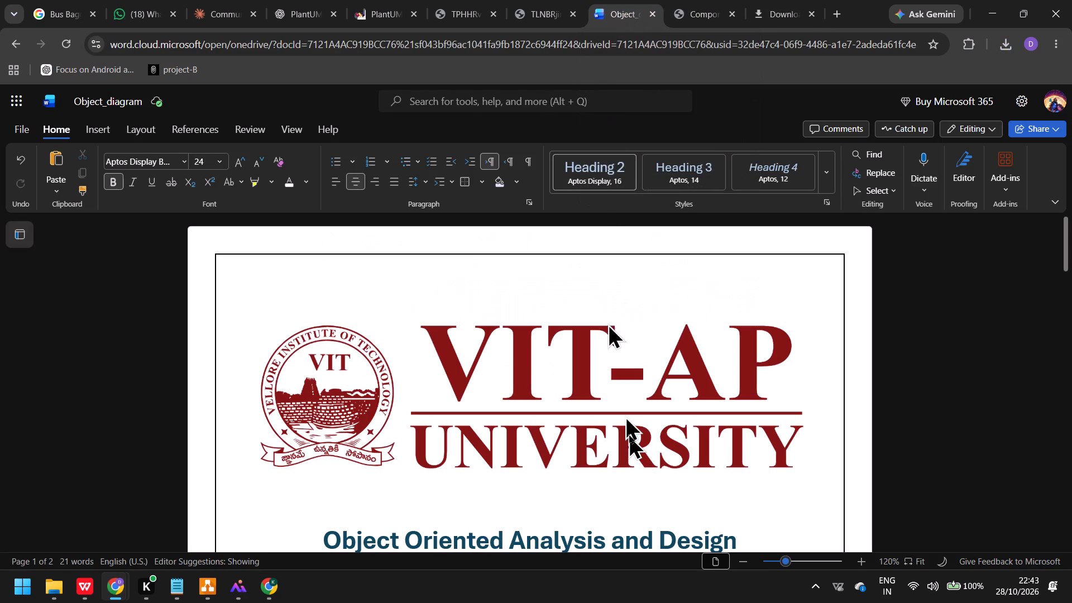
{"action": "scroll", "coordinate": [628, 434], "scroll_direction": "down", "scroll_amount": 14}
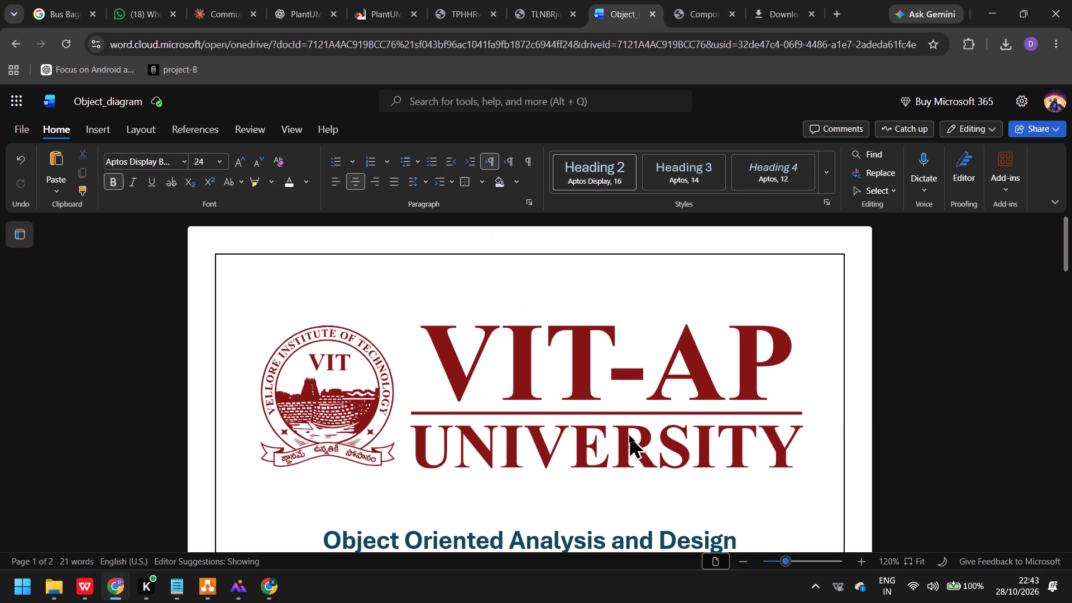
{"action": "scroll", "coordinate": [628, 434], "scroll_direction": "down", "scroll_amount": 1}
{"action": "scroll", "coordinate": [357, 291], "scroll_direction": "down", "scroll_amount": 2}
{"action": "scroll", "coordinate": [357, 291], "scroll_direction": "up", "scroll_amount": 8}
{"action": "scroll", "coordinate": [357, 291], "scroll_direction": "down", "scroll_amount": 10}
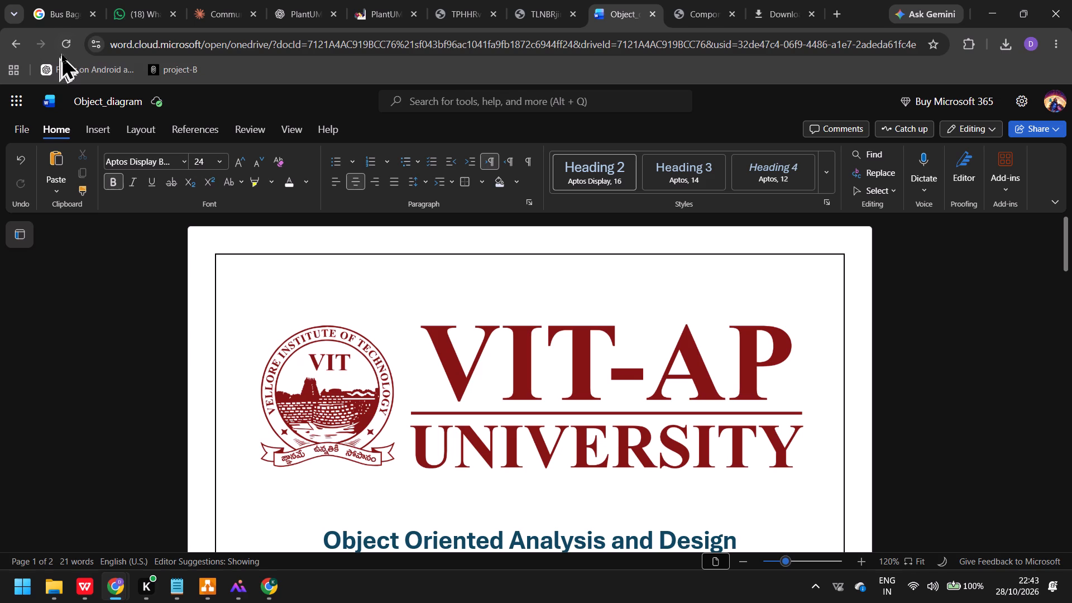
{"action": "left_click", "coordinate": [69, 42]}
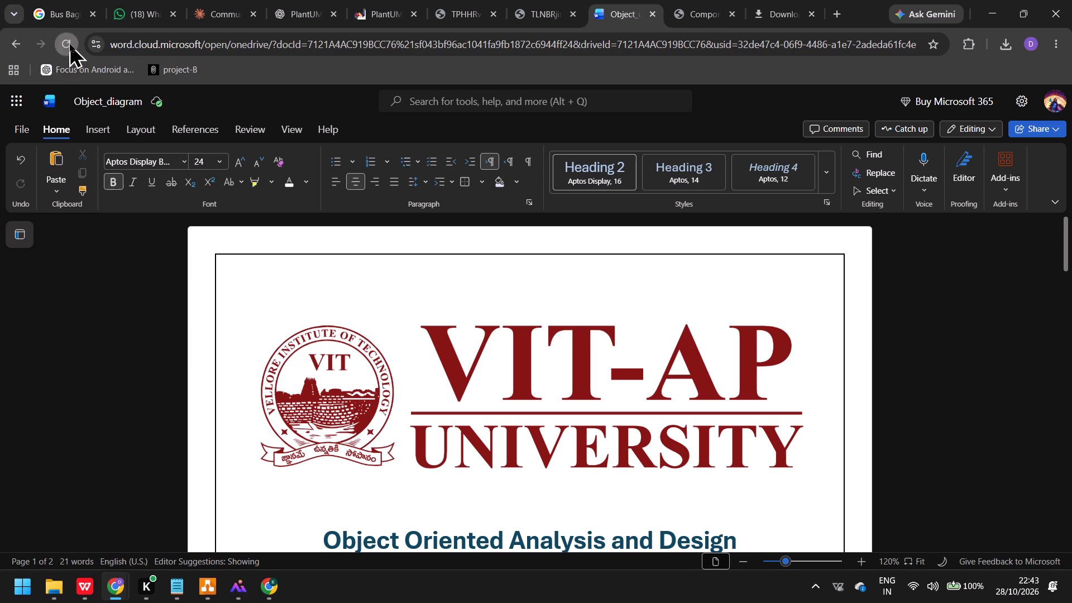
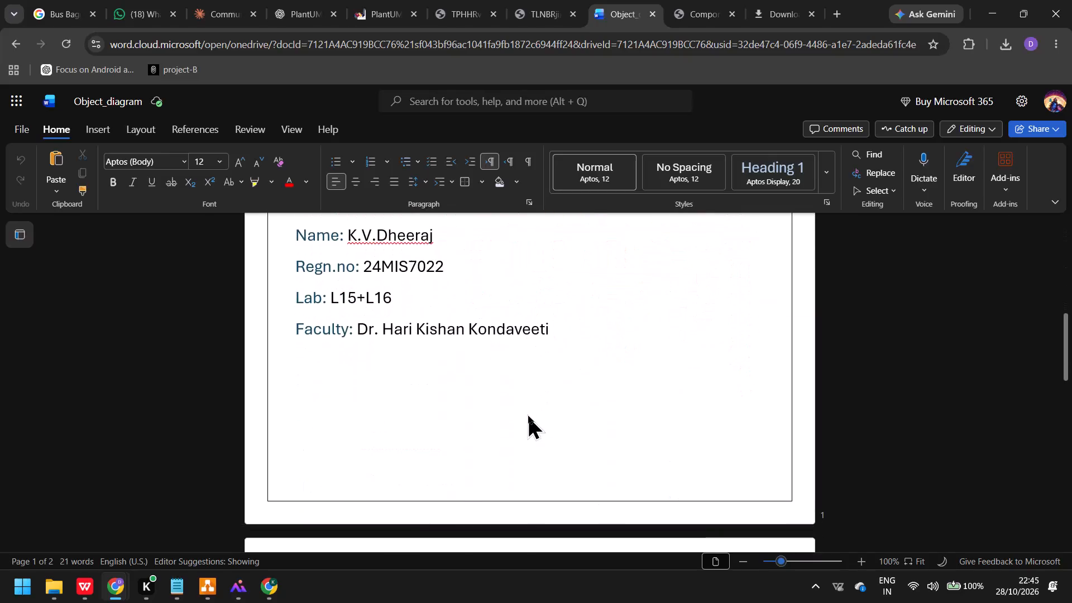
Change the second-page heading from Component Diagram to "Object Diagram".
{"action": "scroll", "coordinate": [527, 414], "scroll_direction": "down", "scroll_amount": 1}
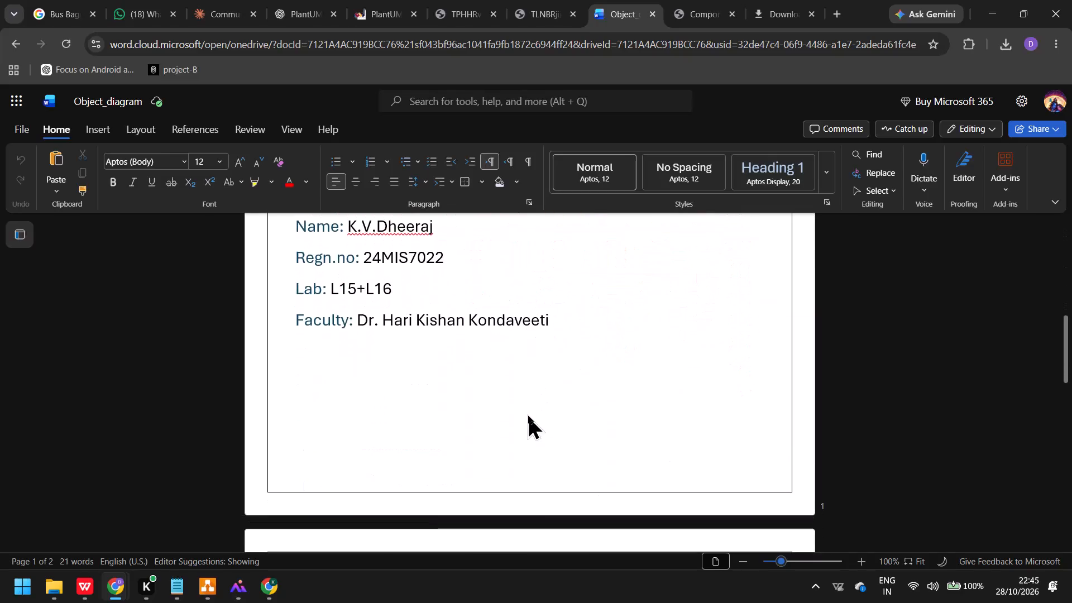
{"action": "scroll", "coordinate": [527, 414], "scroll_direction": "down", "scroll_amount": 2}
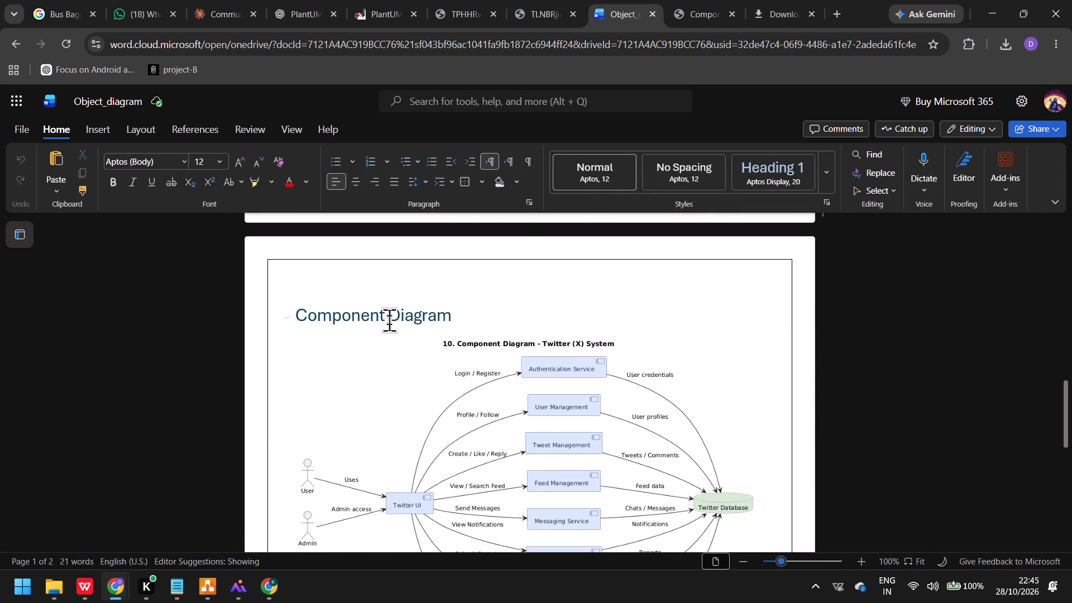
{"action": "left_click", "coordinate": [389, 320]}
{"action": "key", "text": "Left"}
{"action": "key", "text": "ctrl+BackSpace"}
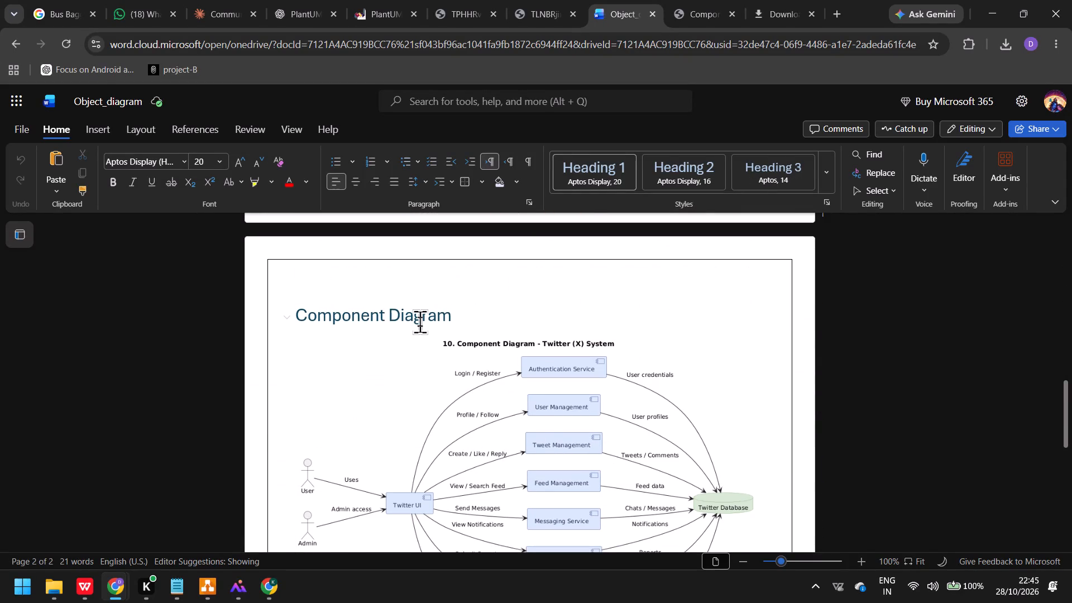
{"action": "type", "text": "Object"}
{"action": "key", "text": "ctrl+BackSpace"}
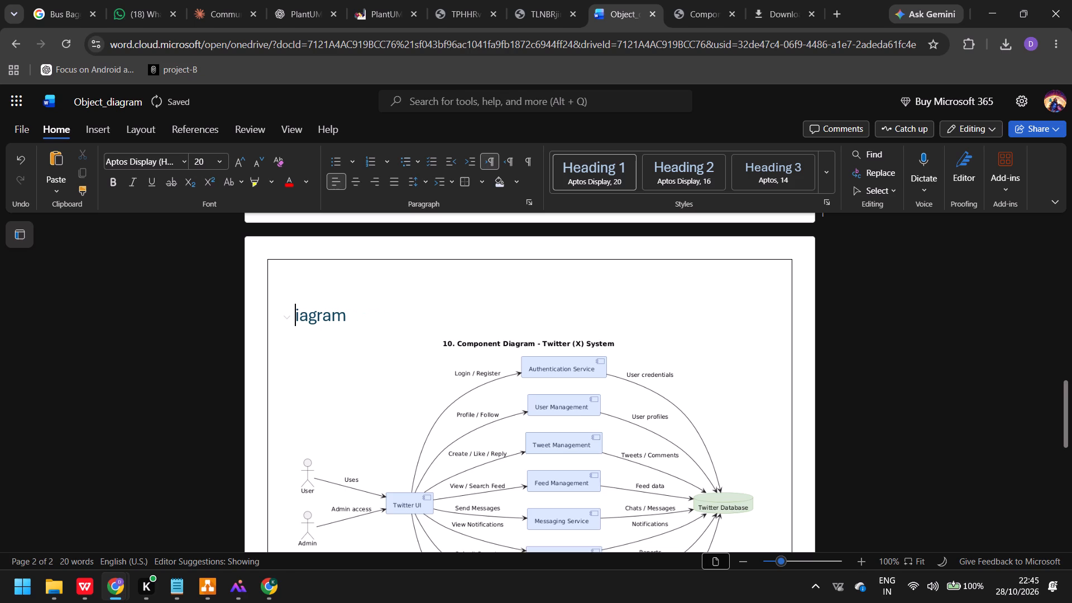
{"action": "type", "text": "ob"}
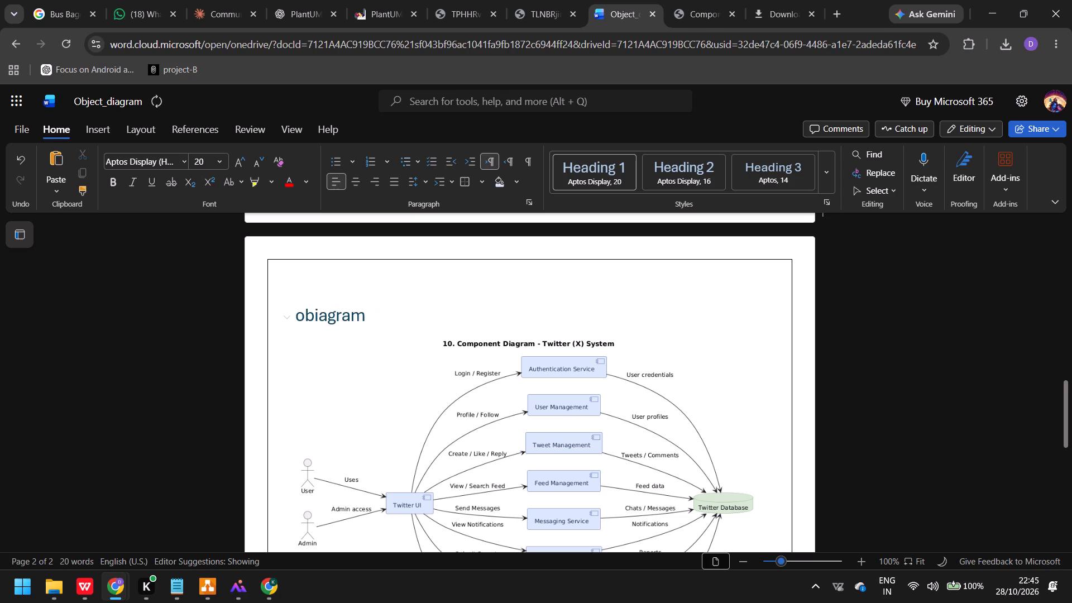
{"action": "key", "text": "BackSpace"}
{"action": "key", "text": "BackSpace"}
{"action": "type", "text": "Object"}
{"action": "key", "text": "space"}
{"action": "key", "text": "shift+d"}
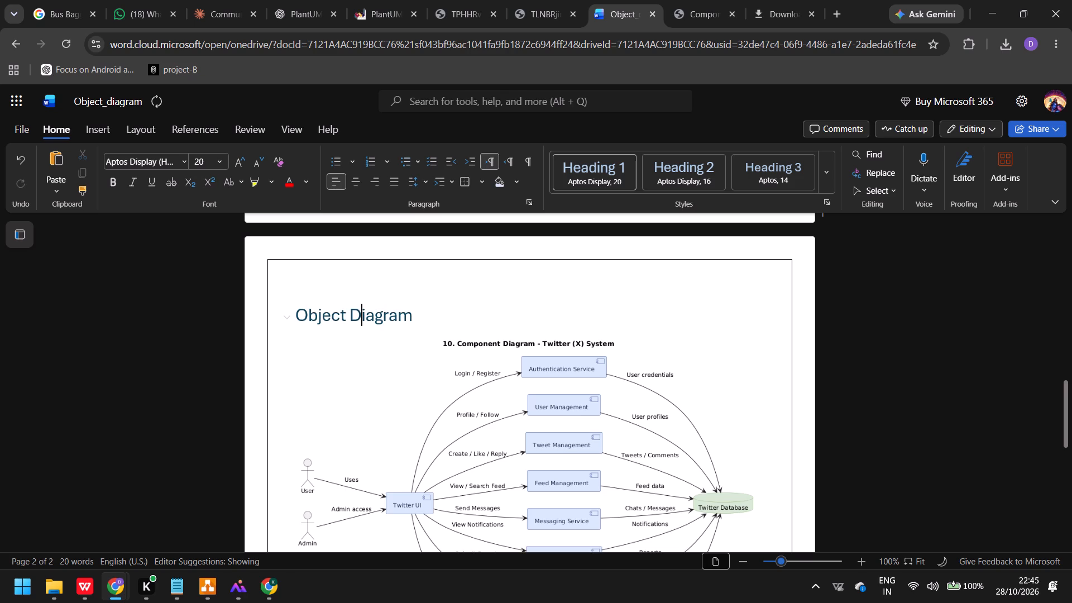
Replace the component diagram picture below the heading with the copied Twitter (X) object diagram image.
{"action": "left_click", "coordinate": [482, 395]}
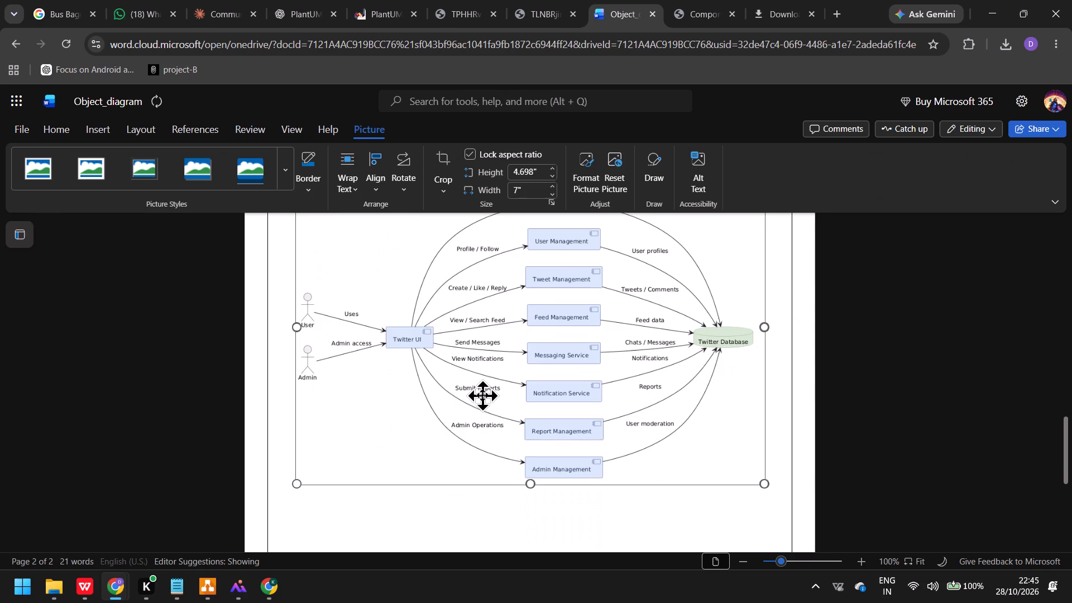
{"action": "key", "text": "Delete"}
{"action": "key", "text": "ctrl+v"}
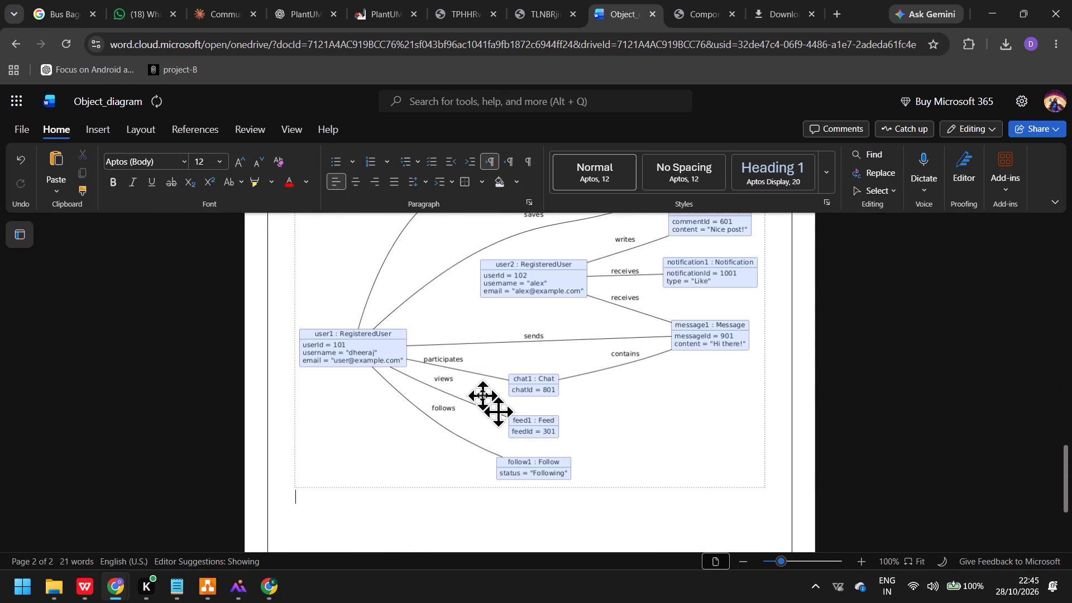
{"action": "scroll", "coordinate": [482, 395], "scroll_direction": "up", "scroll_amount": 2}
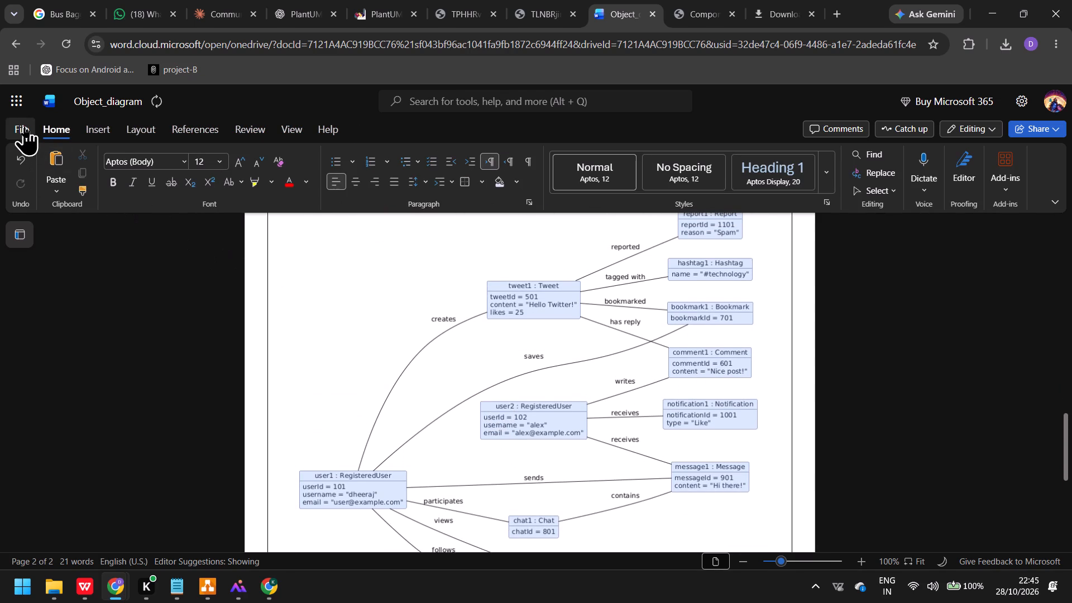
Export the Object_diagram document as a PDF, download it, and bring up the recent download history.
{"action": "left_click", "coordinate": [24, 126]}
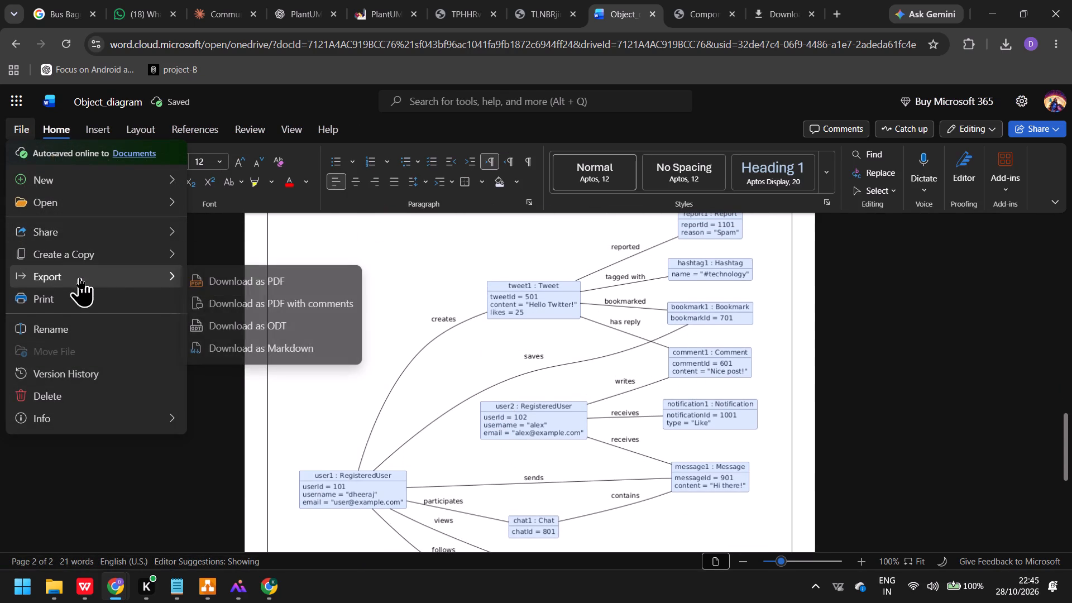
{"action": "left_click", "coordinate": [204, 285]}
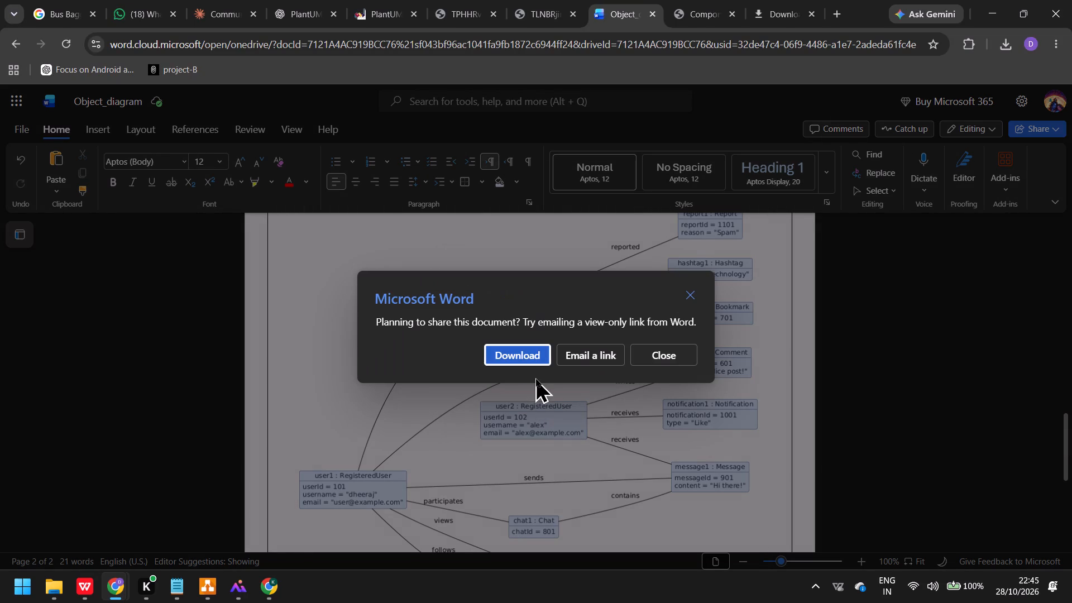
{"action": "left_click", "coordinate": [526, 360]}
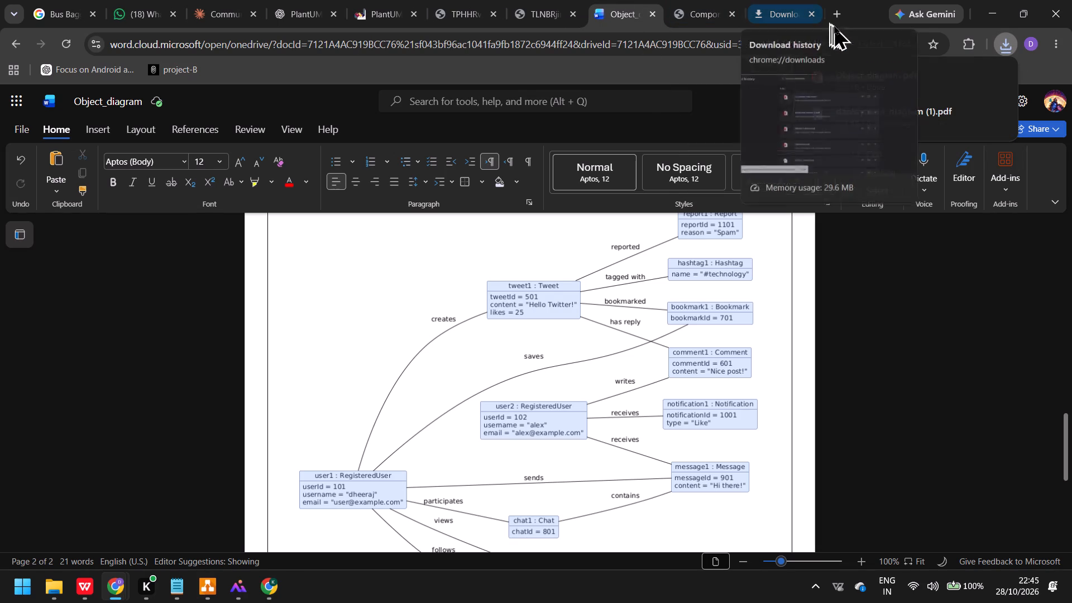
{"action": "left_click", "coordinate": [1008, 50]}
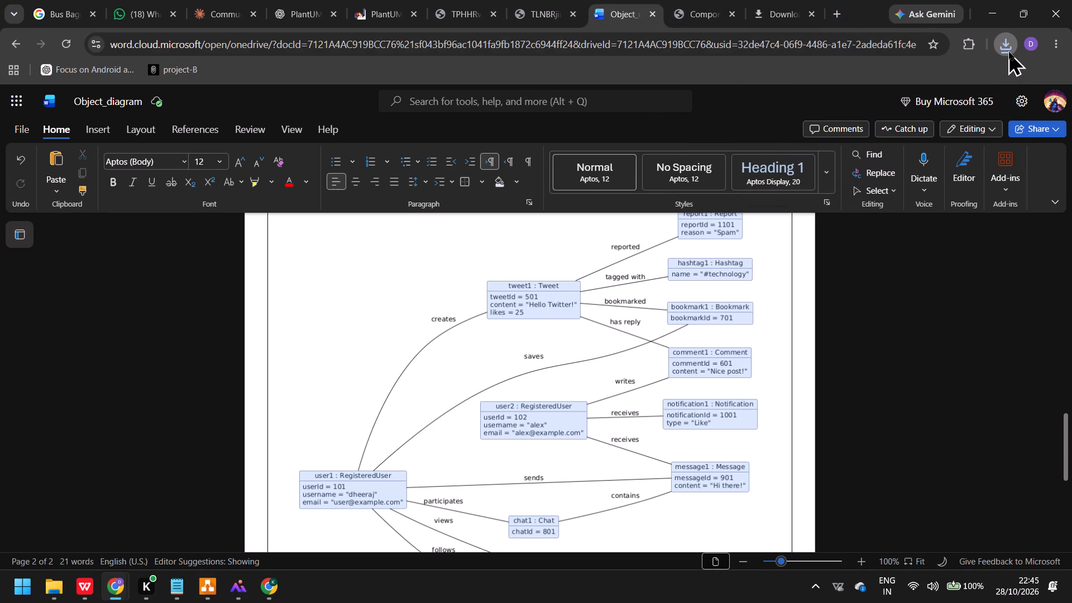
{"action": "left_click", "coordinate": [1006, 45]}
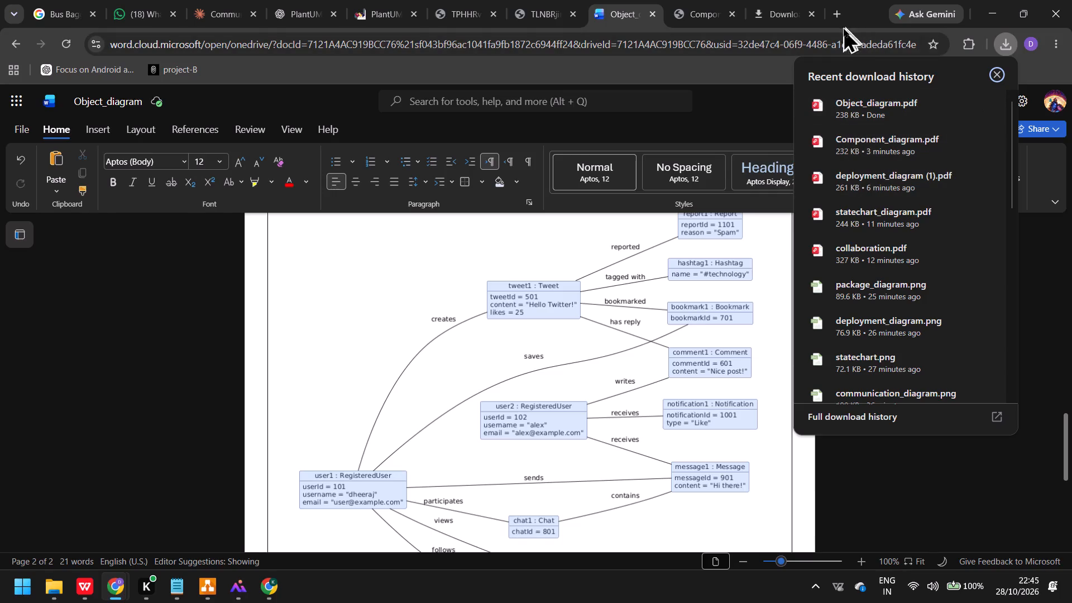
{"action": "left_click", "coordinate": [1034, 48]}
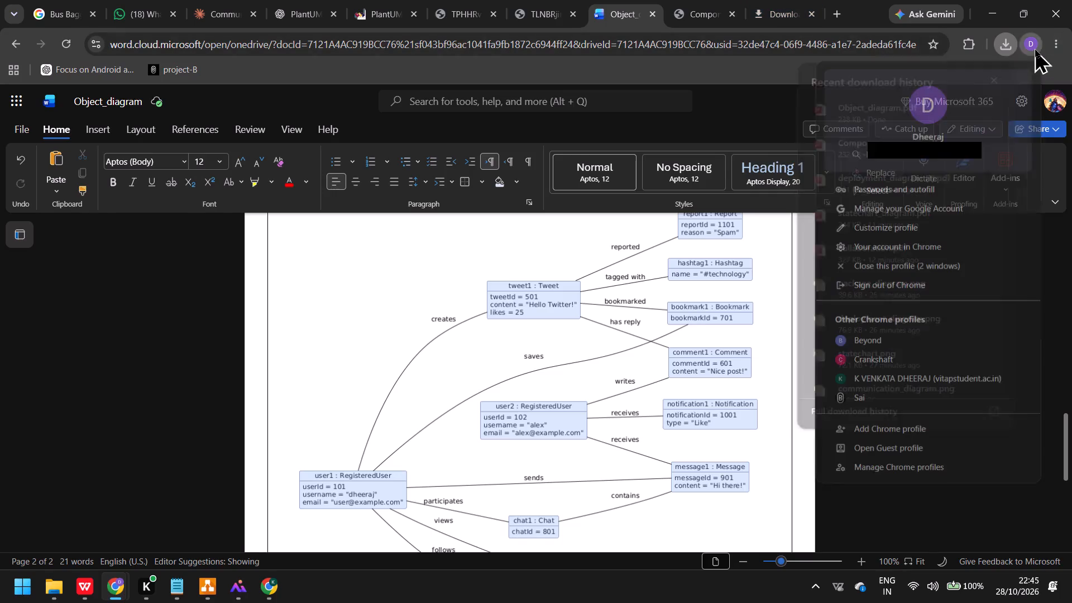
{"action": "left_click", "coordinate": [877, 385]}
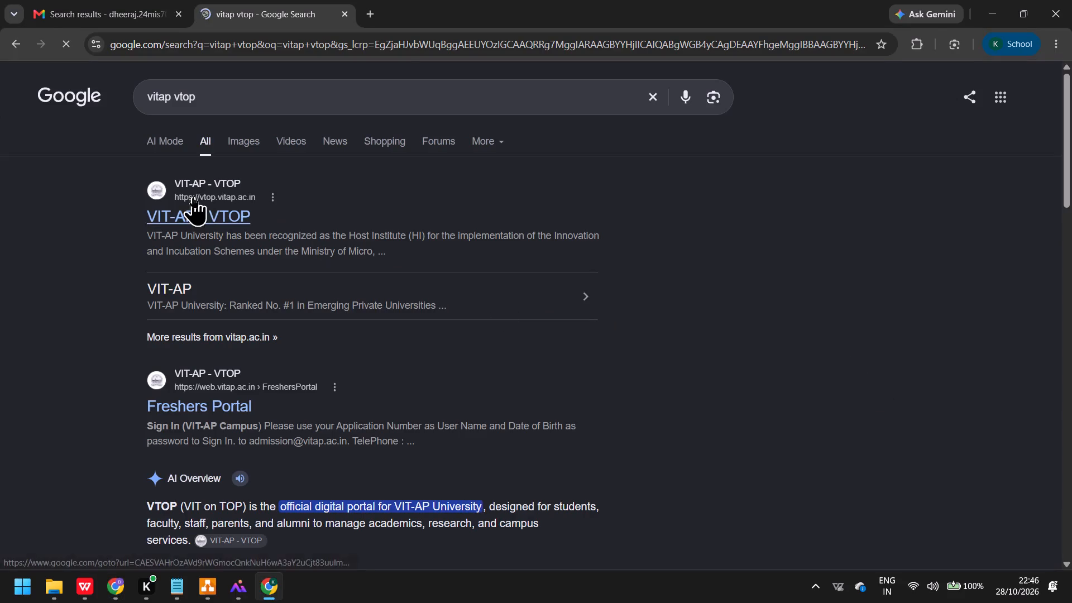